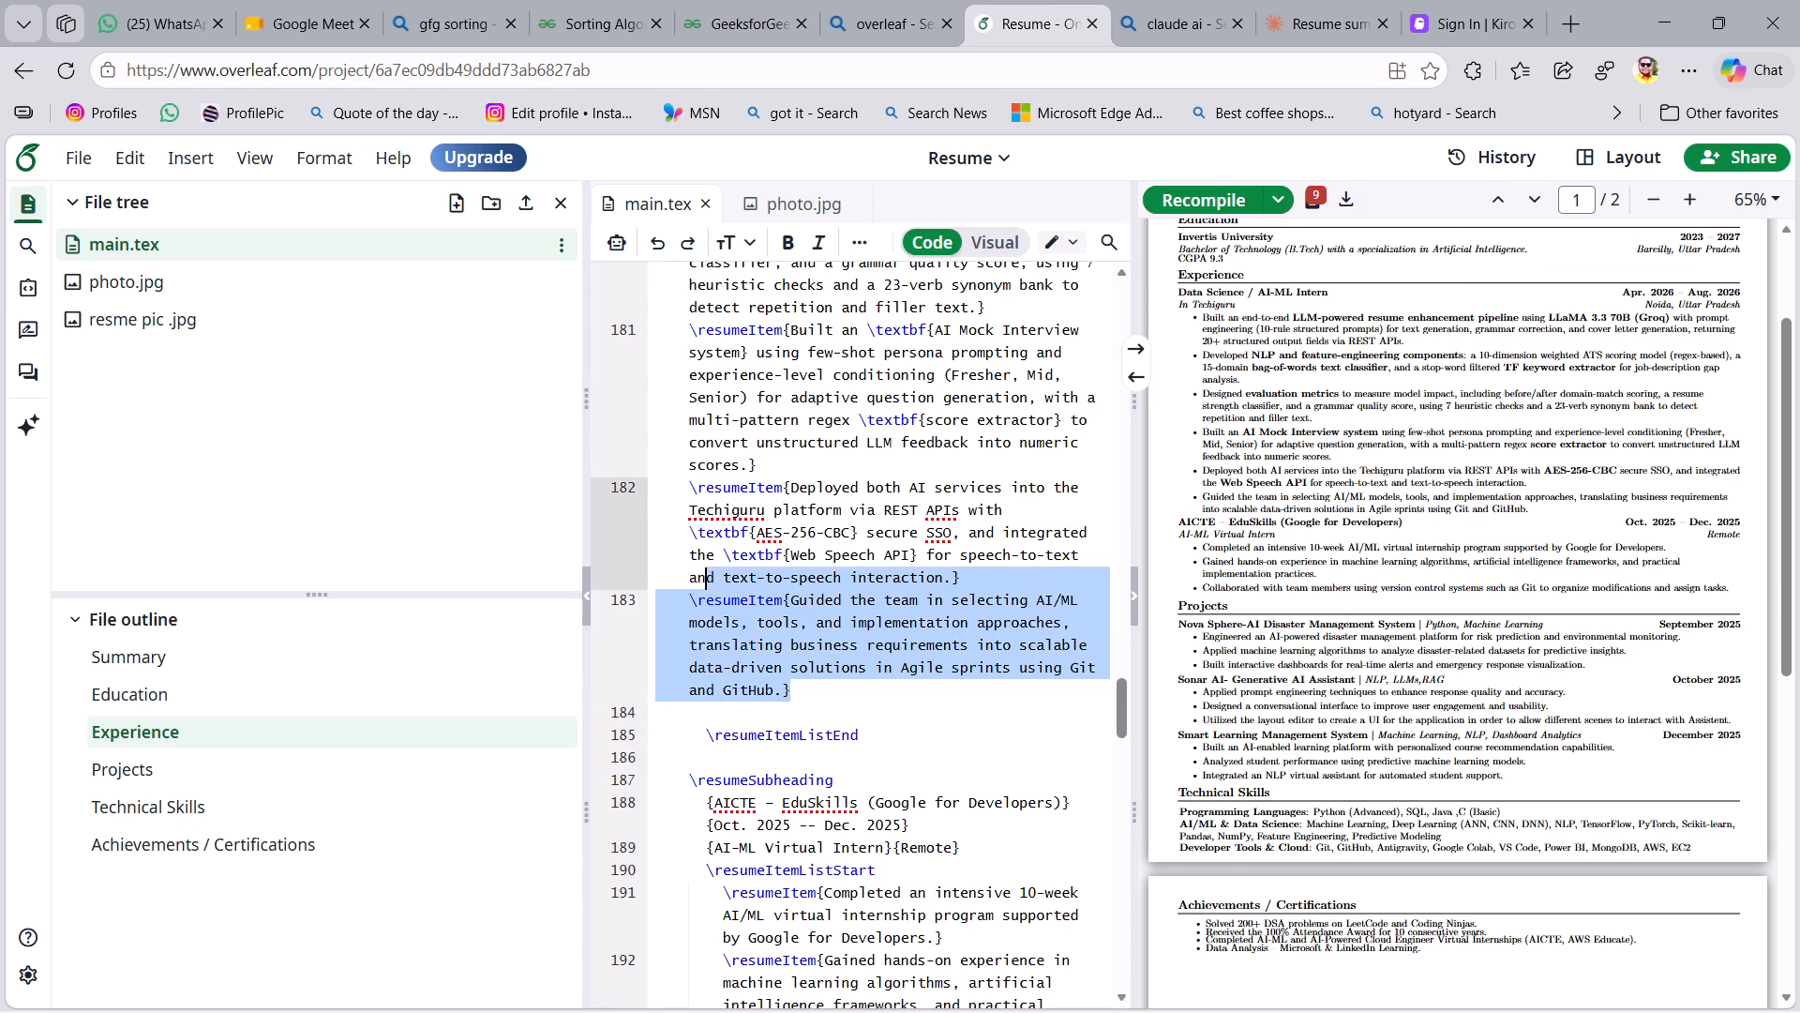
left_click_drag(704, 581, 697, 481)
scroll(697, 481, "up", 3)
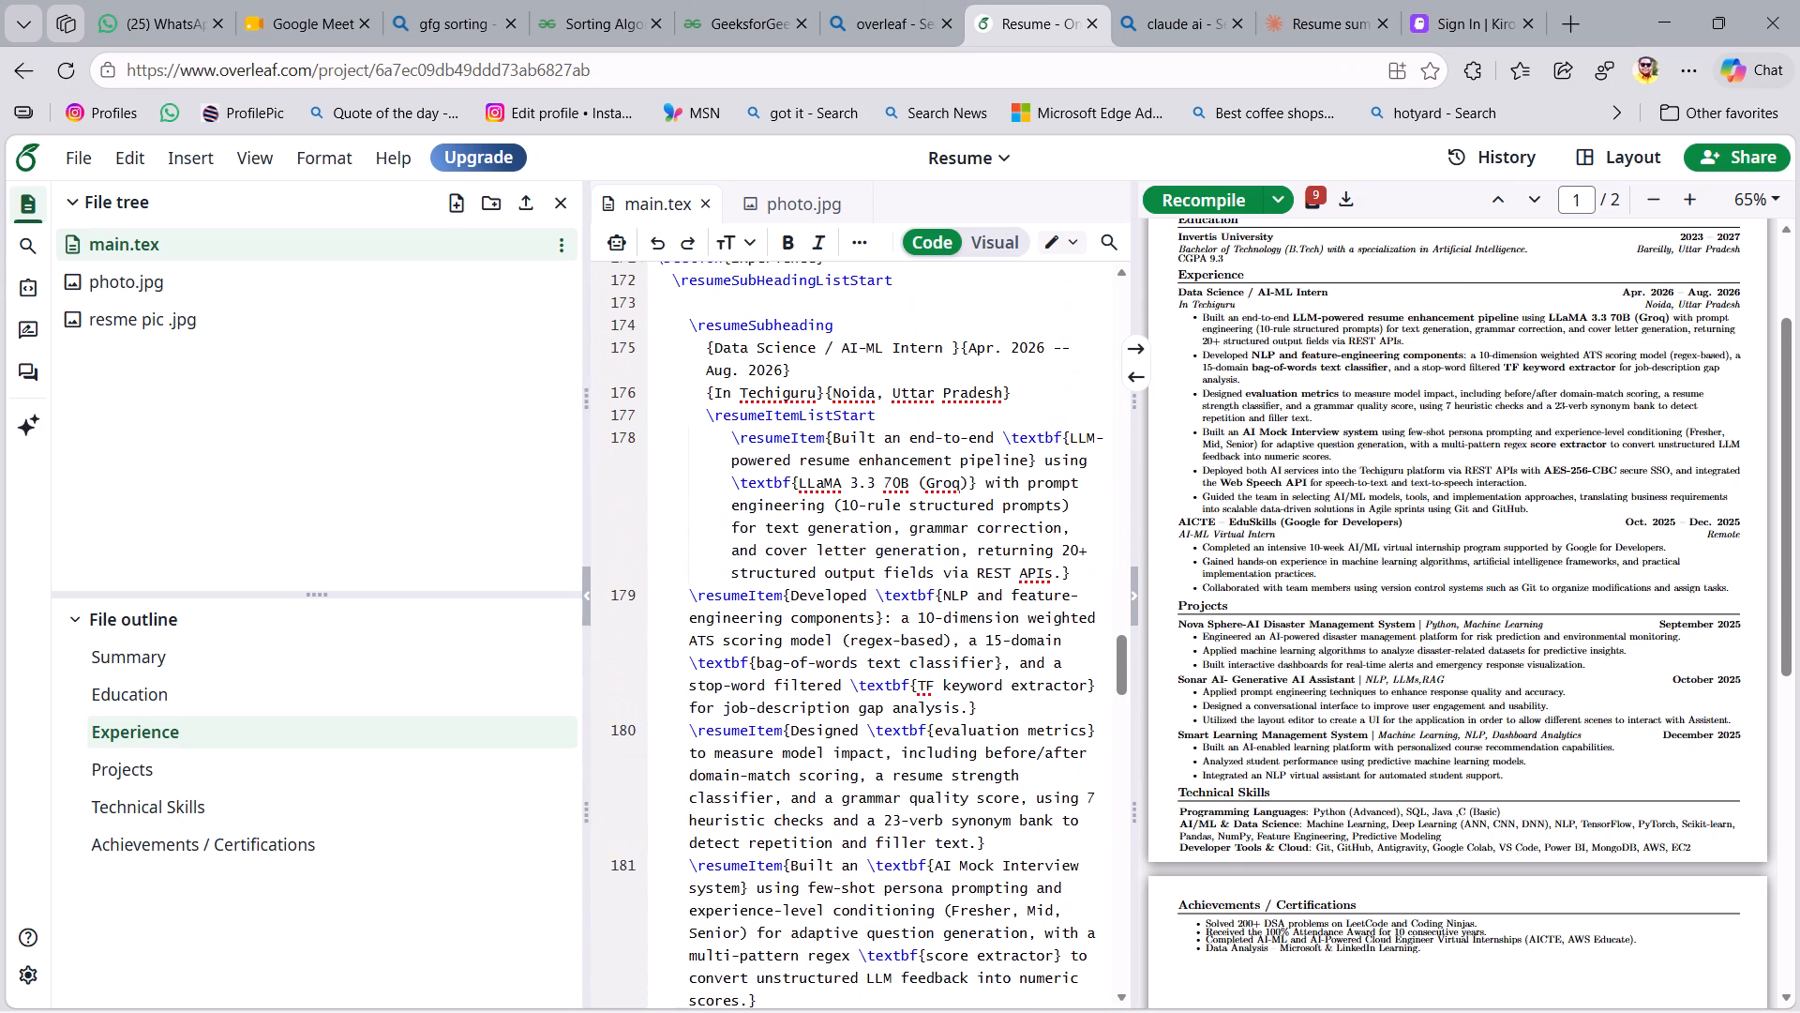
left_click_drag(697, 481, 660, 442)
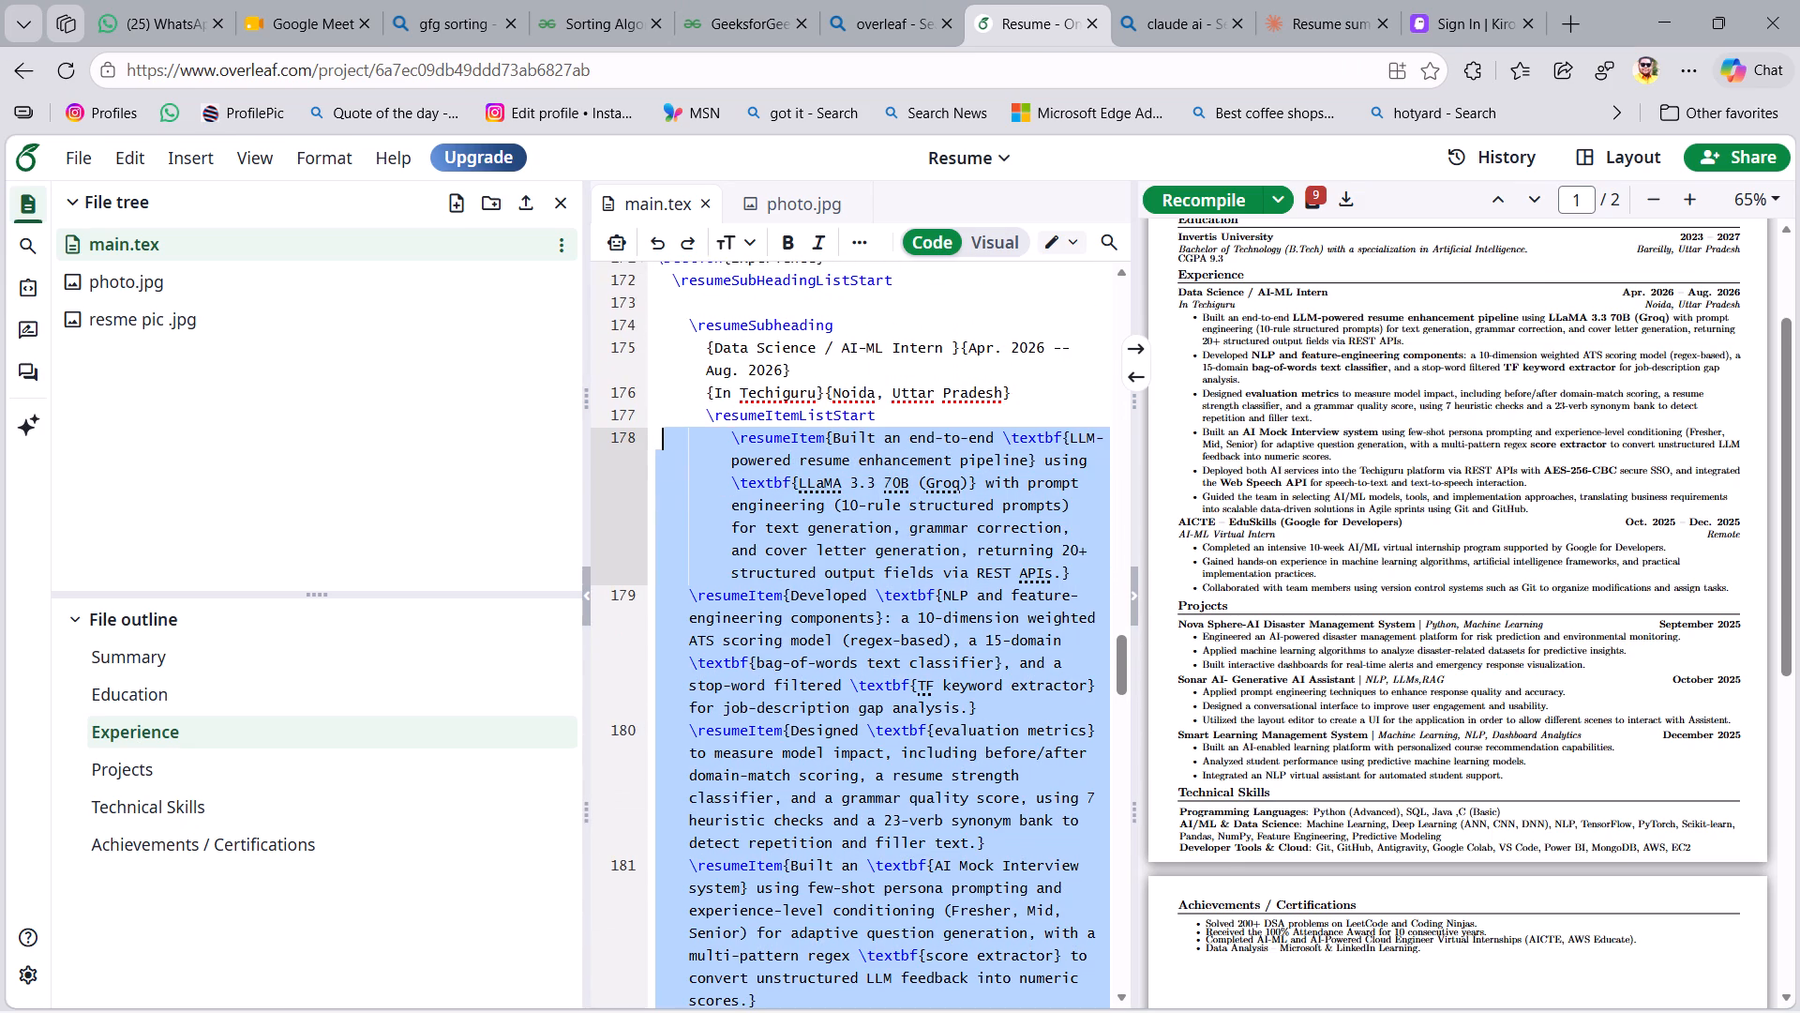
left_click_drag(660, 442, 649, 441)
key("ctrl+v")
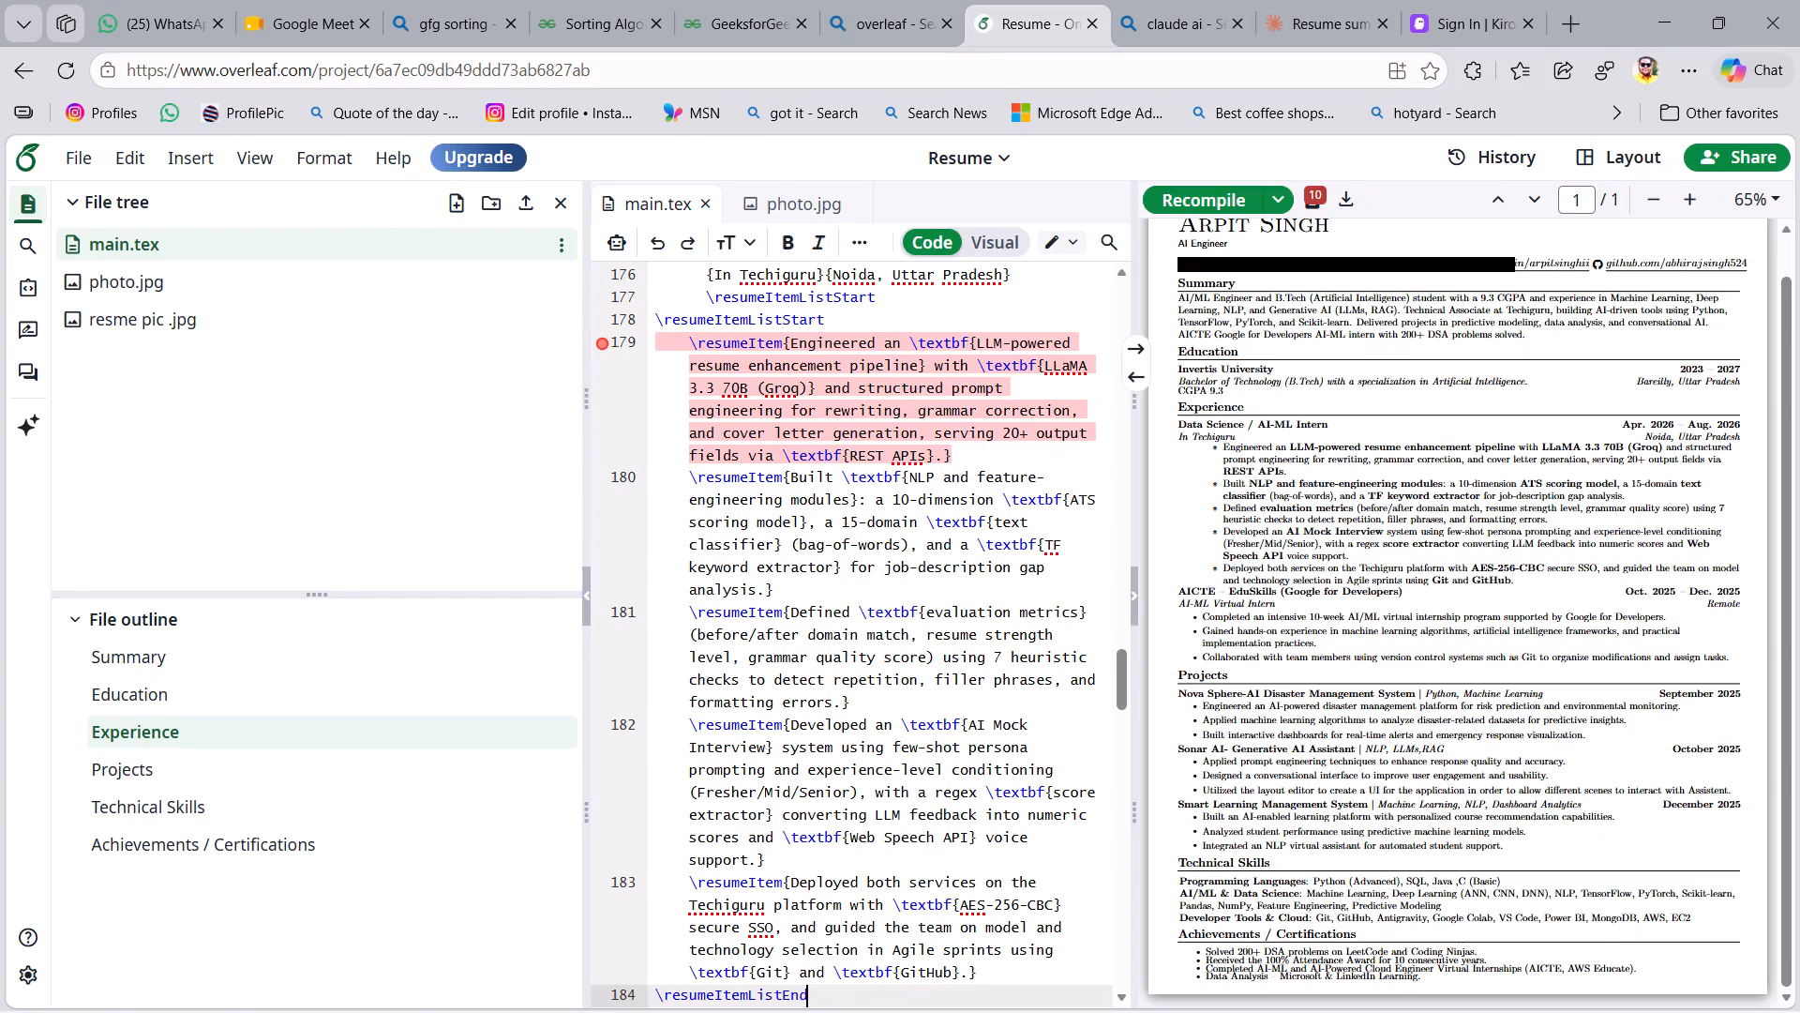
Delete the duplicate \resumeItemListStart and \resumeItemListEnd lines that came with the pasted Techiguru bullets.
left_click_drag(838, 316, 653, 313)
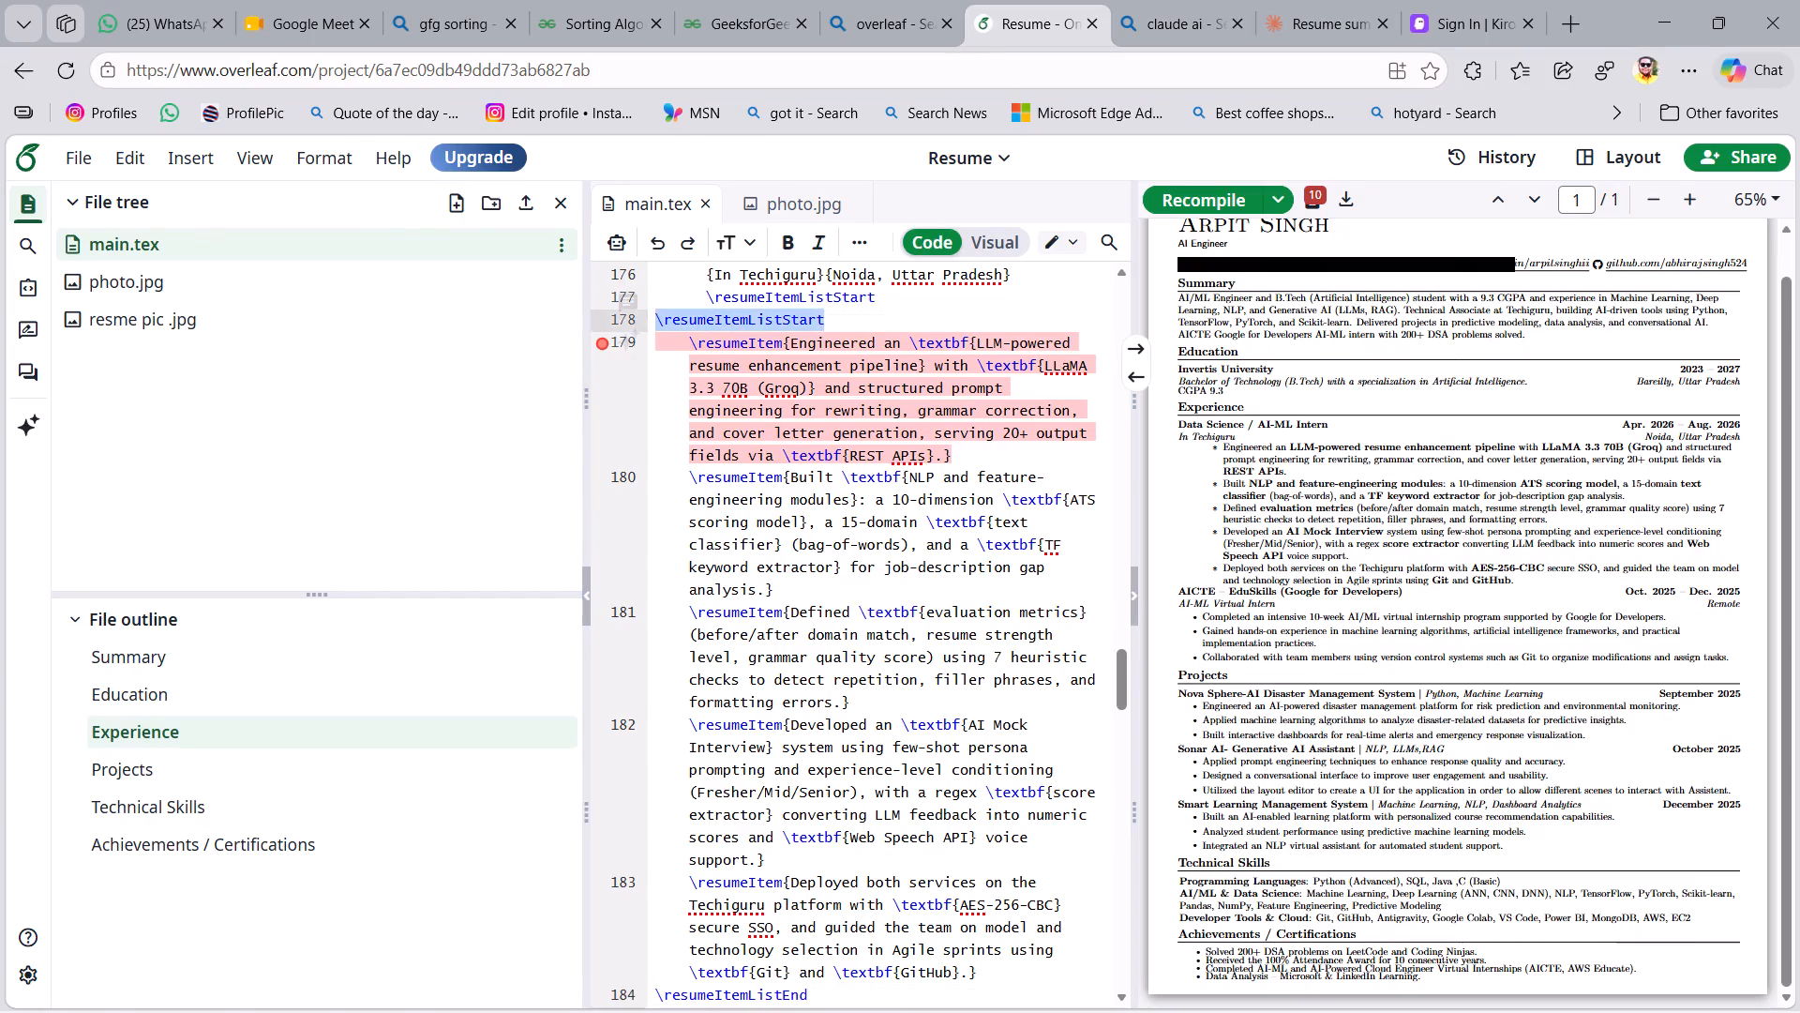
key("BackSpace")
scroll(849, 382, "down", 1)
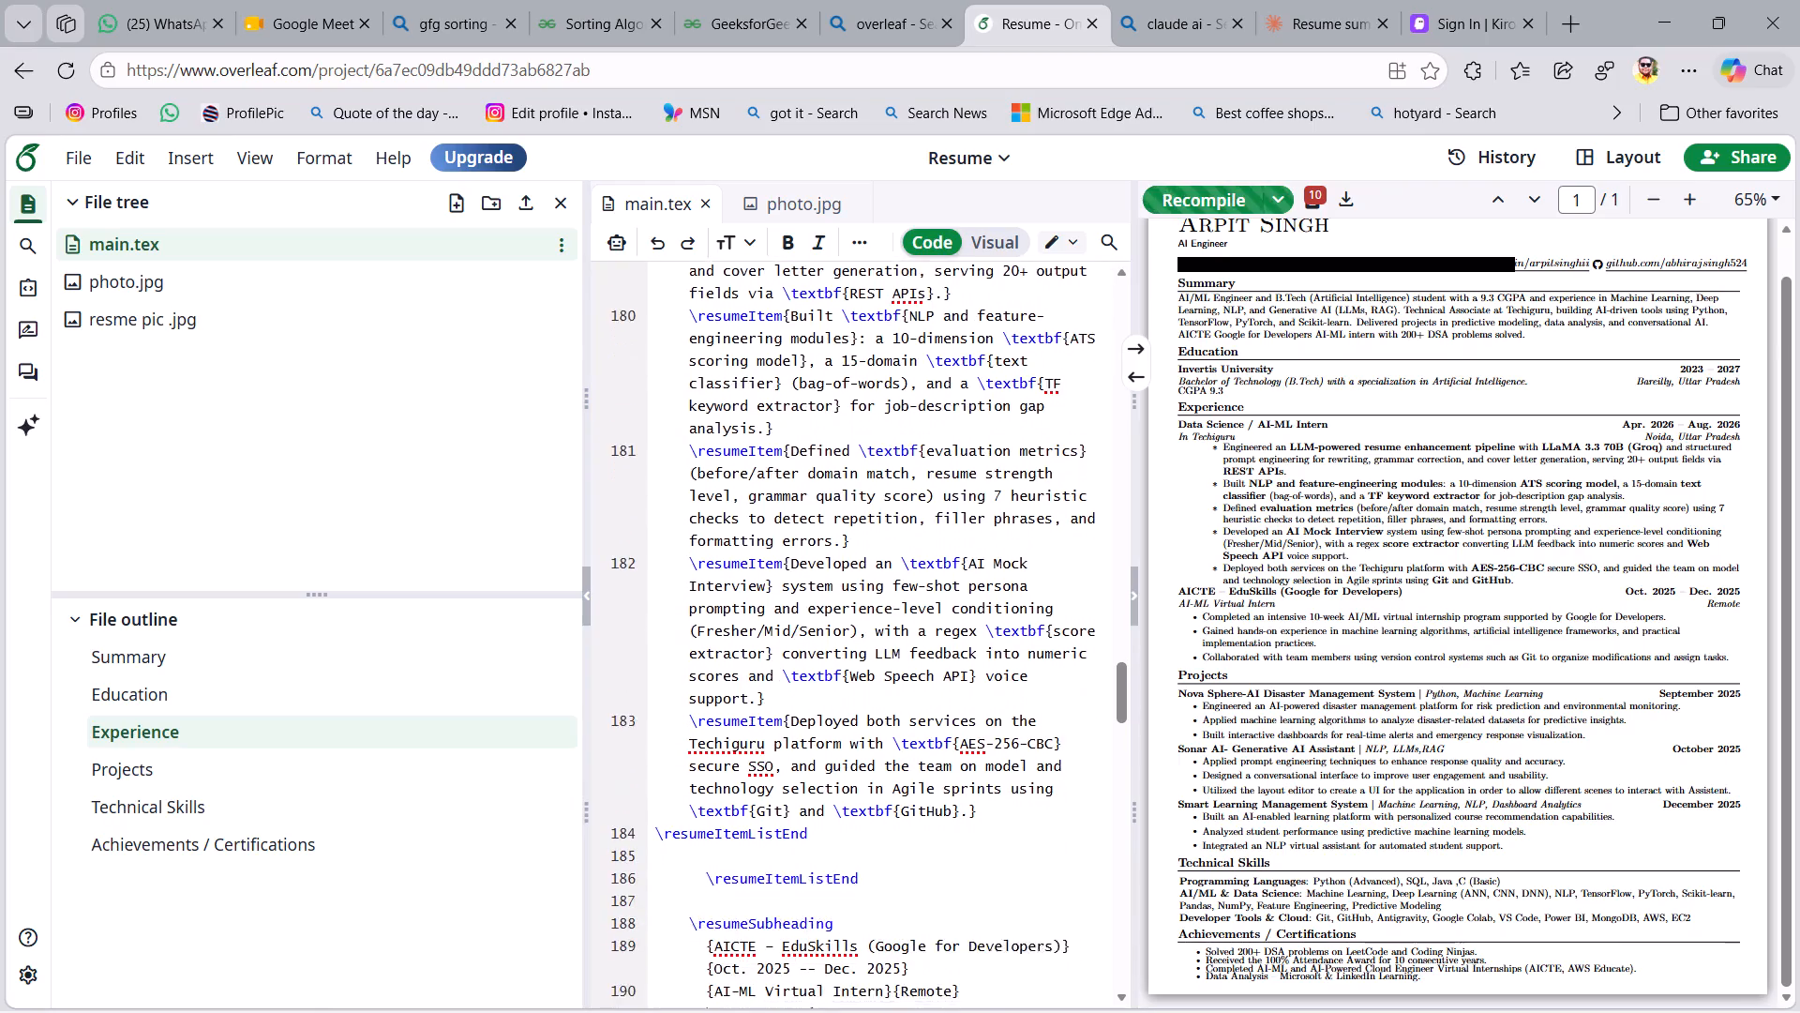
scroll(849, 382, "down", 1)
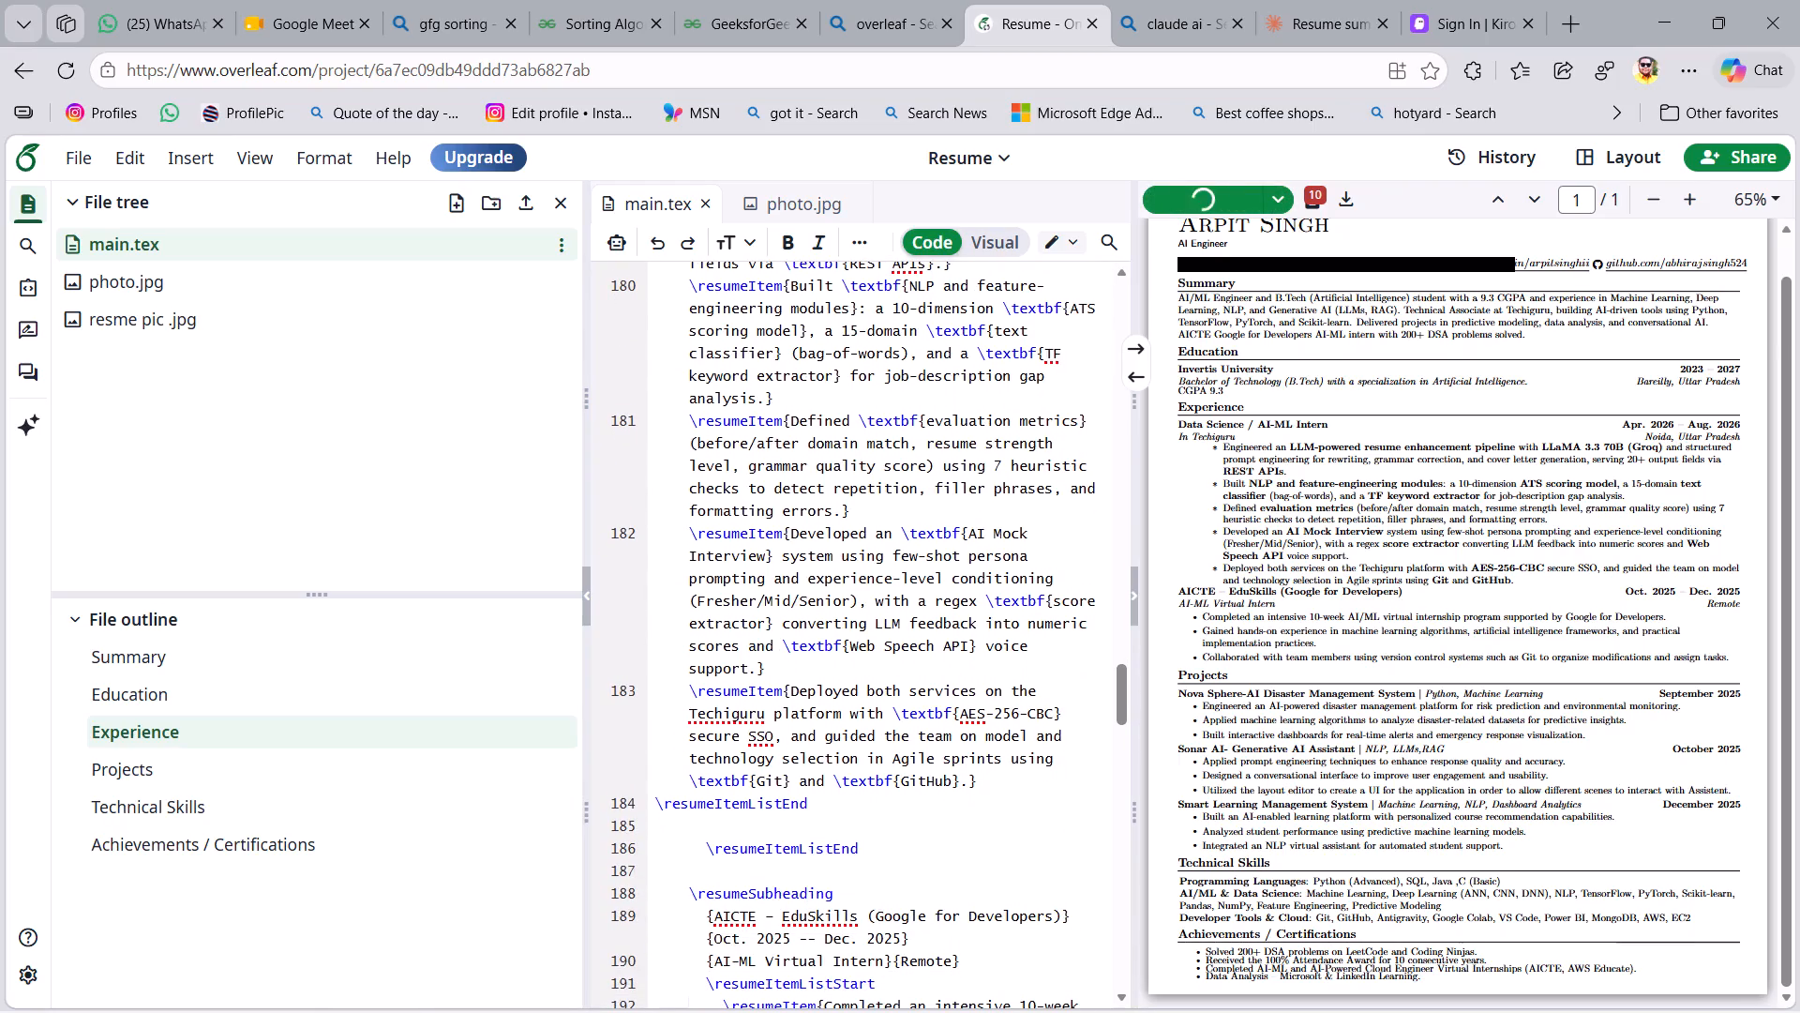
left_click_drag(828, 810, 653, 802)
key("BackSpace")
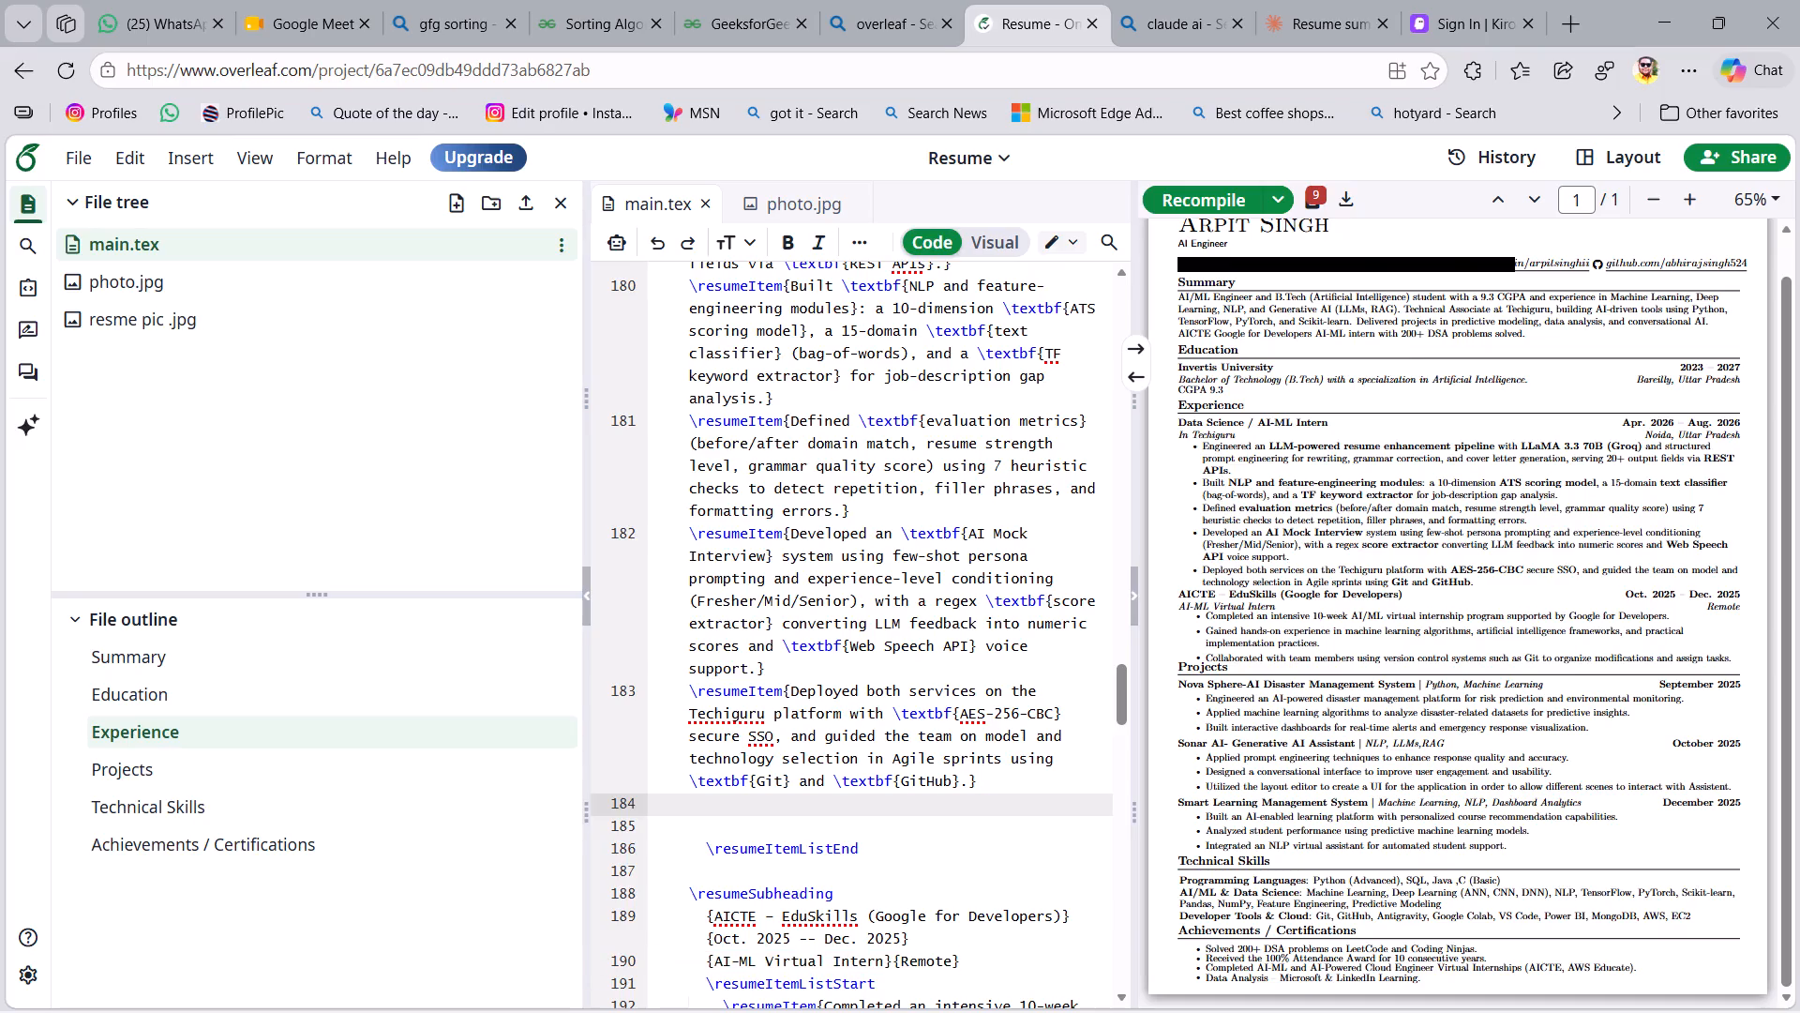
scroll(1278, 869, "down", 1)
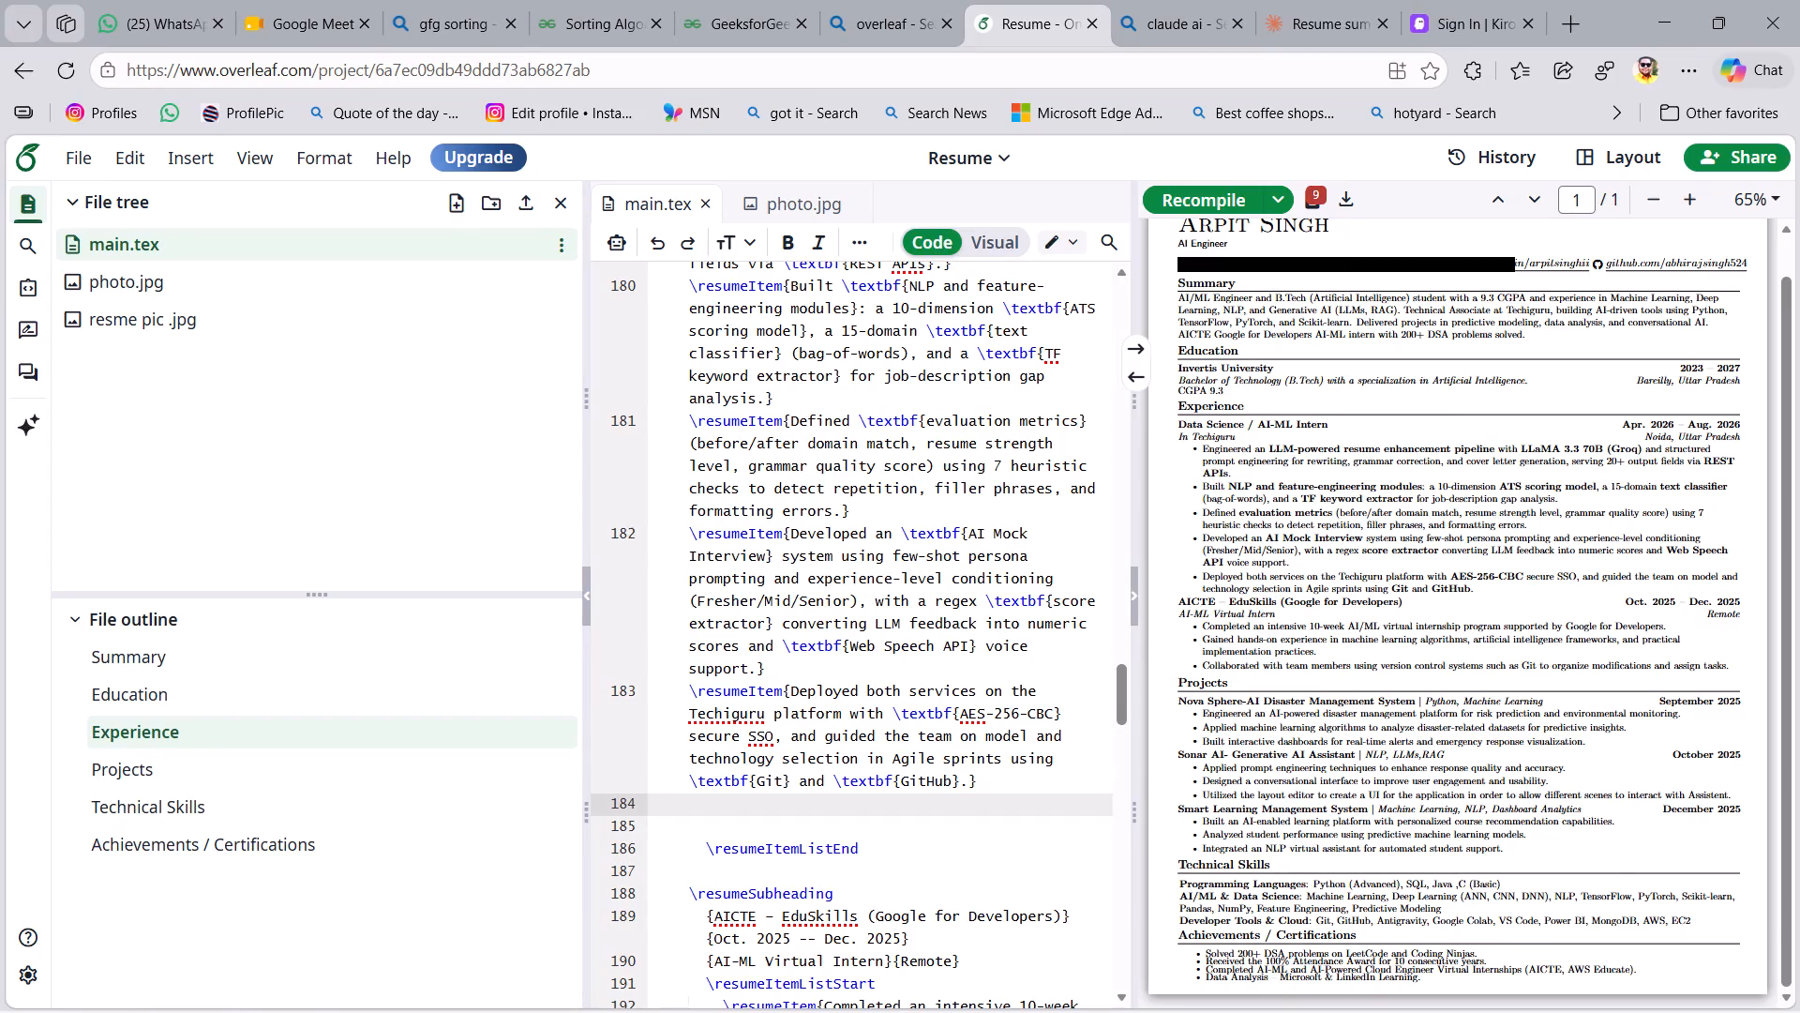
Delete the Techiguru bullet beginning "Deployed both services on the Techiguru platform".
left_click_drag(688, 692, 925, 775)
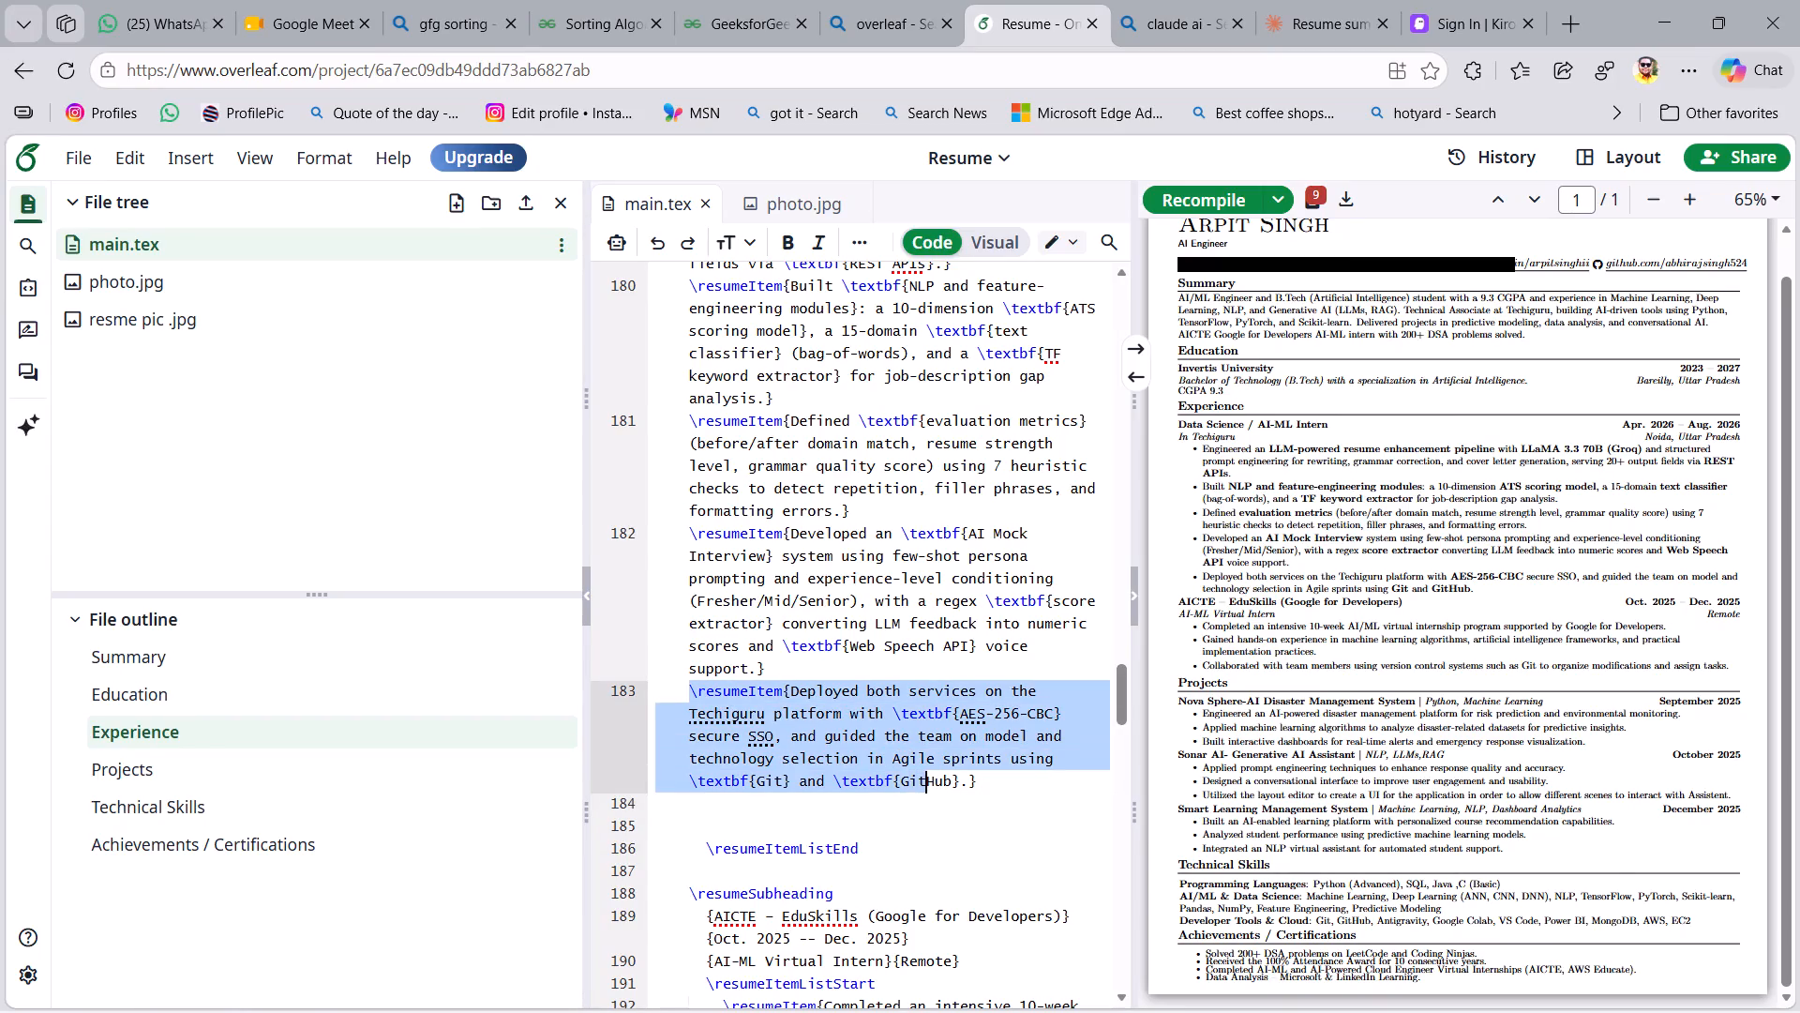
left_click_drag(925, 775, 997, 785)
key("BackSpace")
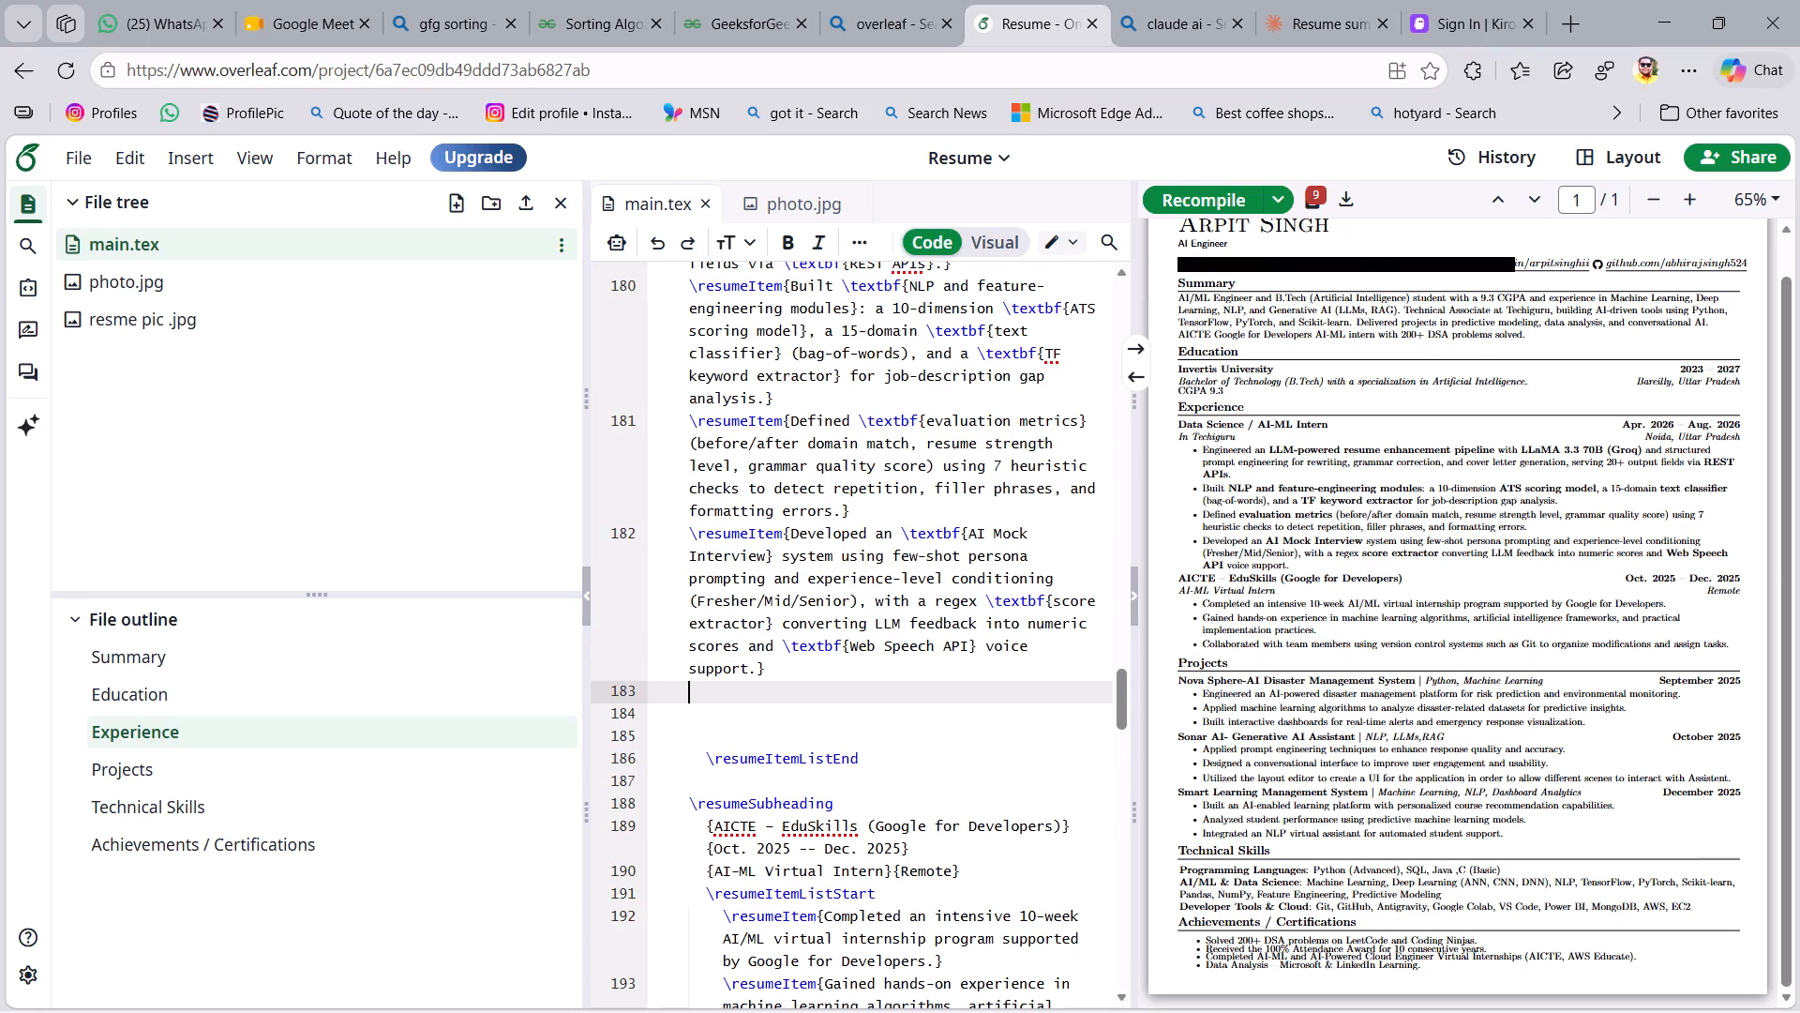
In the bullet beginning "Developed an", replace the bolded "AI Mock Interview" with "service" and change "persona" to "personal".
left_click_drag(901, 531, 920, 531)
left_click_drag(920, 531, 961, 531)
key("BackSpace")
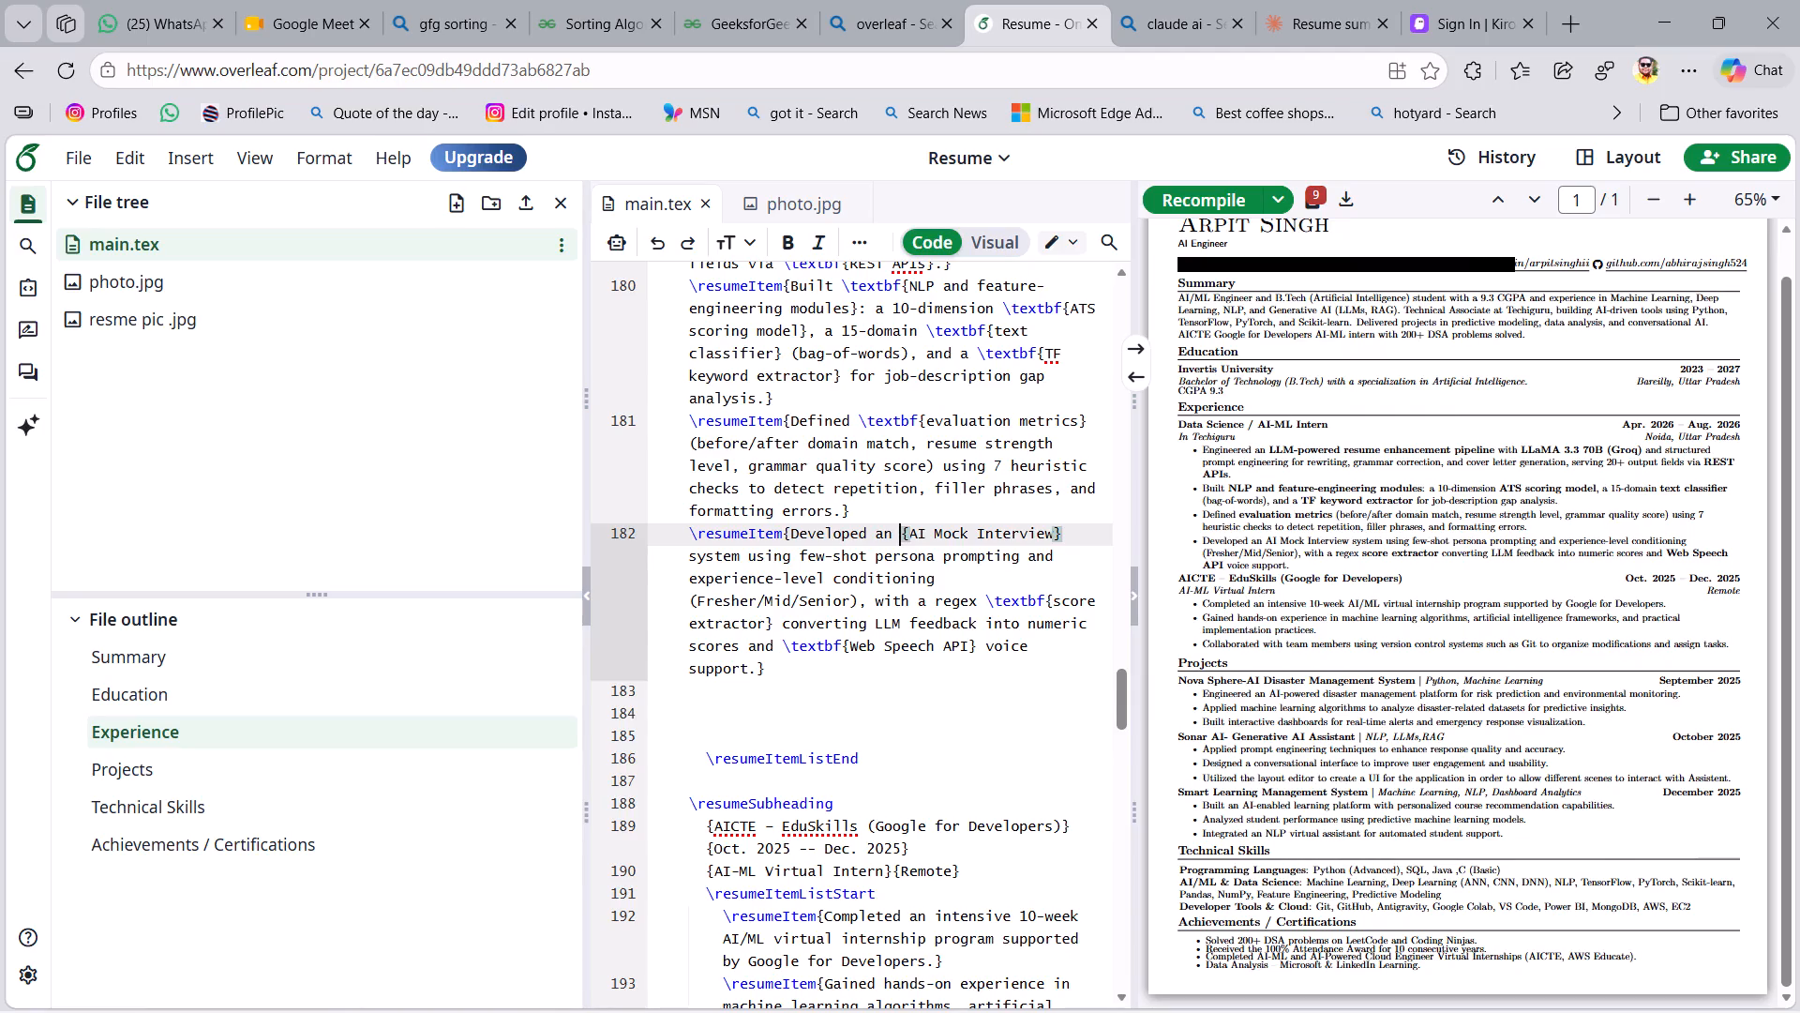
left_click_drag(902, 532, 1066, 536)
key("BackSpace")
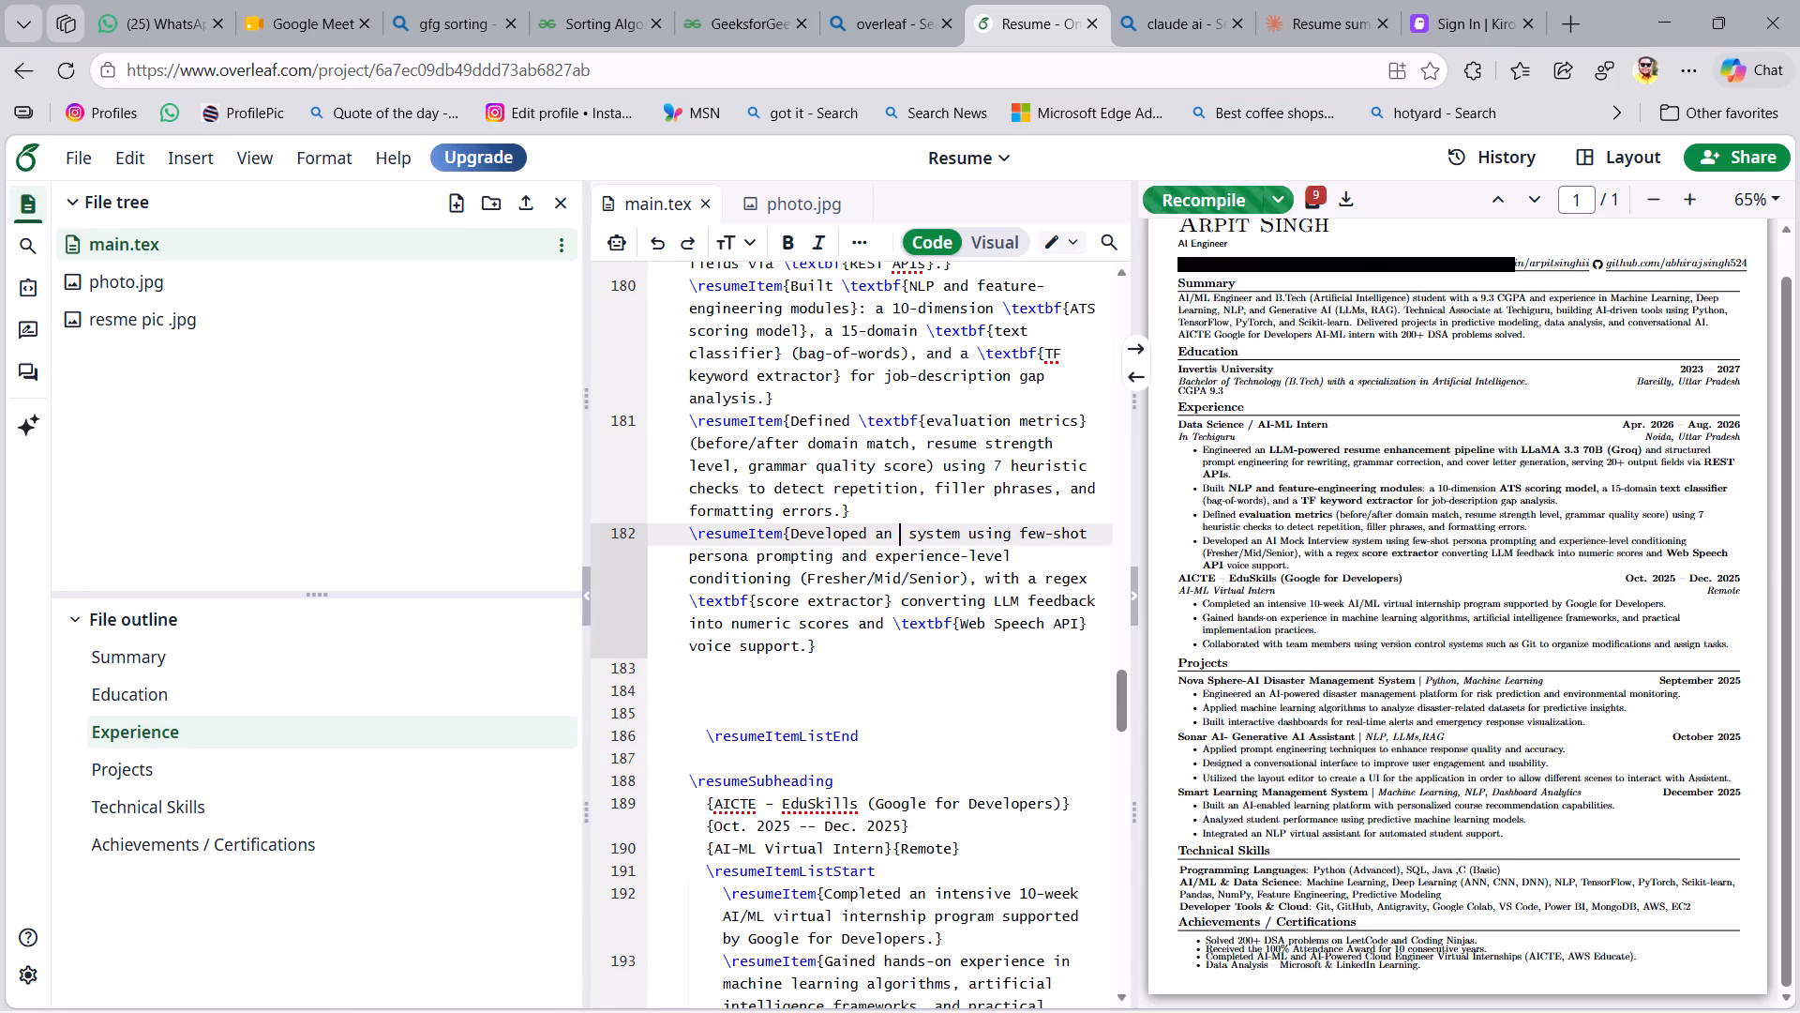
type("servis")
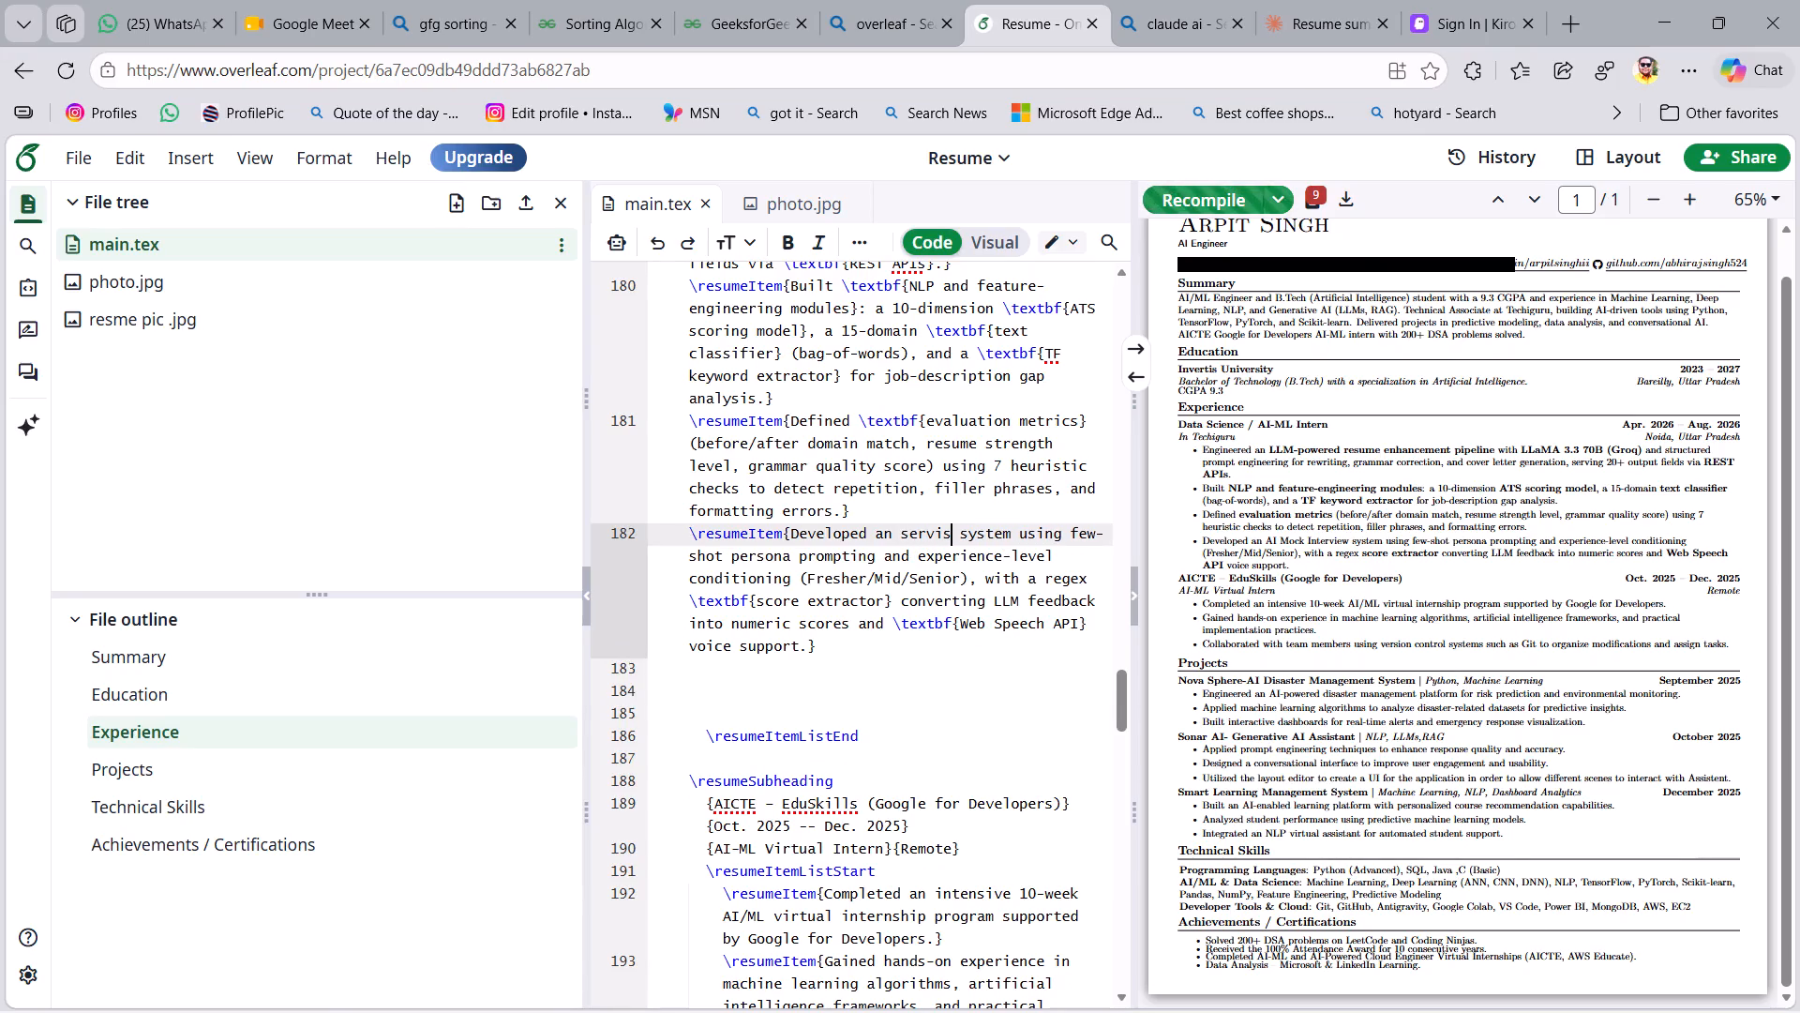
key("BackSpace")
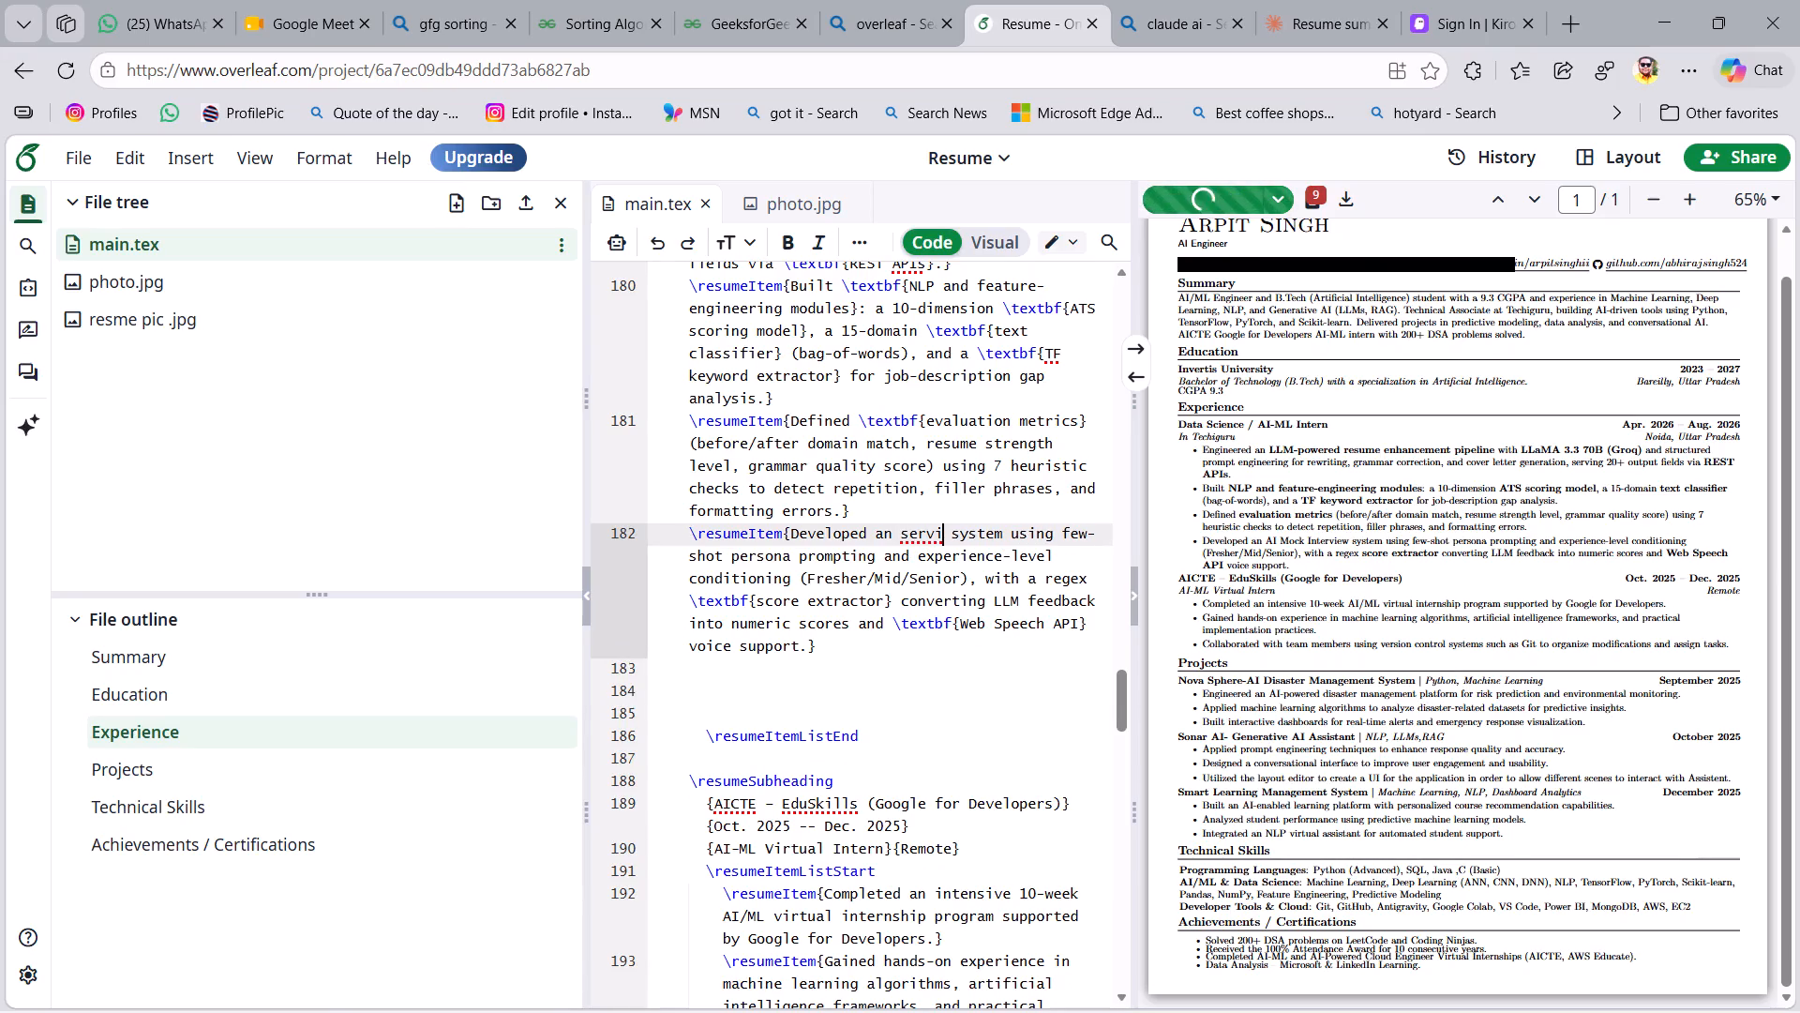
type("ce")
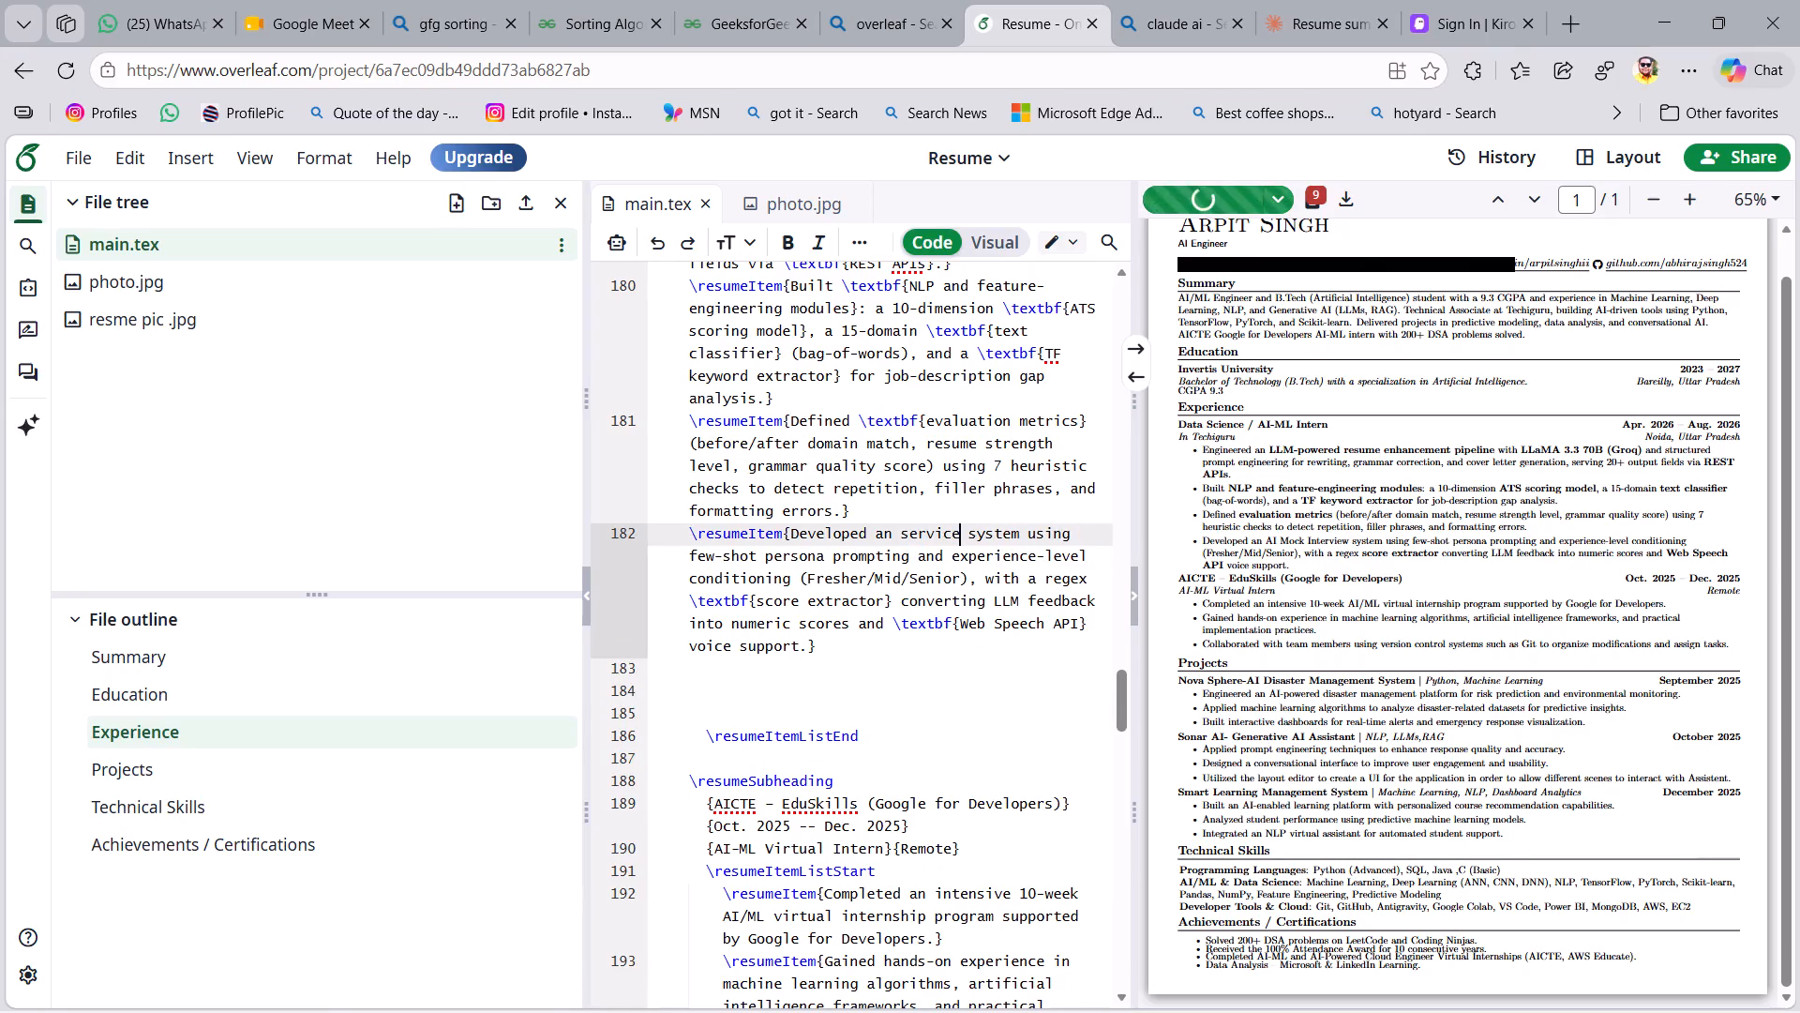
left_click(821, 552)
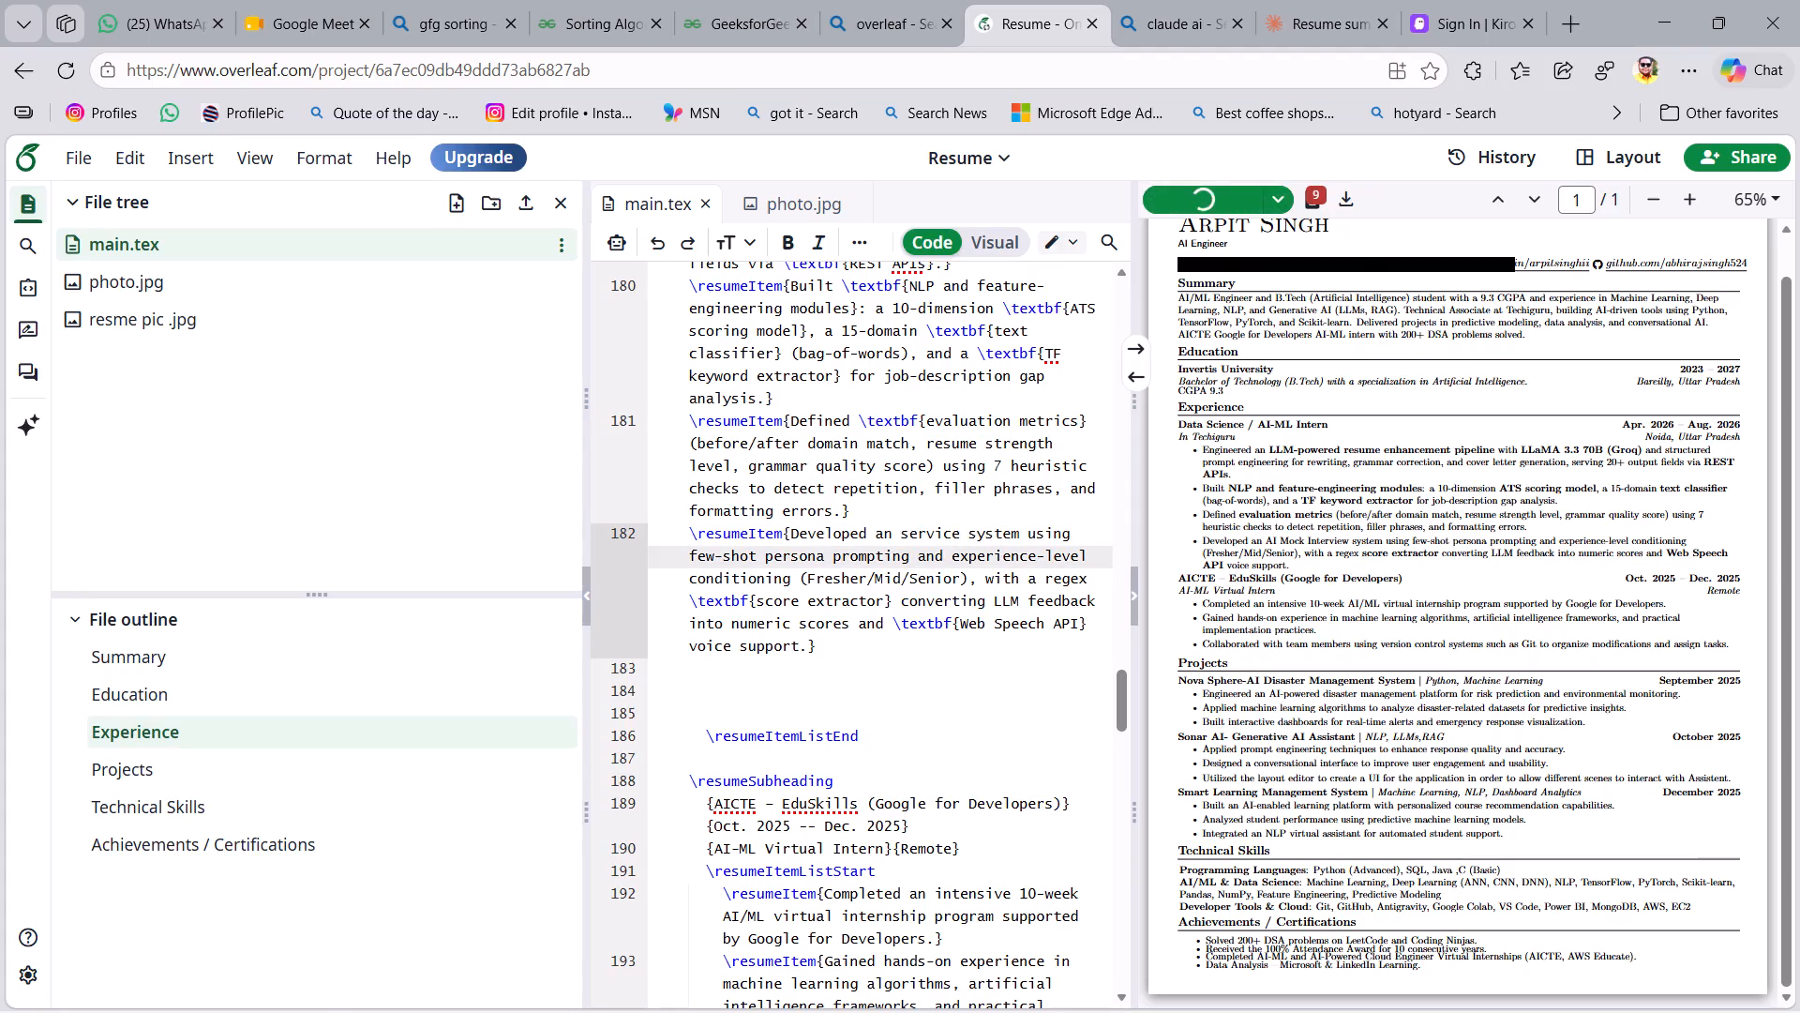
key("l")
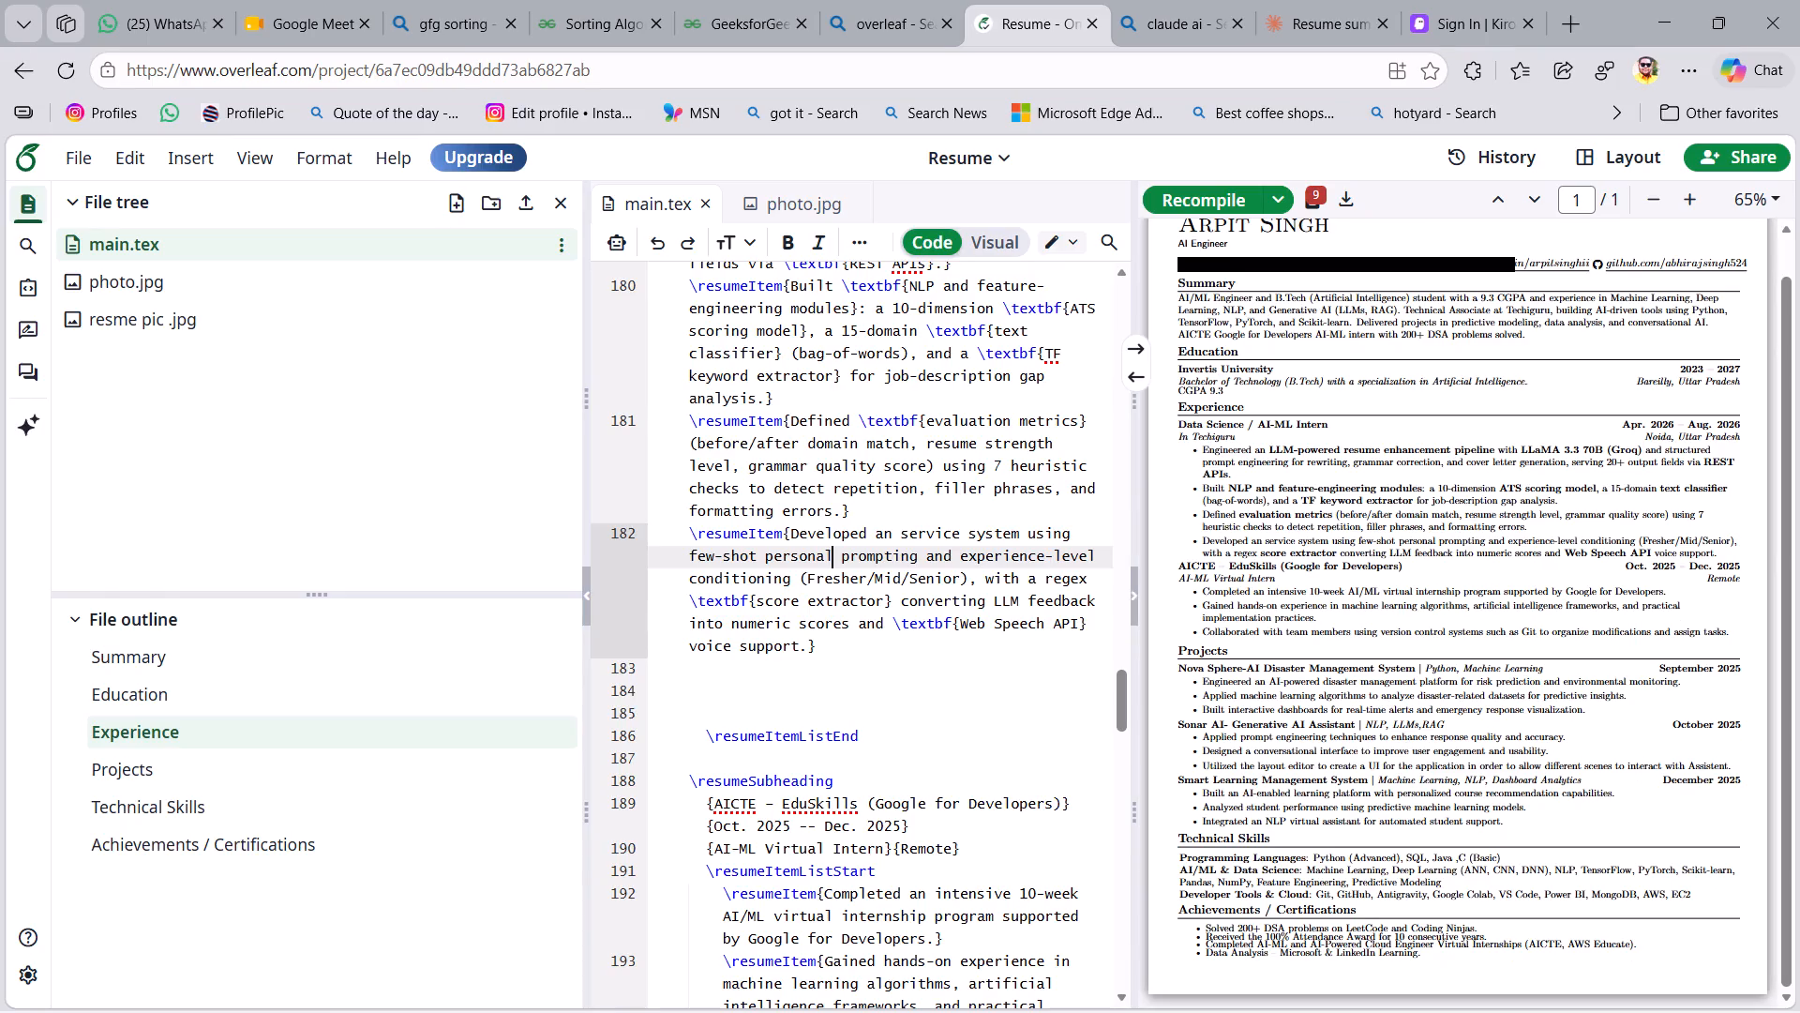
In the same bullet, remove \textbf from "score extractor" and cut the Web Speech API ending, finishing the text with "numeric scores.".
left_click_drag(746, 597, 689, 600)
key("BackSpace")
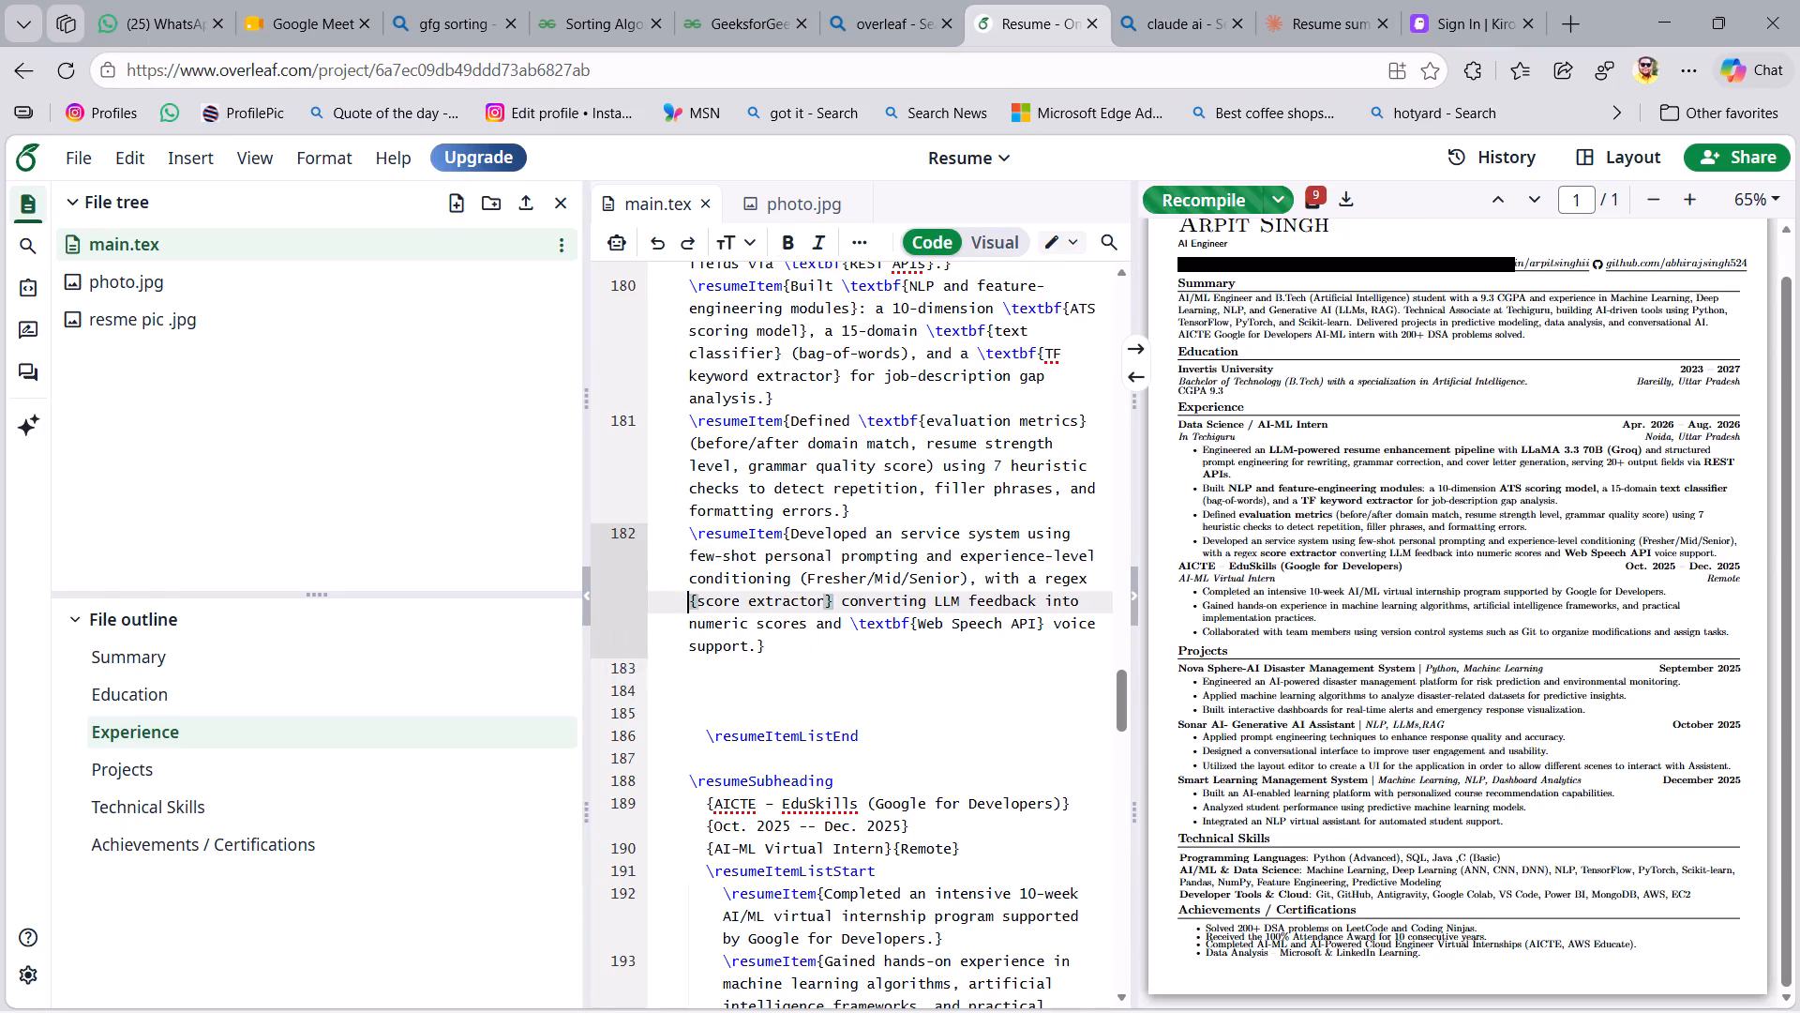
left_click_drag(846, 625, 853, 626)
left_click_drag(853, 626, 911, 628)
key("BackSpace")
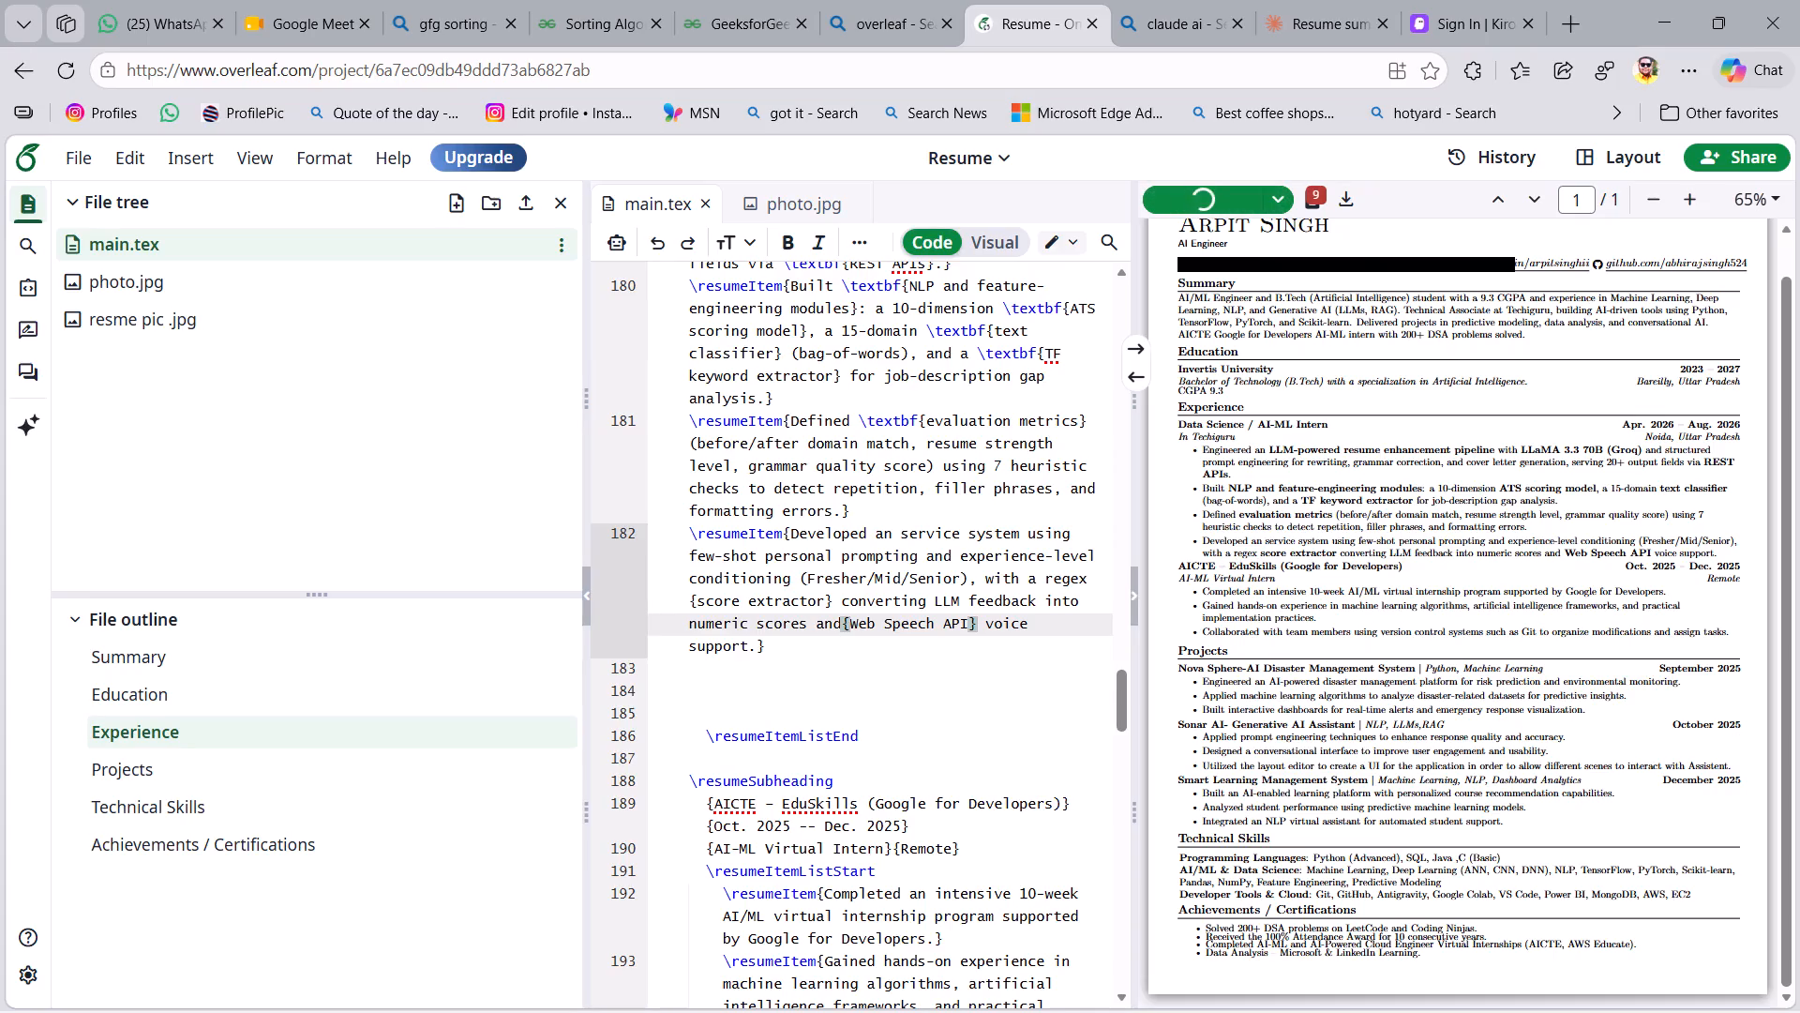
left_click_drag(772, 641, 838, 625)
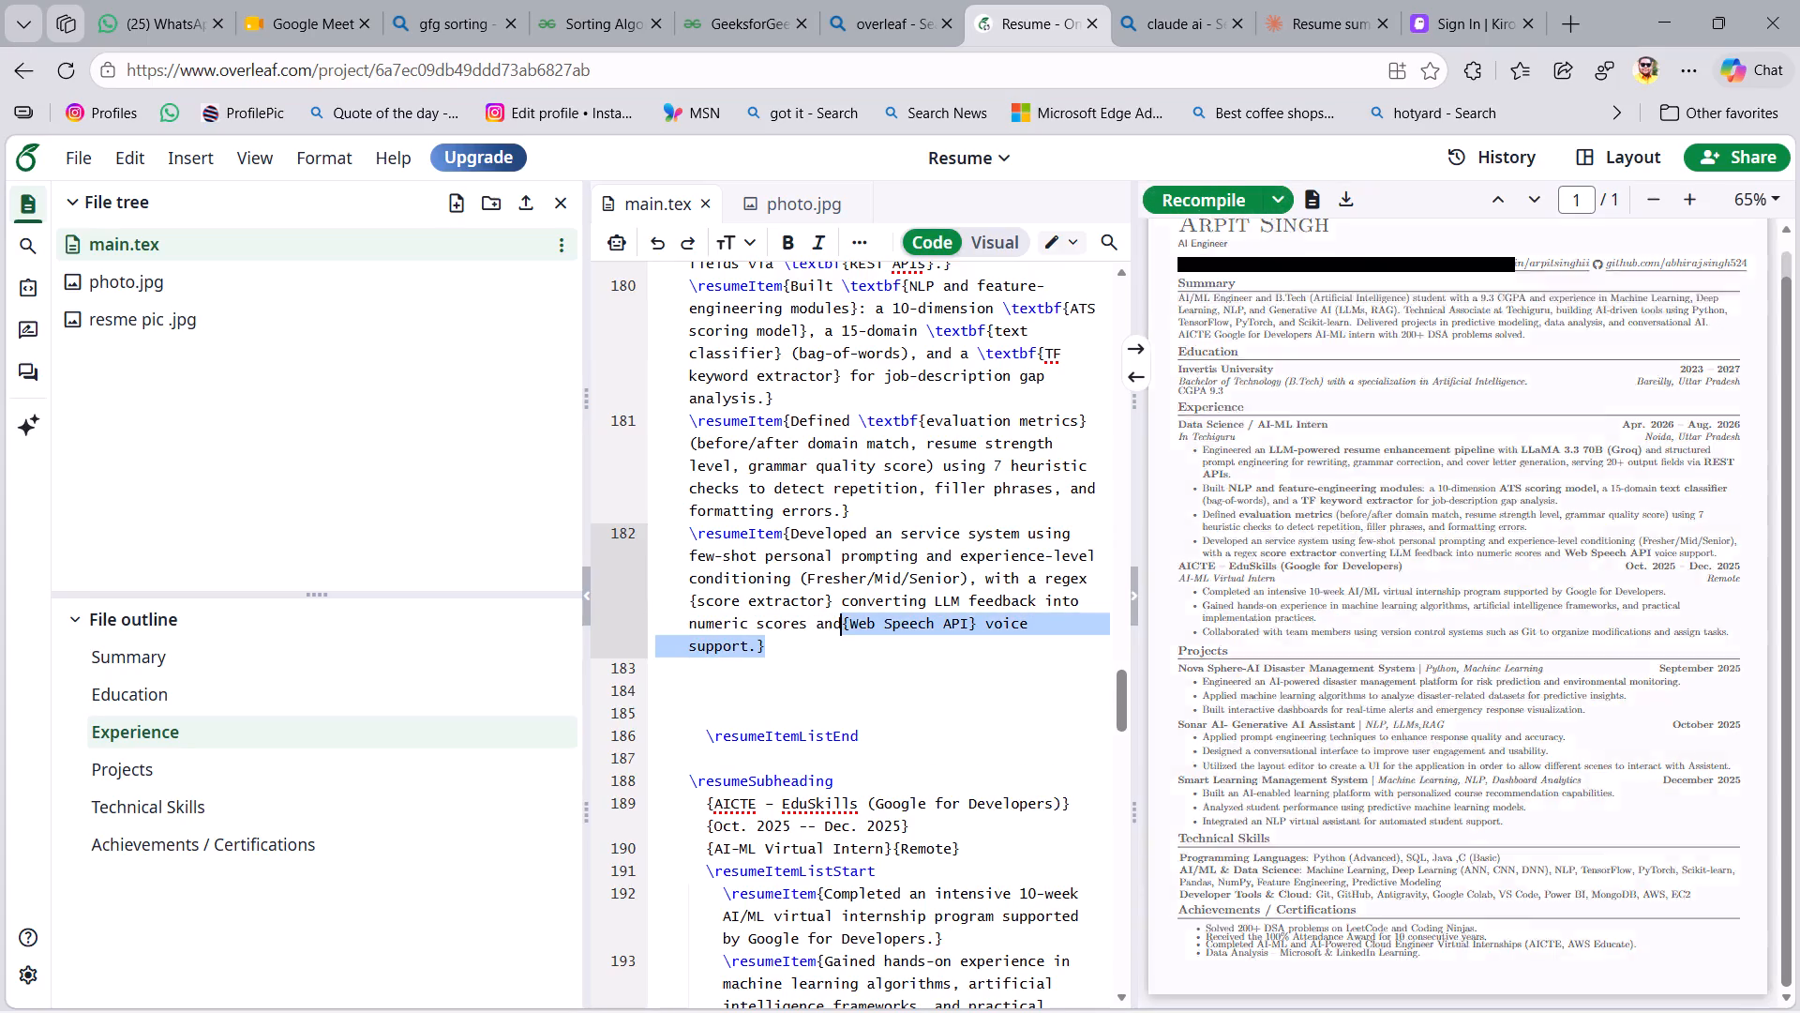
left_click_drag(838, 625, 811, 625)
key("BackSpace")
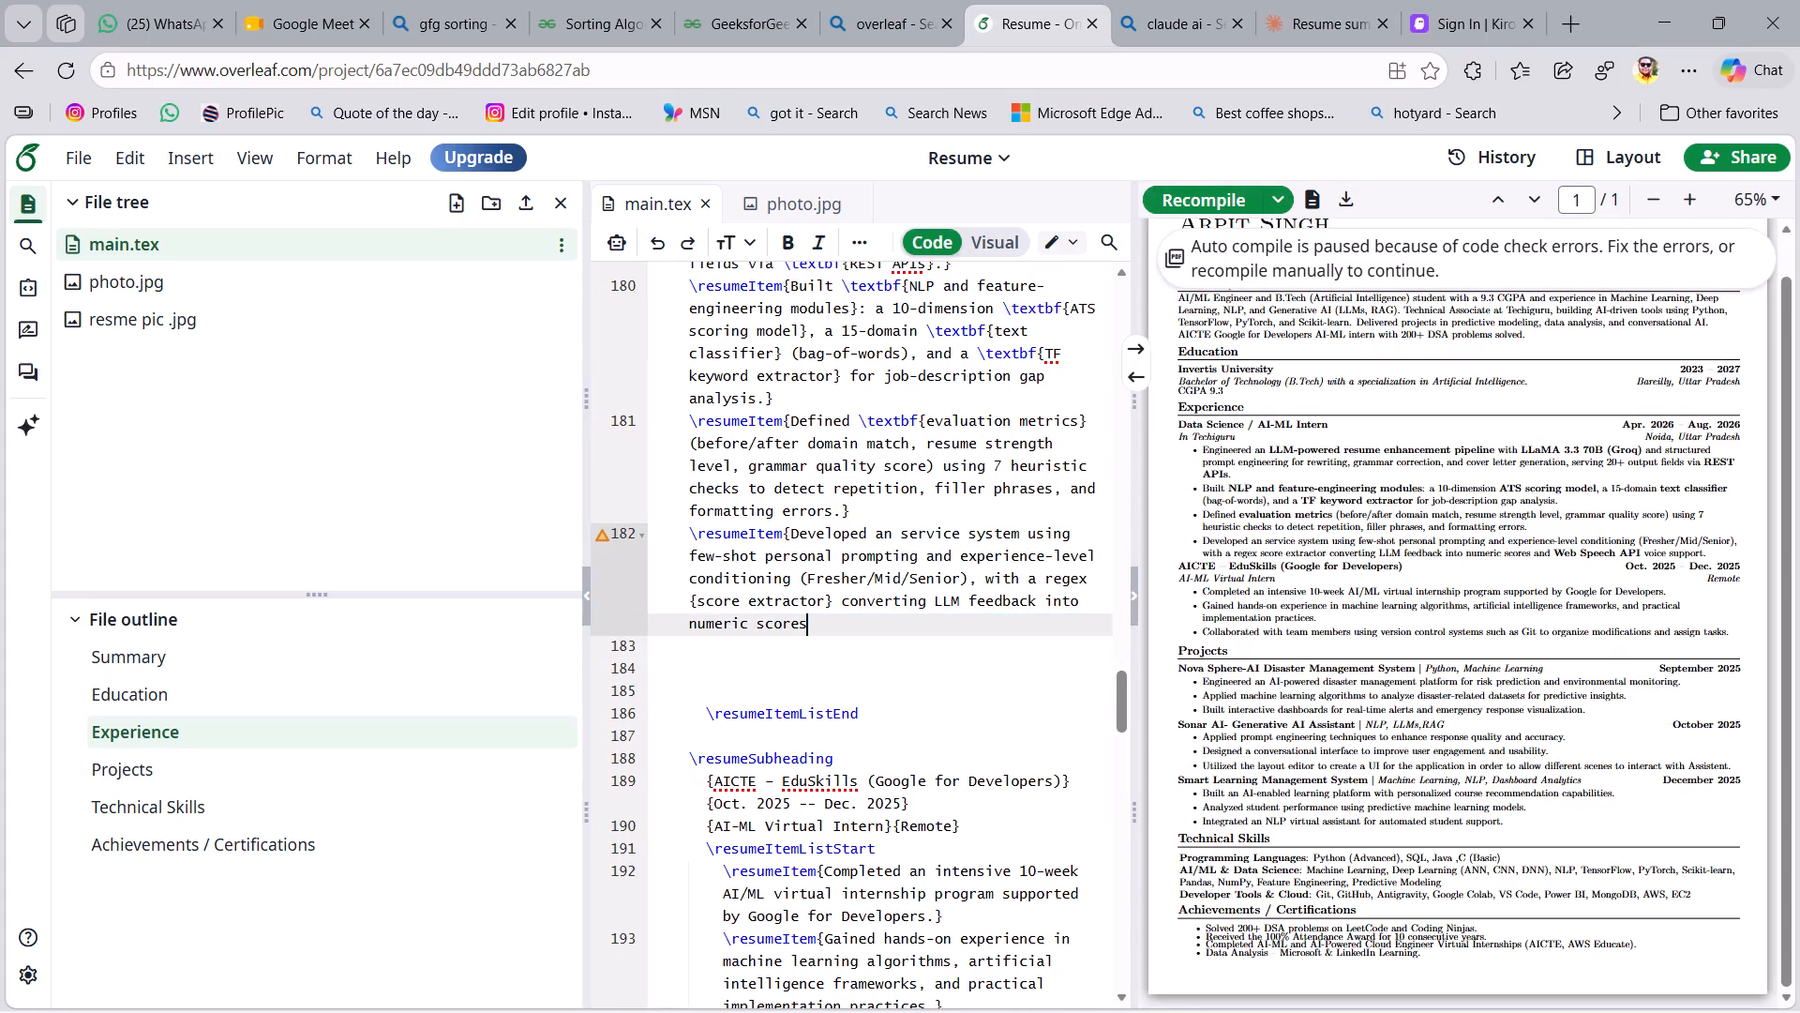
key("period")
Remove the \textbf command before "evaluation metrics" in the bullet beginning "Defined".
scroll(853, 579, "up", 1)
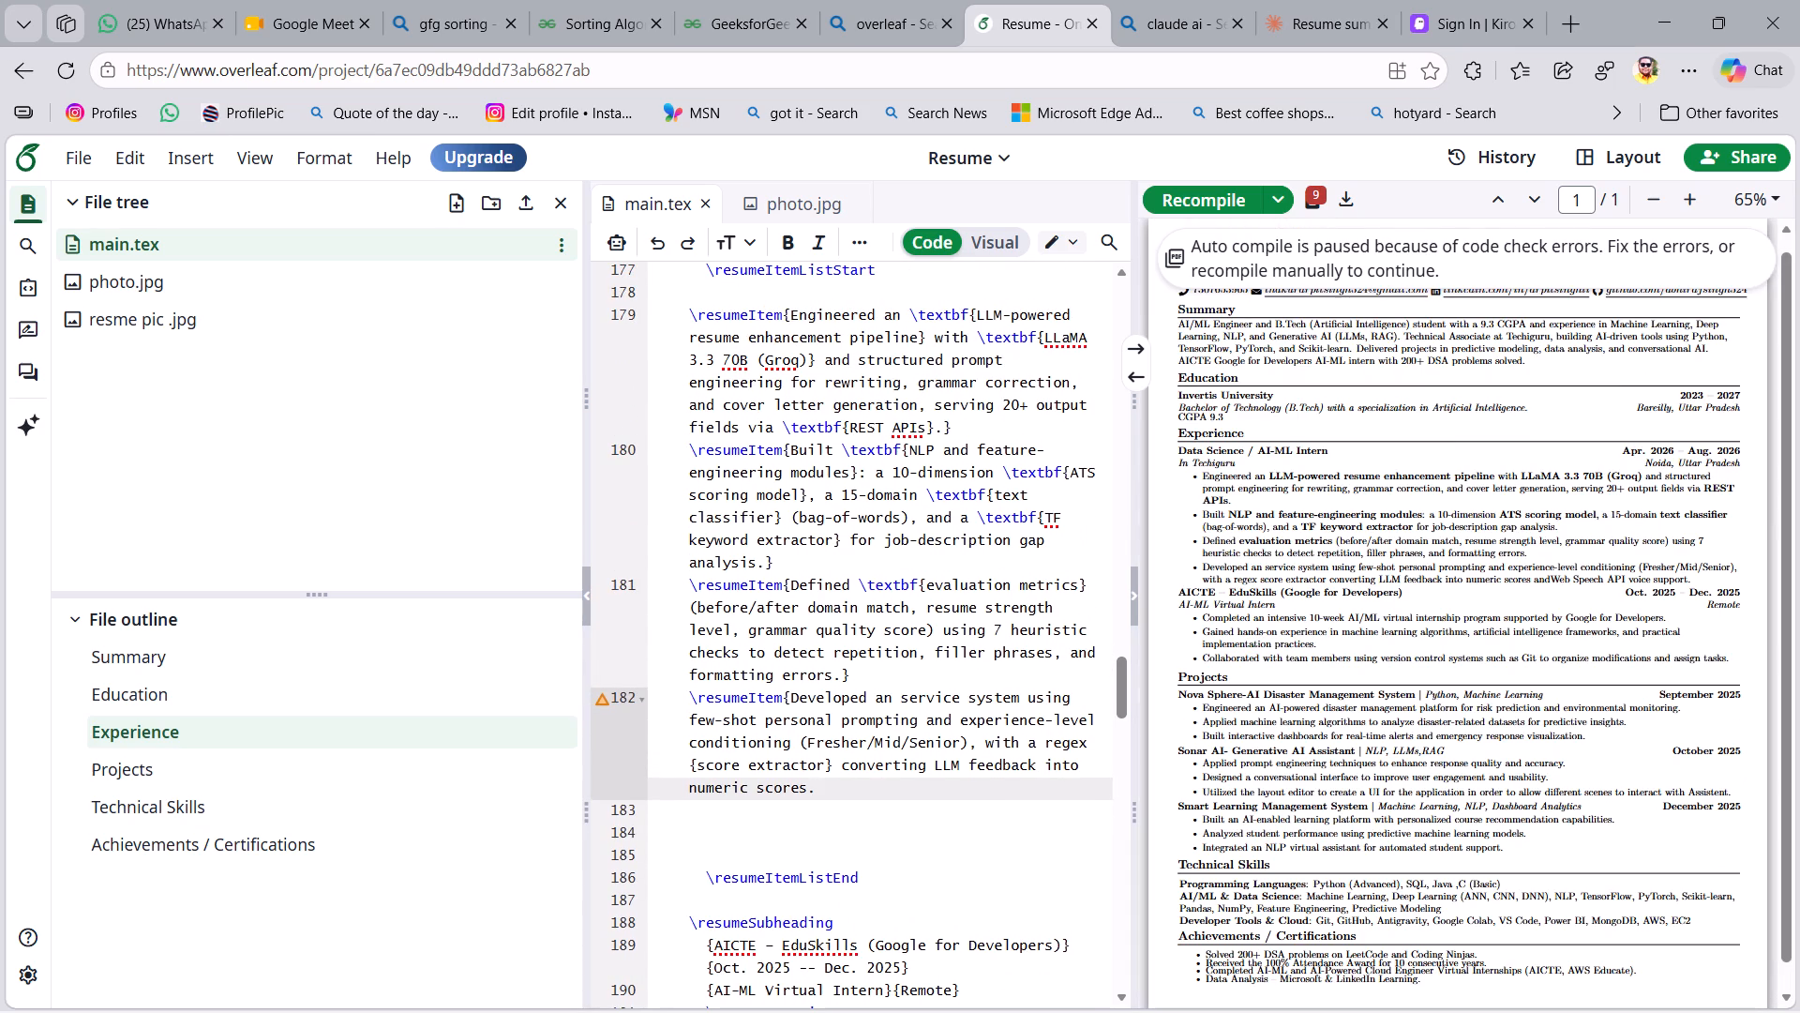
left_click_drag(854, 581, 904, 584)
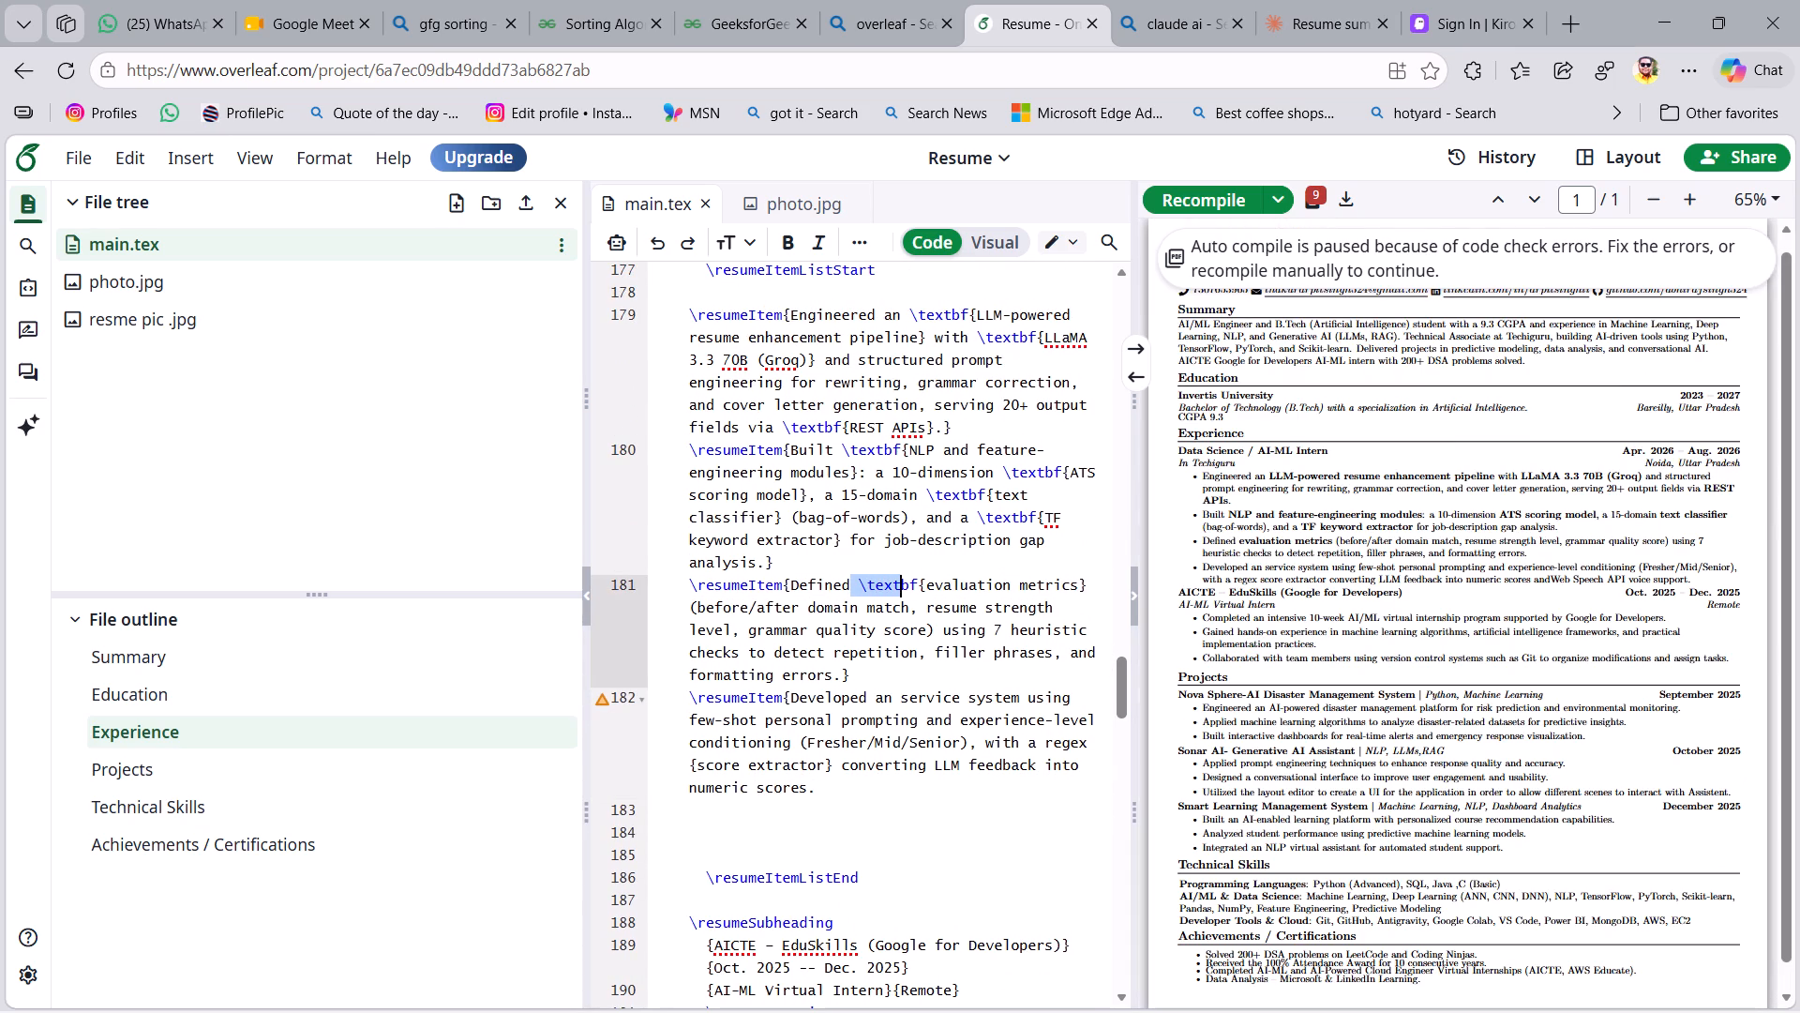
left_click_drag(904, 584, 915, 585)
key("BackSpace")
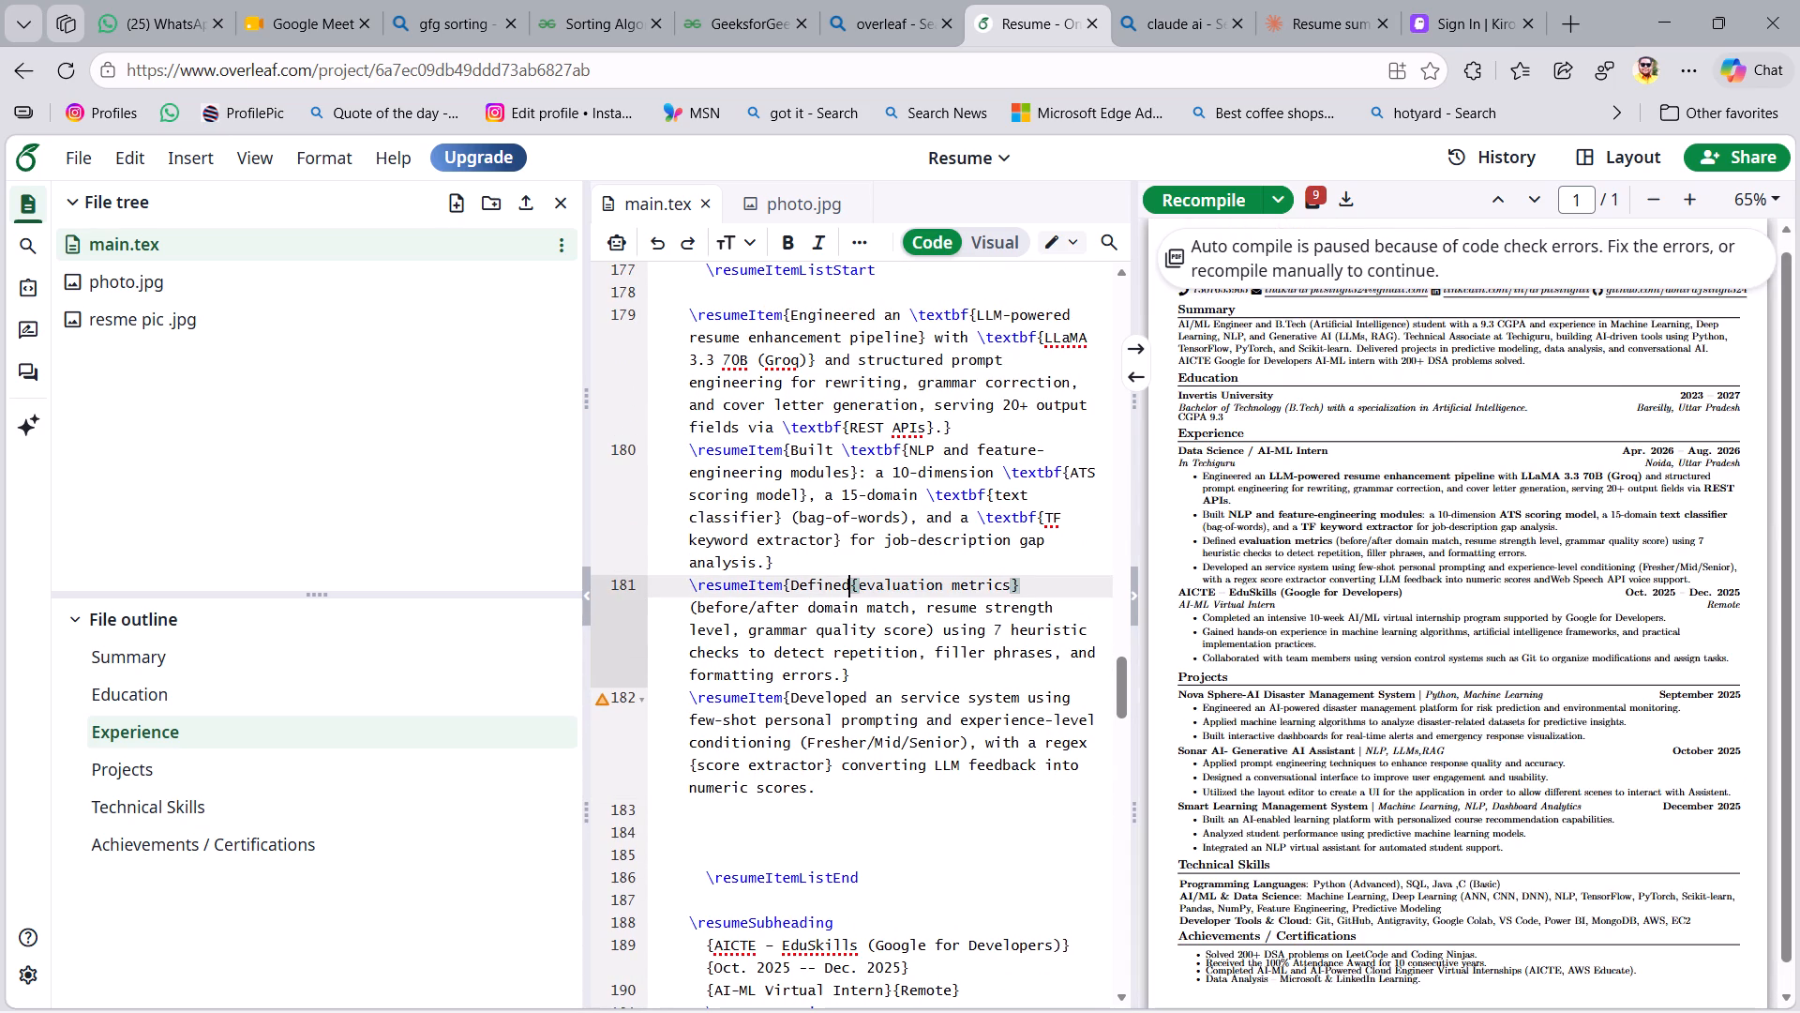
Remove \textbf before "ATS scoring model", "text classifier", "TF keyword extractor" and "NLP and feature-engineering modules" in the bullet beginning "Built".
scroll(846, 558, "up", 1)
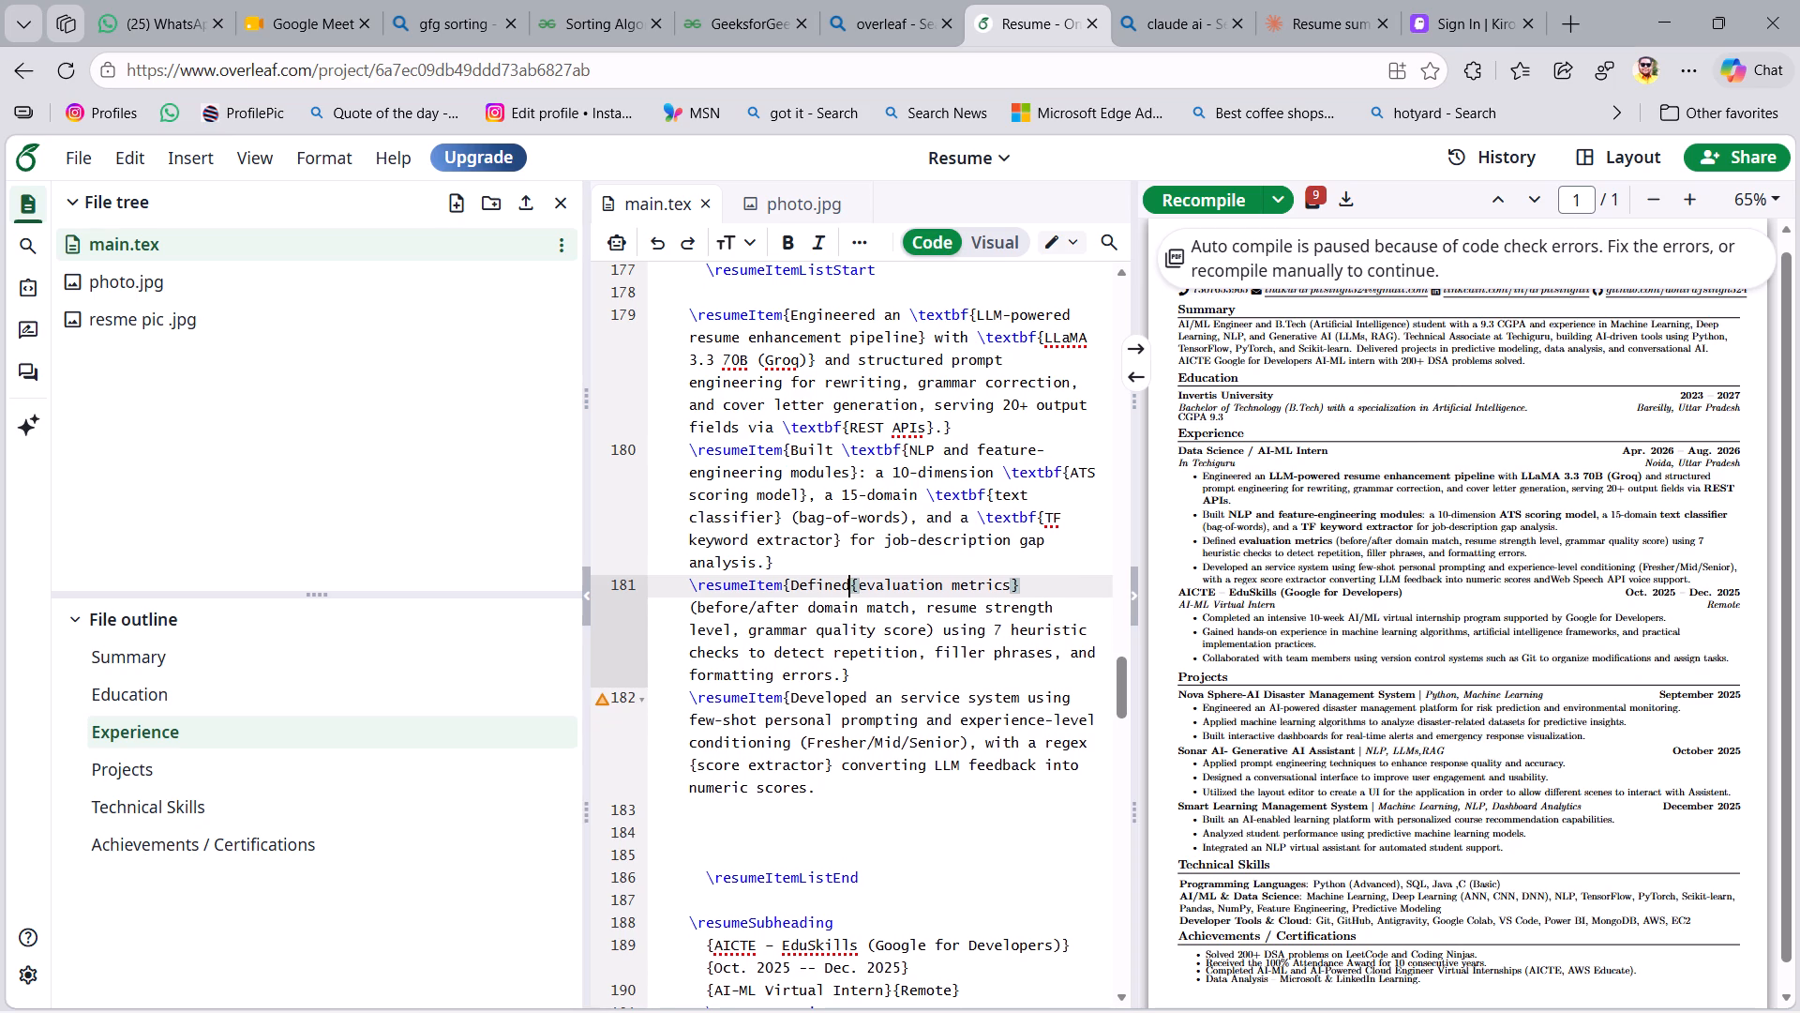
scroll(846, 558, "up", 1)
left_click_drag(1000, 553, 1057, 557)
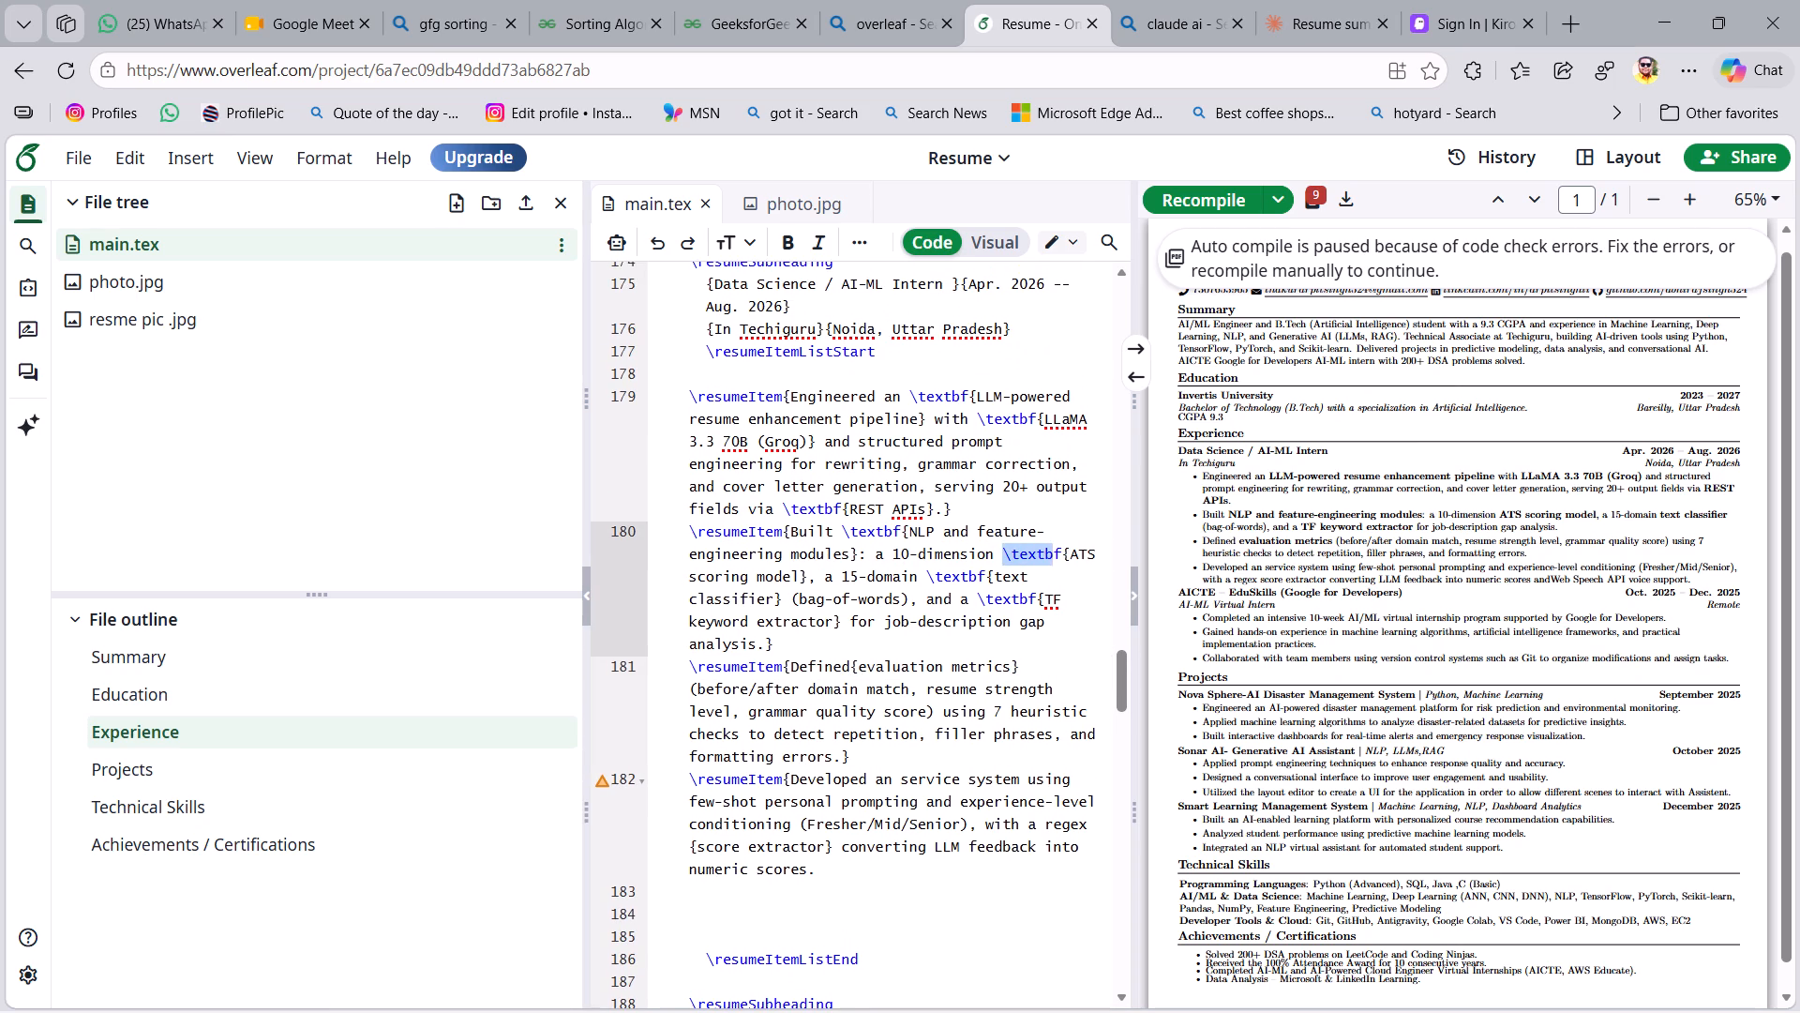
left_click_drag(1057, 557, 1060, 557)
key("BackSpace")
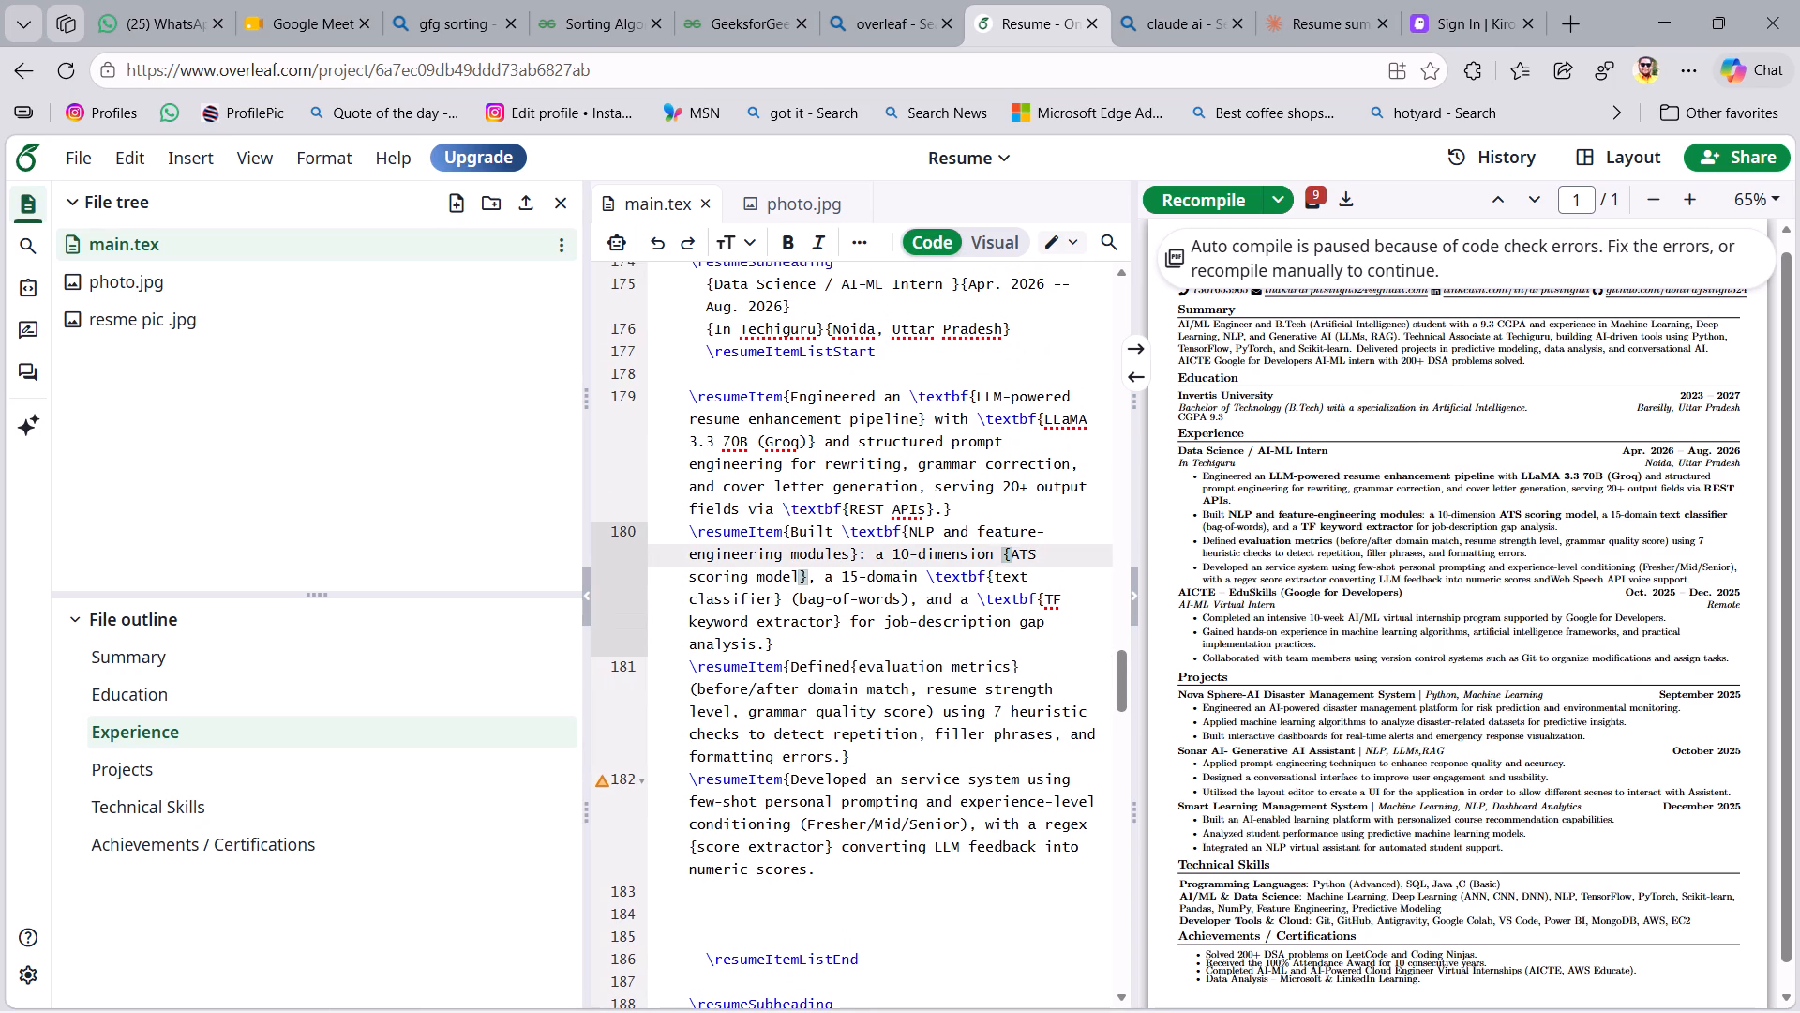
left_click_drag(924, 572, 982, 575)
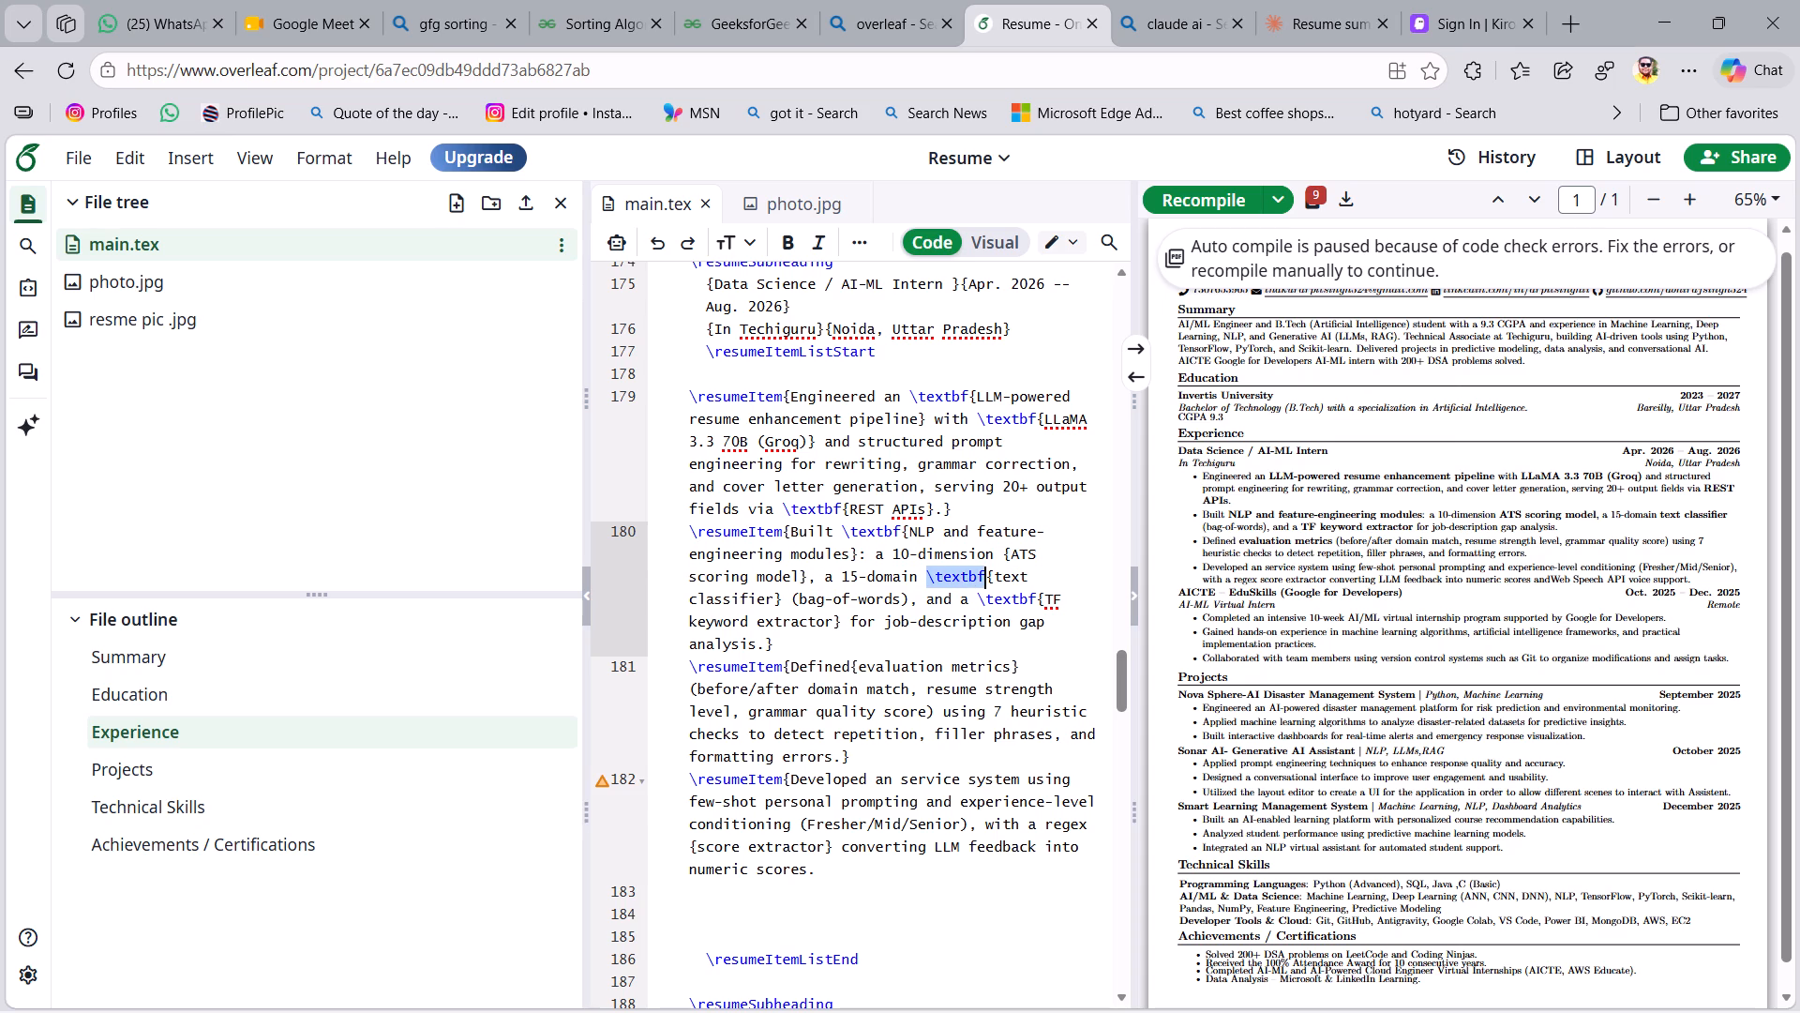
left_click_drag(982, 575, 982, 574)
key("BackSpace")
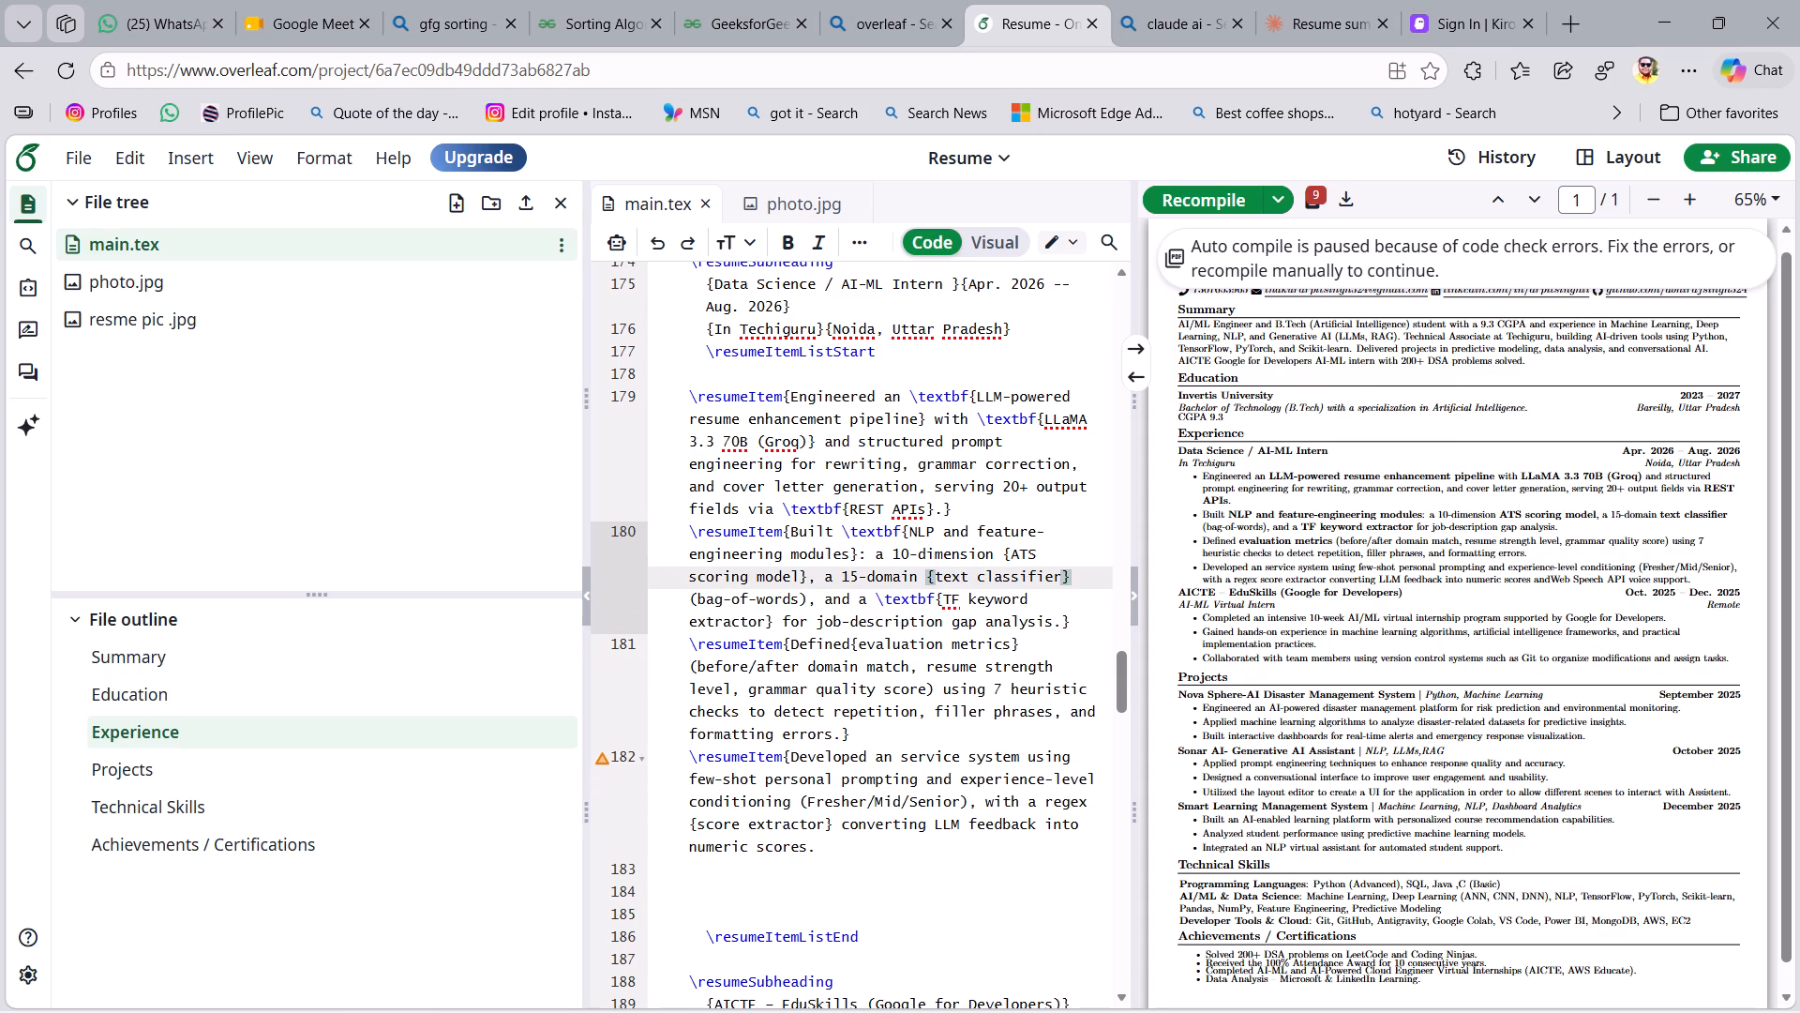
left_click_drag(871, 599, 931, 604)
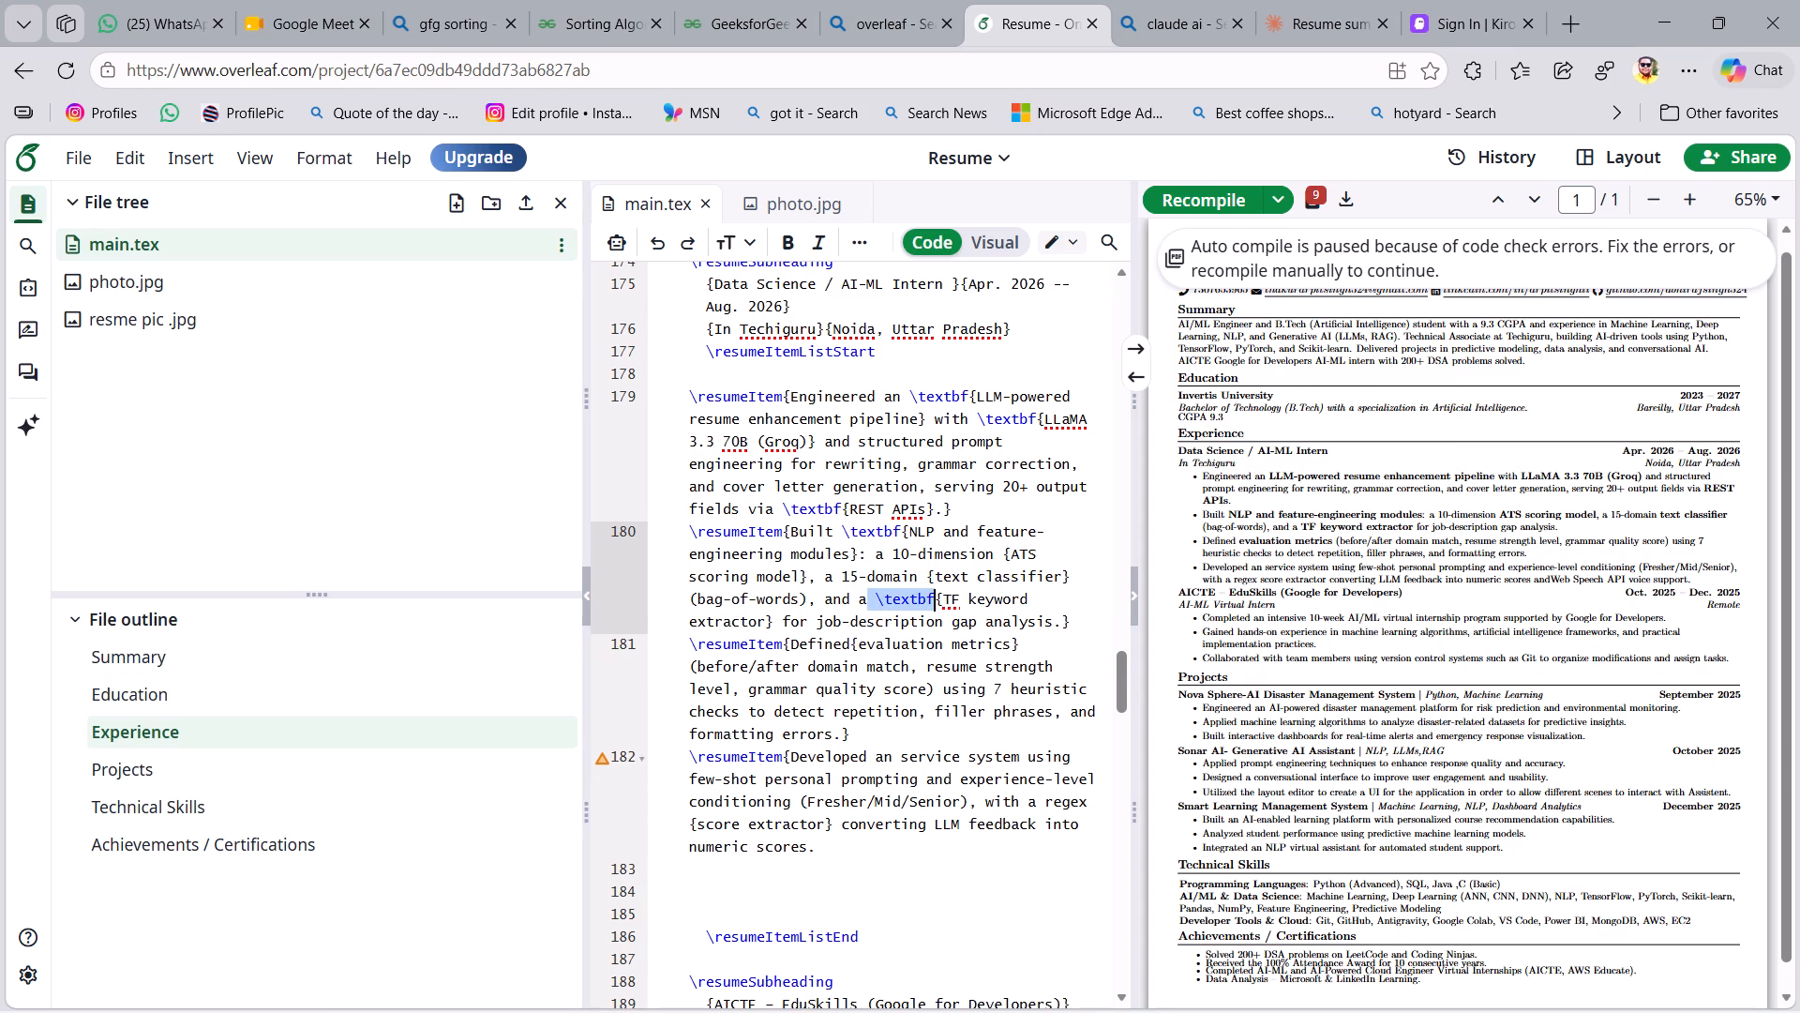
left_click_drag(931, 604, 932, 604)
key("BackSpace")
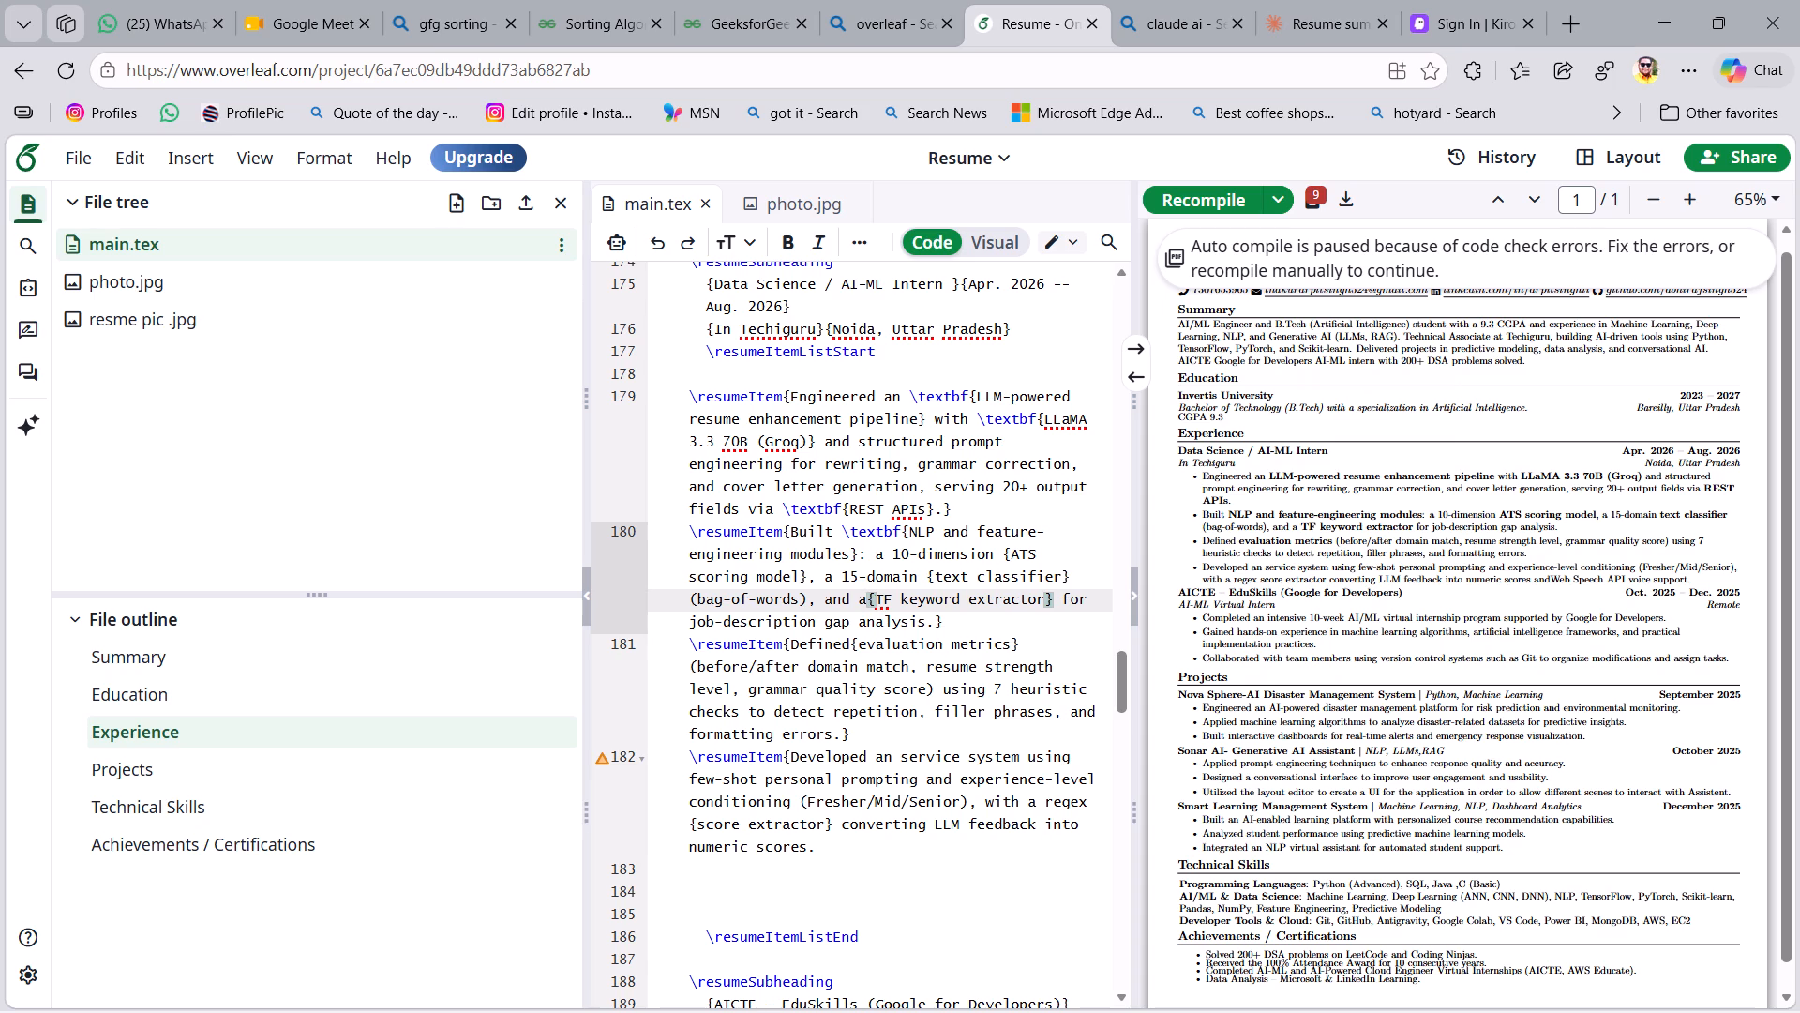
left_click_drag(841, 529, 851, 530)
left_click_drag(851, 530, 898, 535)
key("BackSpace")
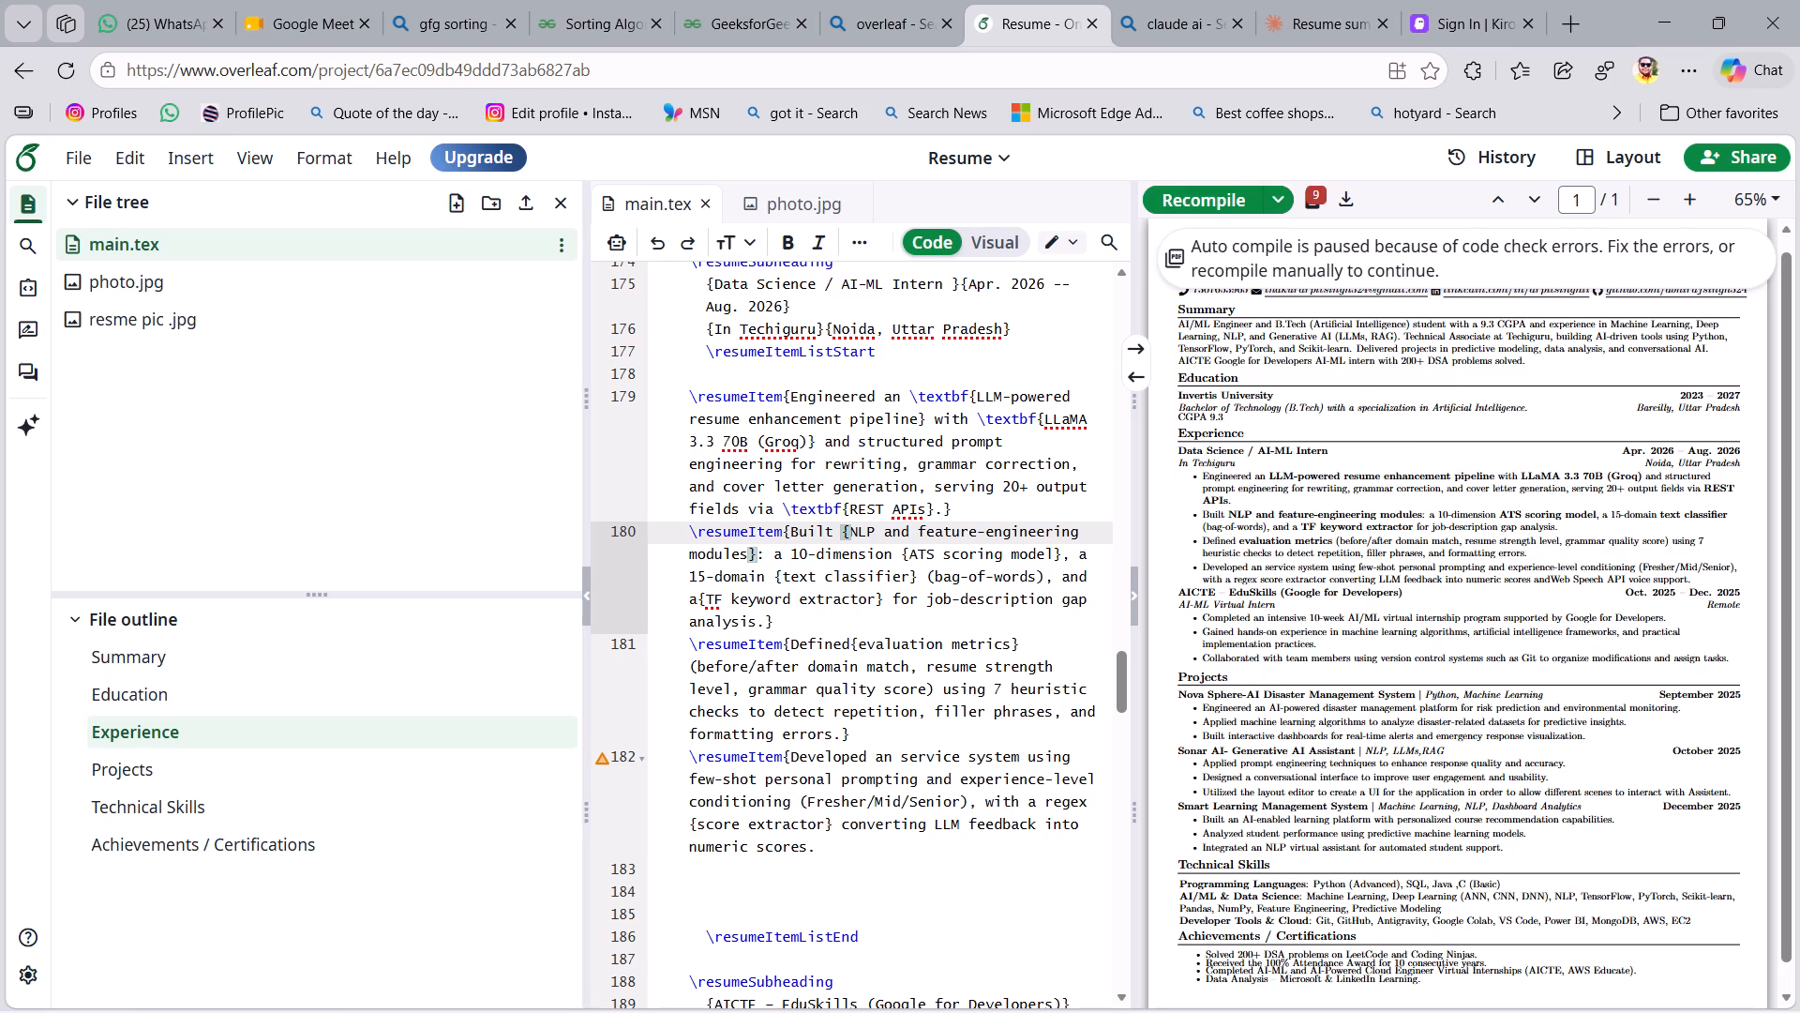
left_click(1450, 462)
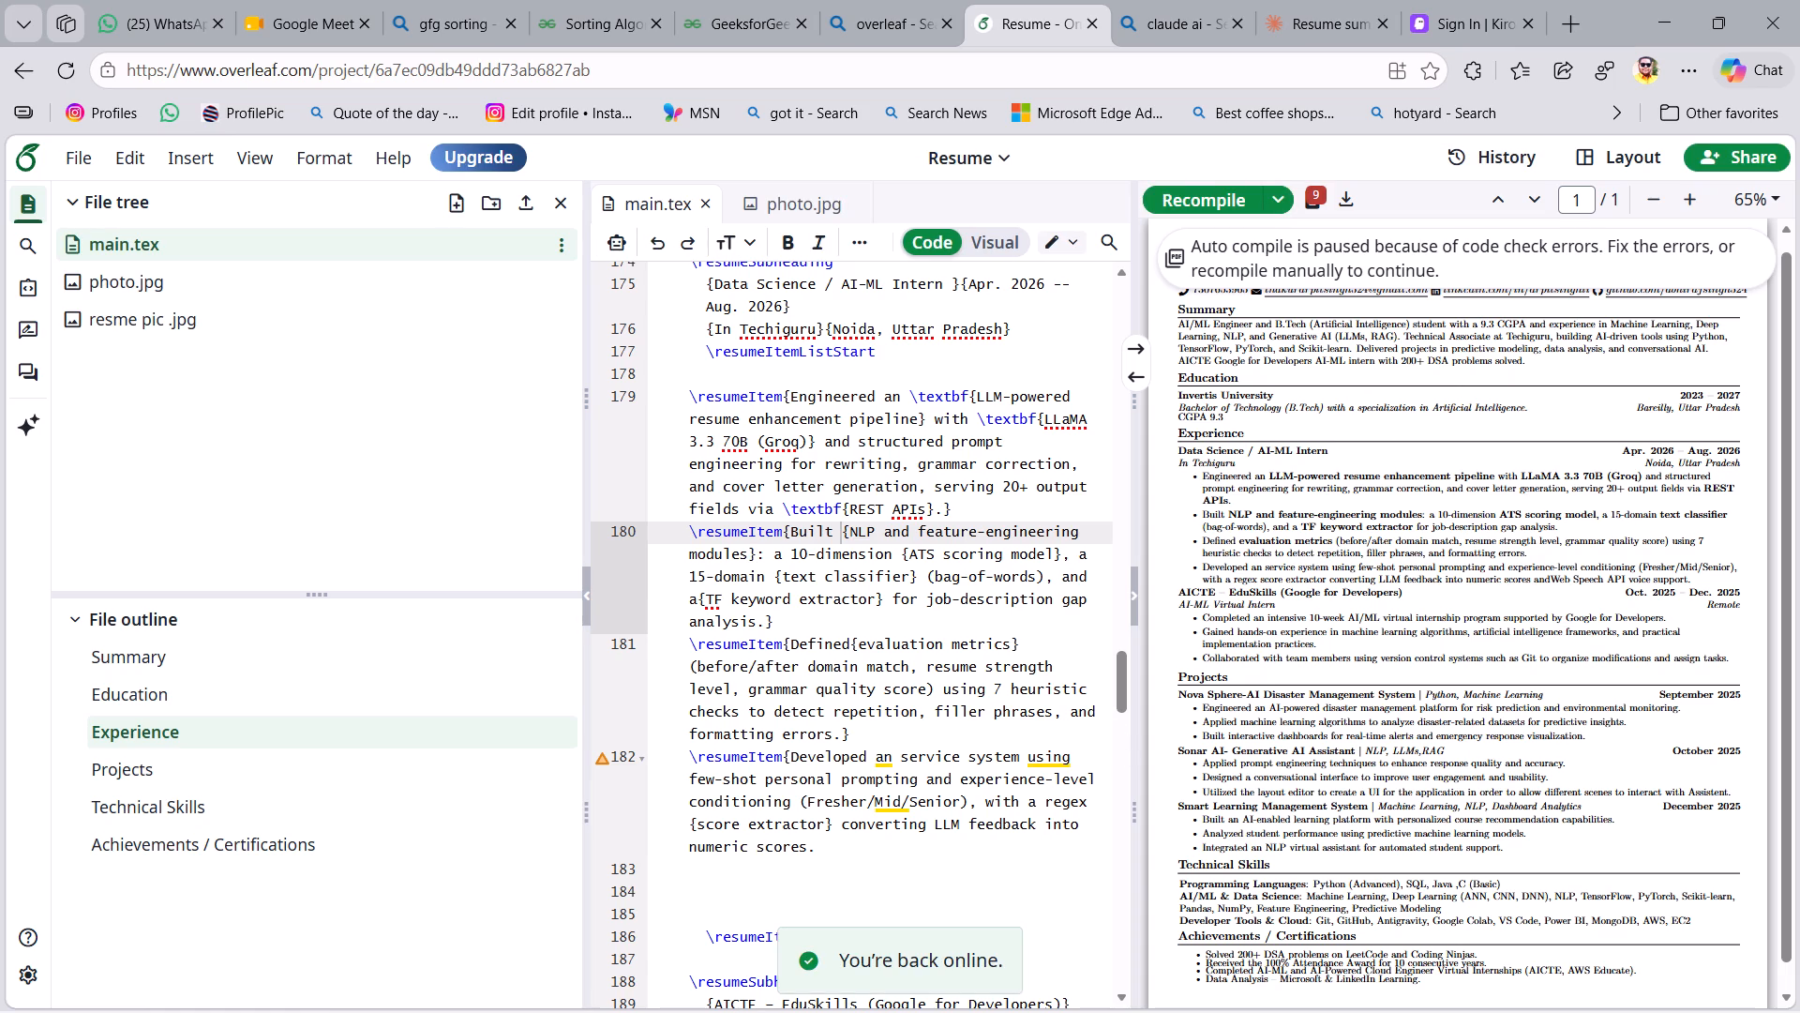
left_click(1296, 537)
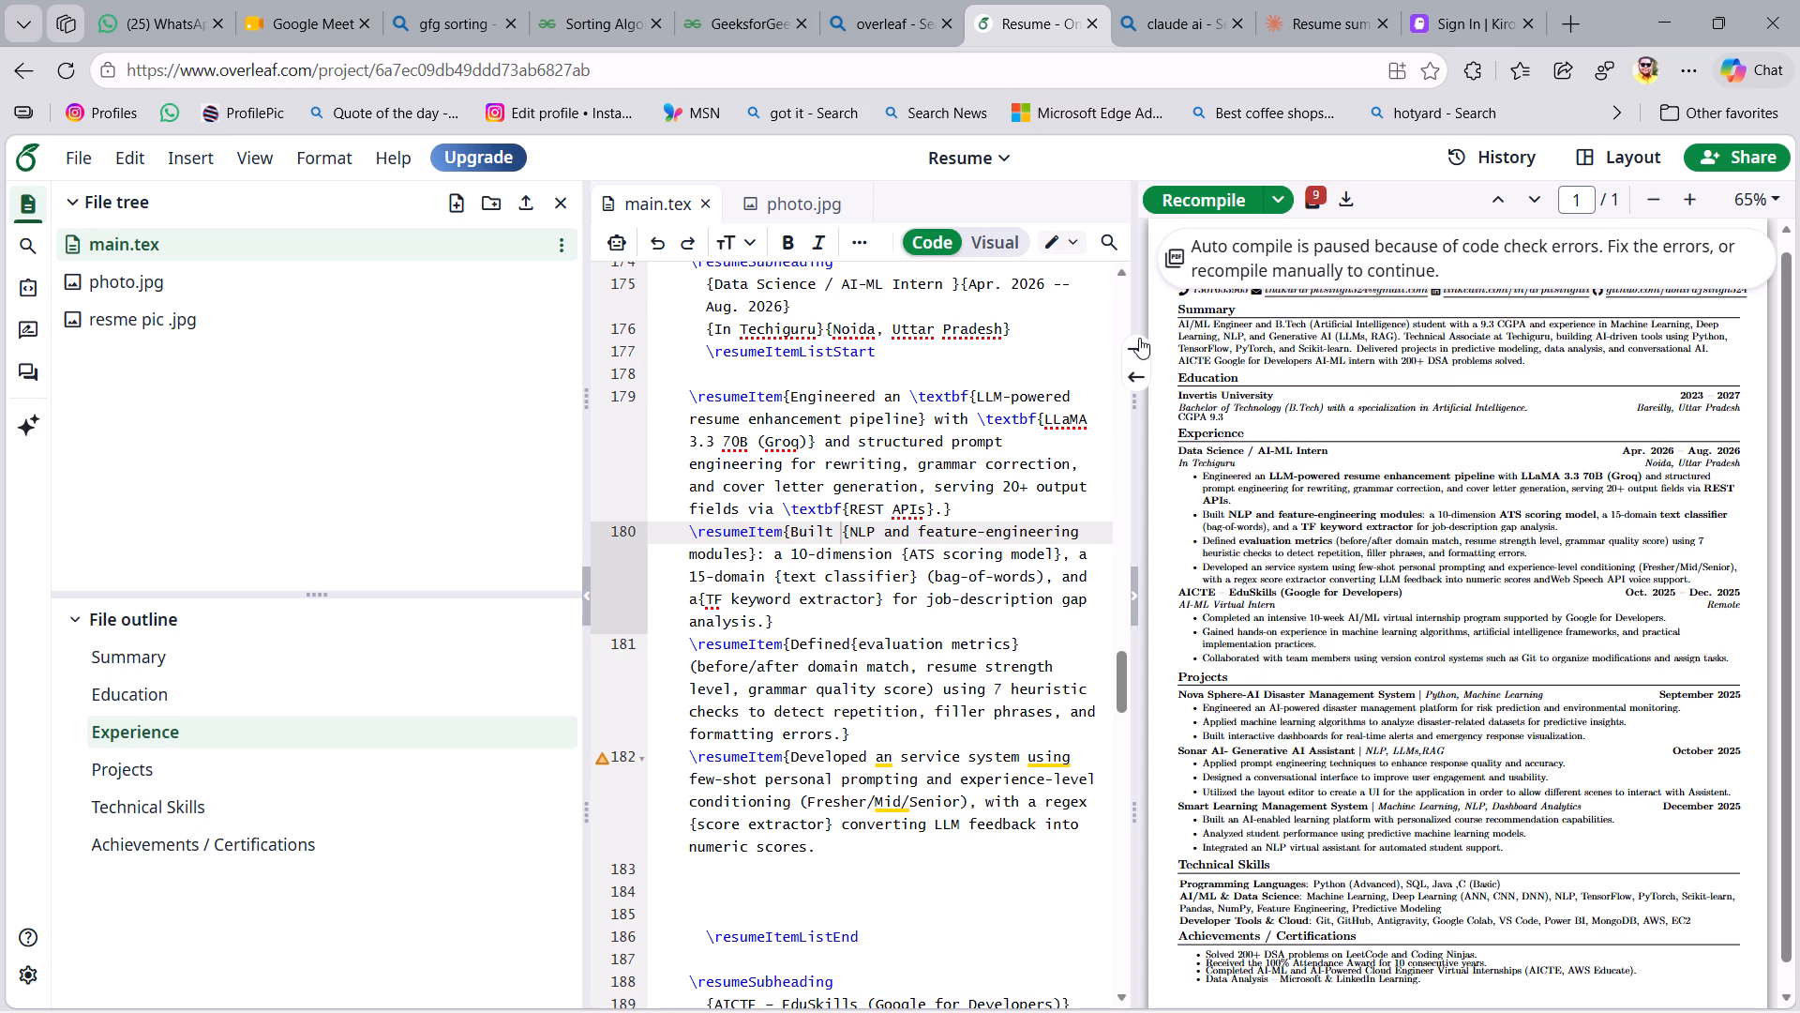
Recompile the resume PDF with the de-bolded bullets.
scroll(858, 486, "up", 1)
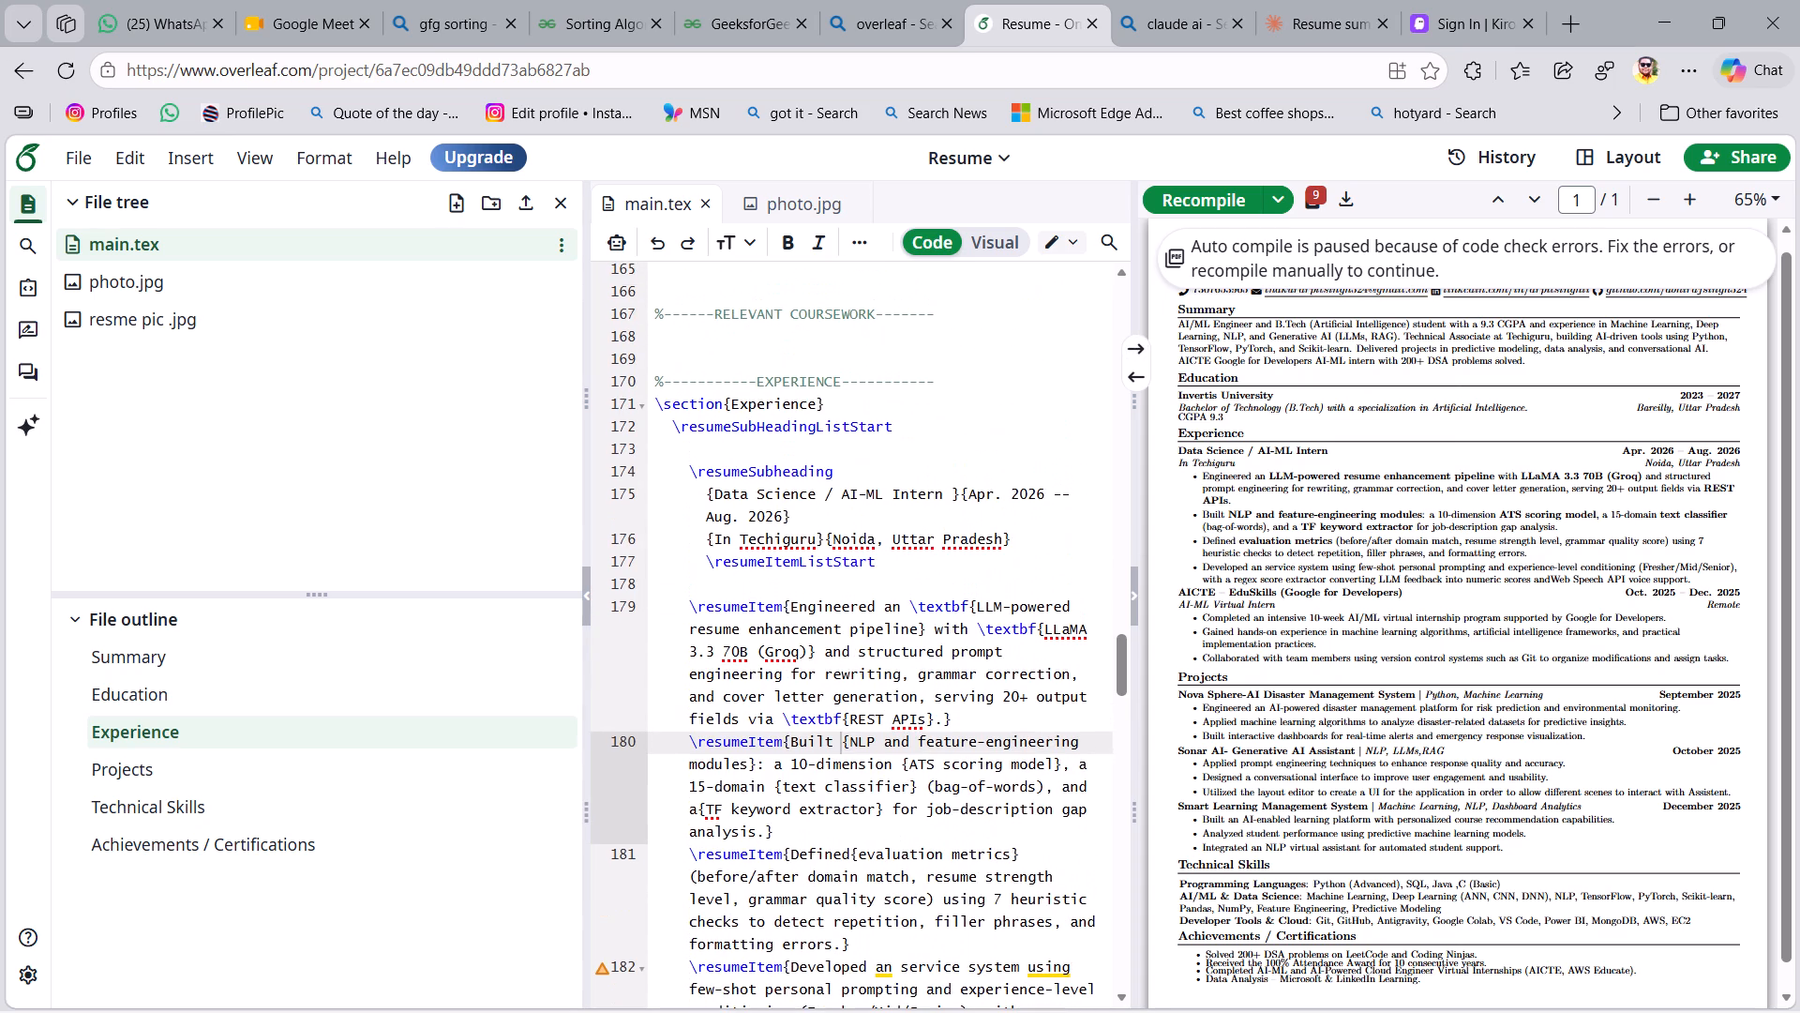
left_click(1213, 208)
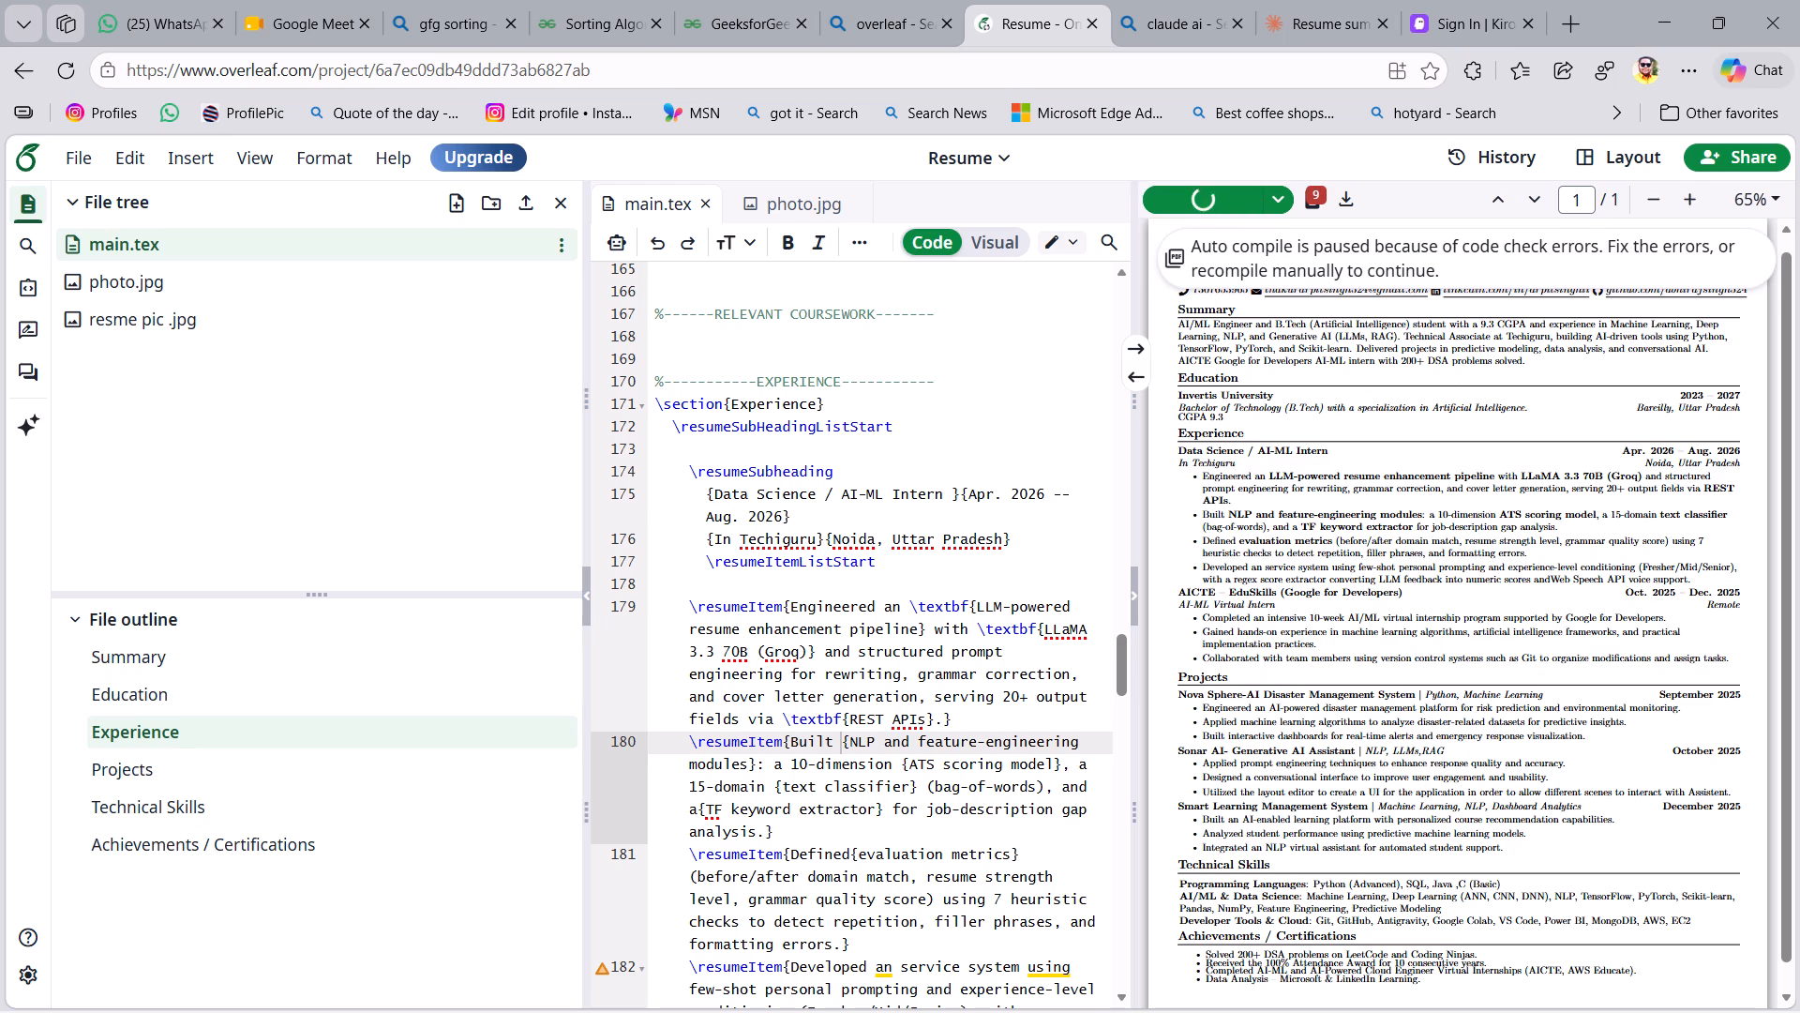
Remove \textbf before "LLM-powered resume enhancement pipeline", "LLaMA 3.3 70B (Groq)" and "REST APIs" in the bullet beginning "Engineered an".
left_click_drag(912, 607, 967, 607)
key("BackSpace")
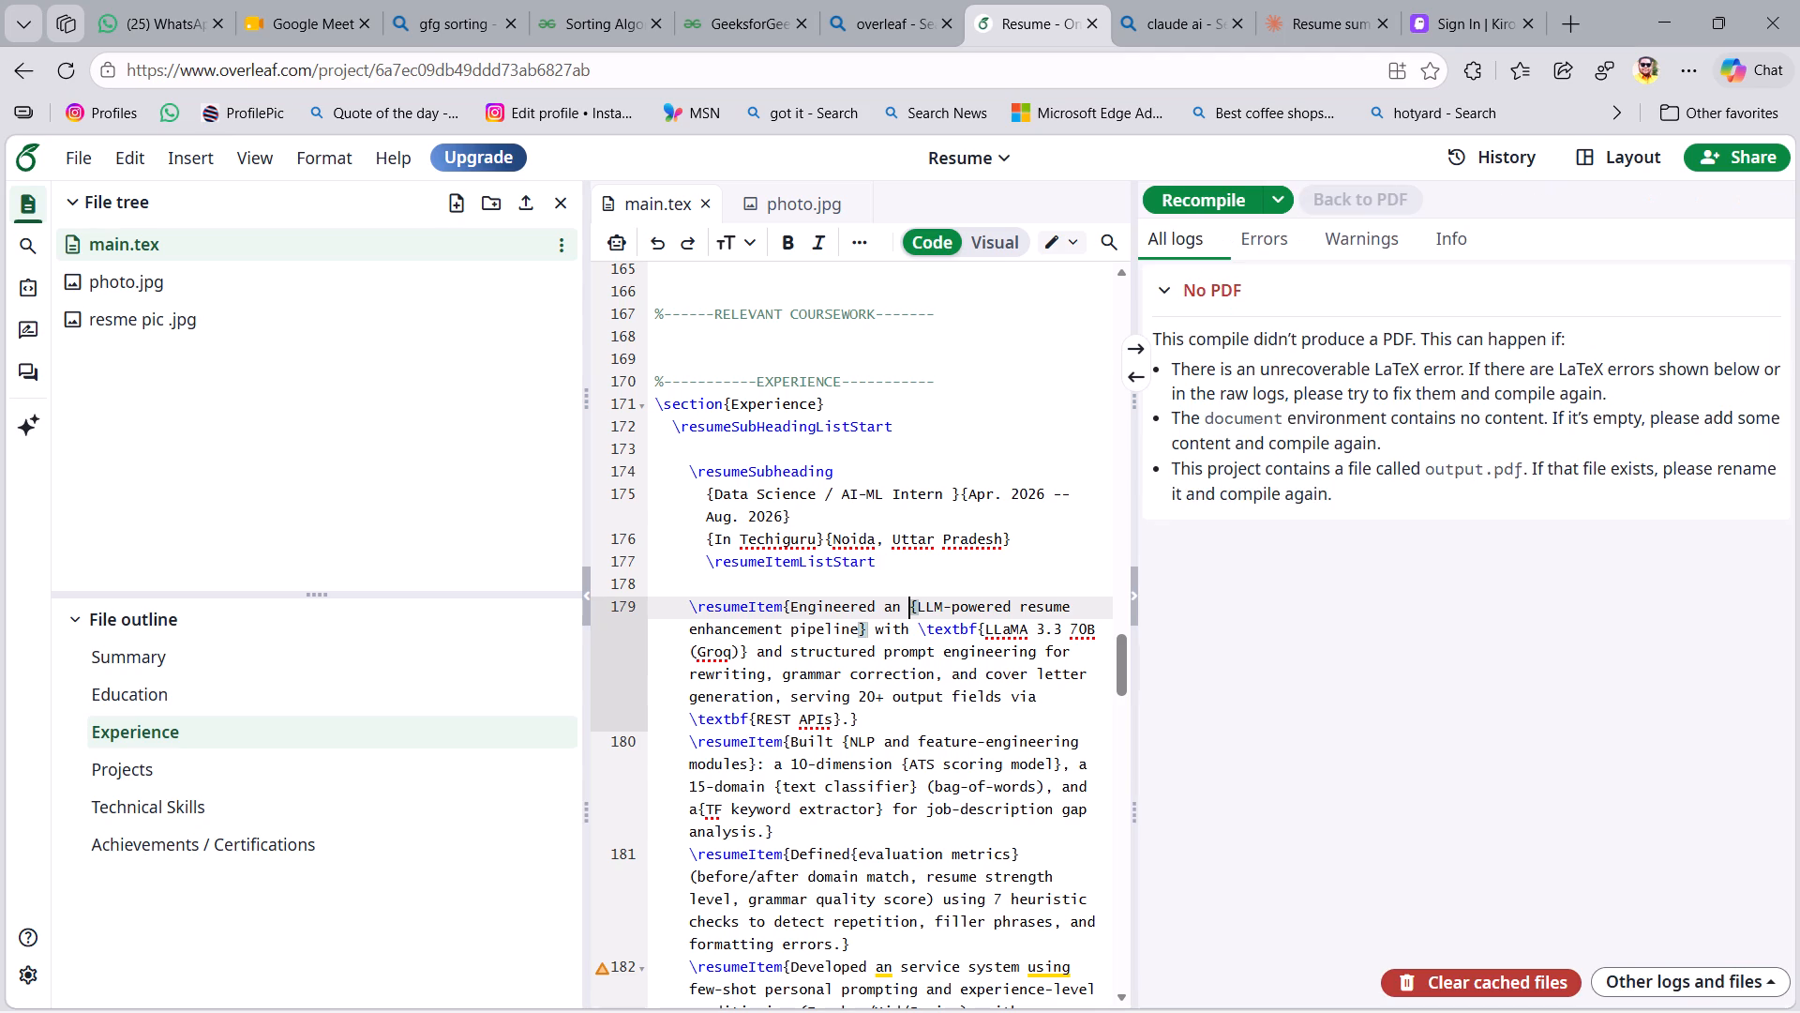
left_click_drag(917, 623, 979, 630)
key("BackSpace")
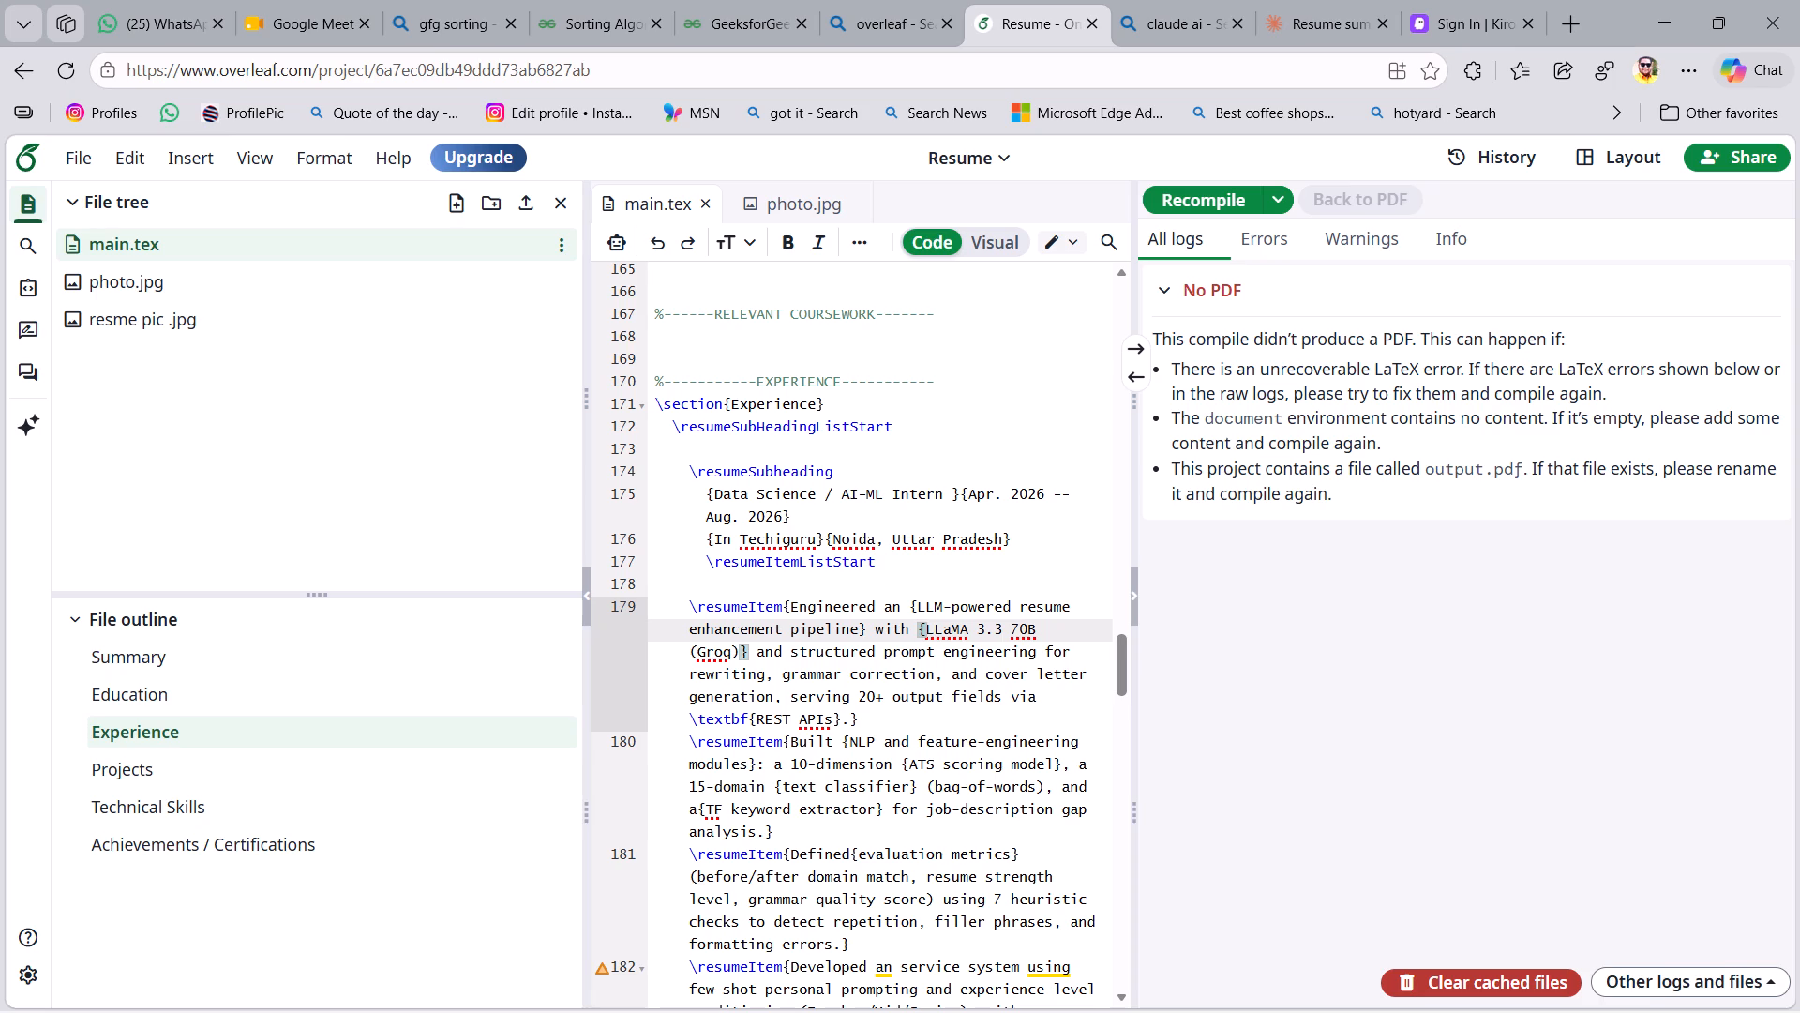
left_click_drag(747, 720, 701, 717)
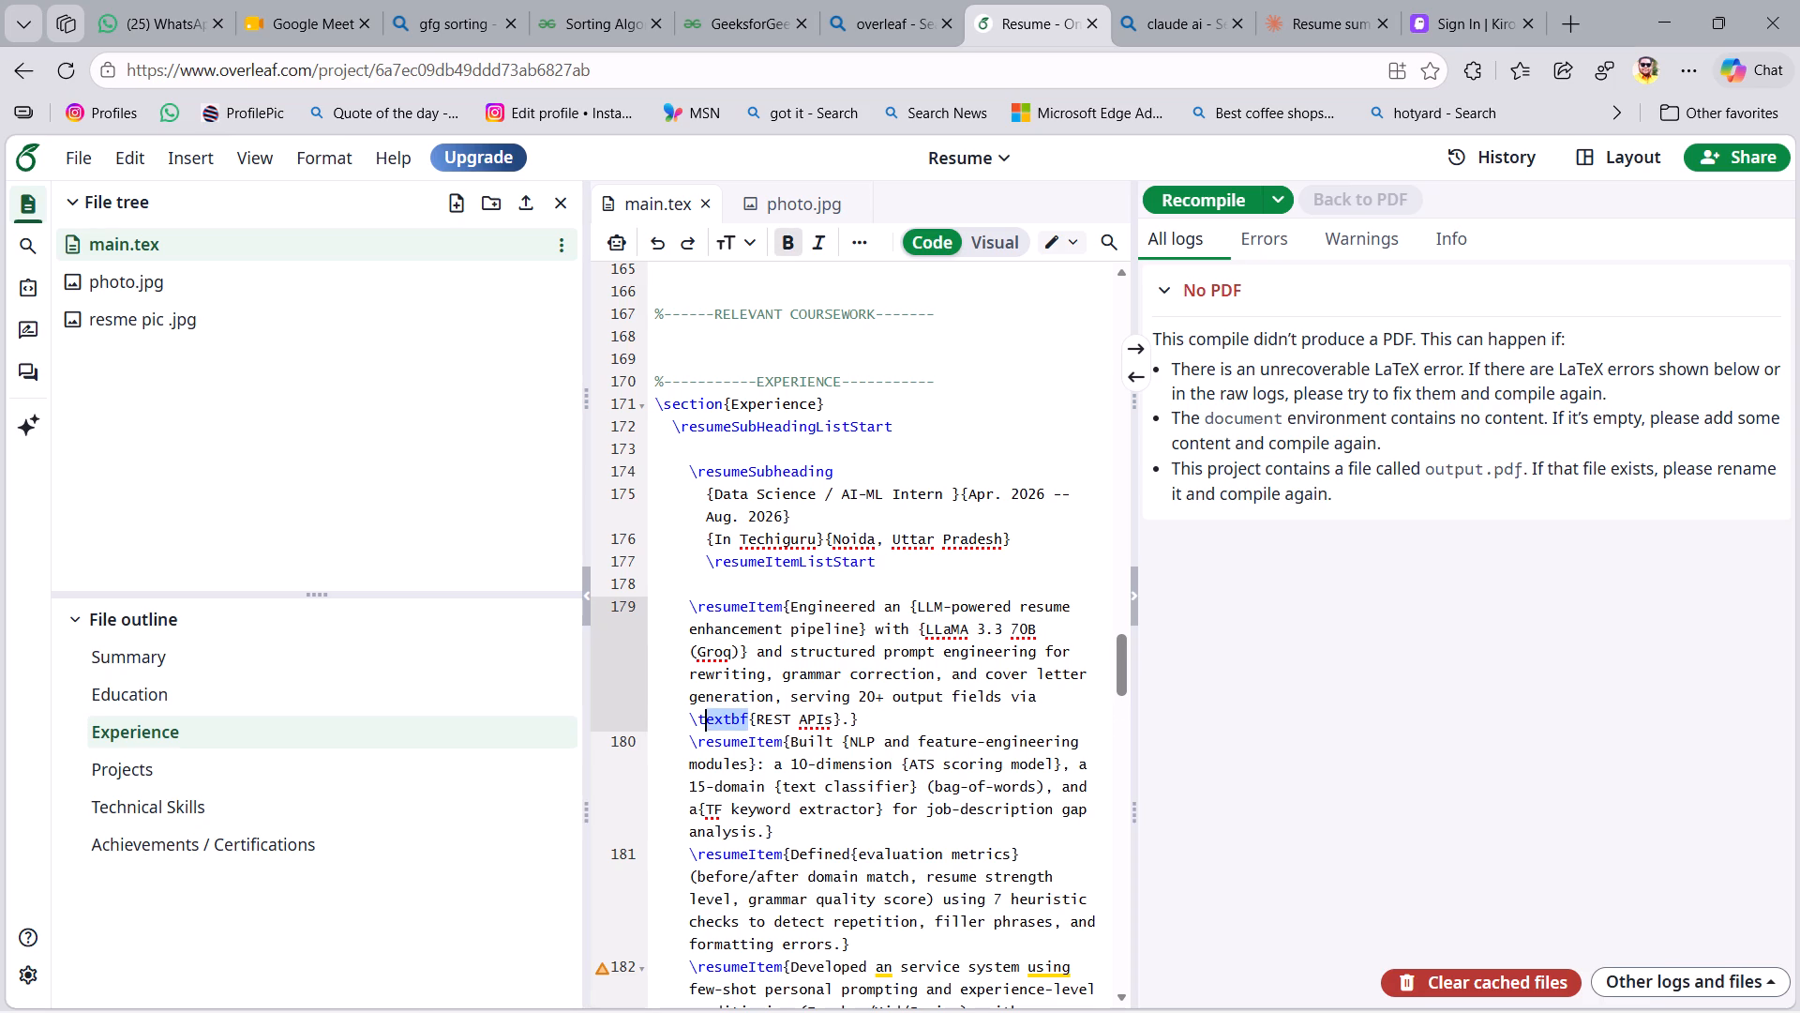
left_click_drag(701, 717, 692, 717)
key("BackSpace")
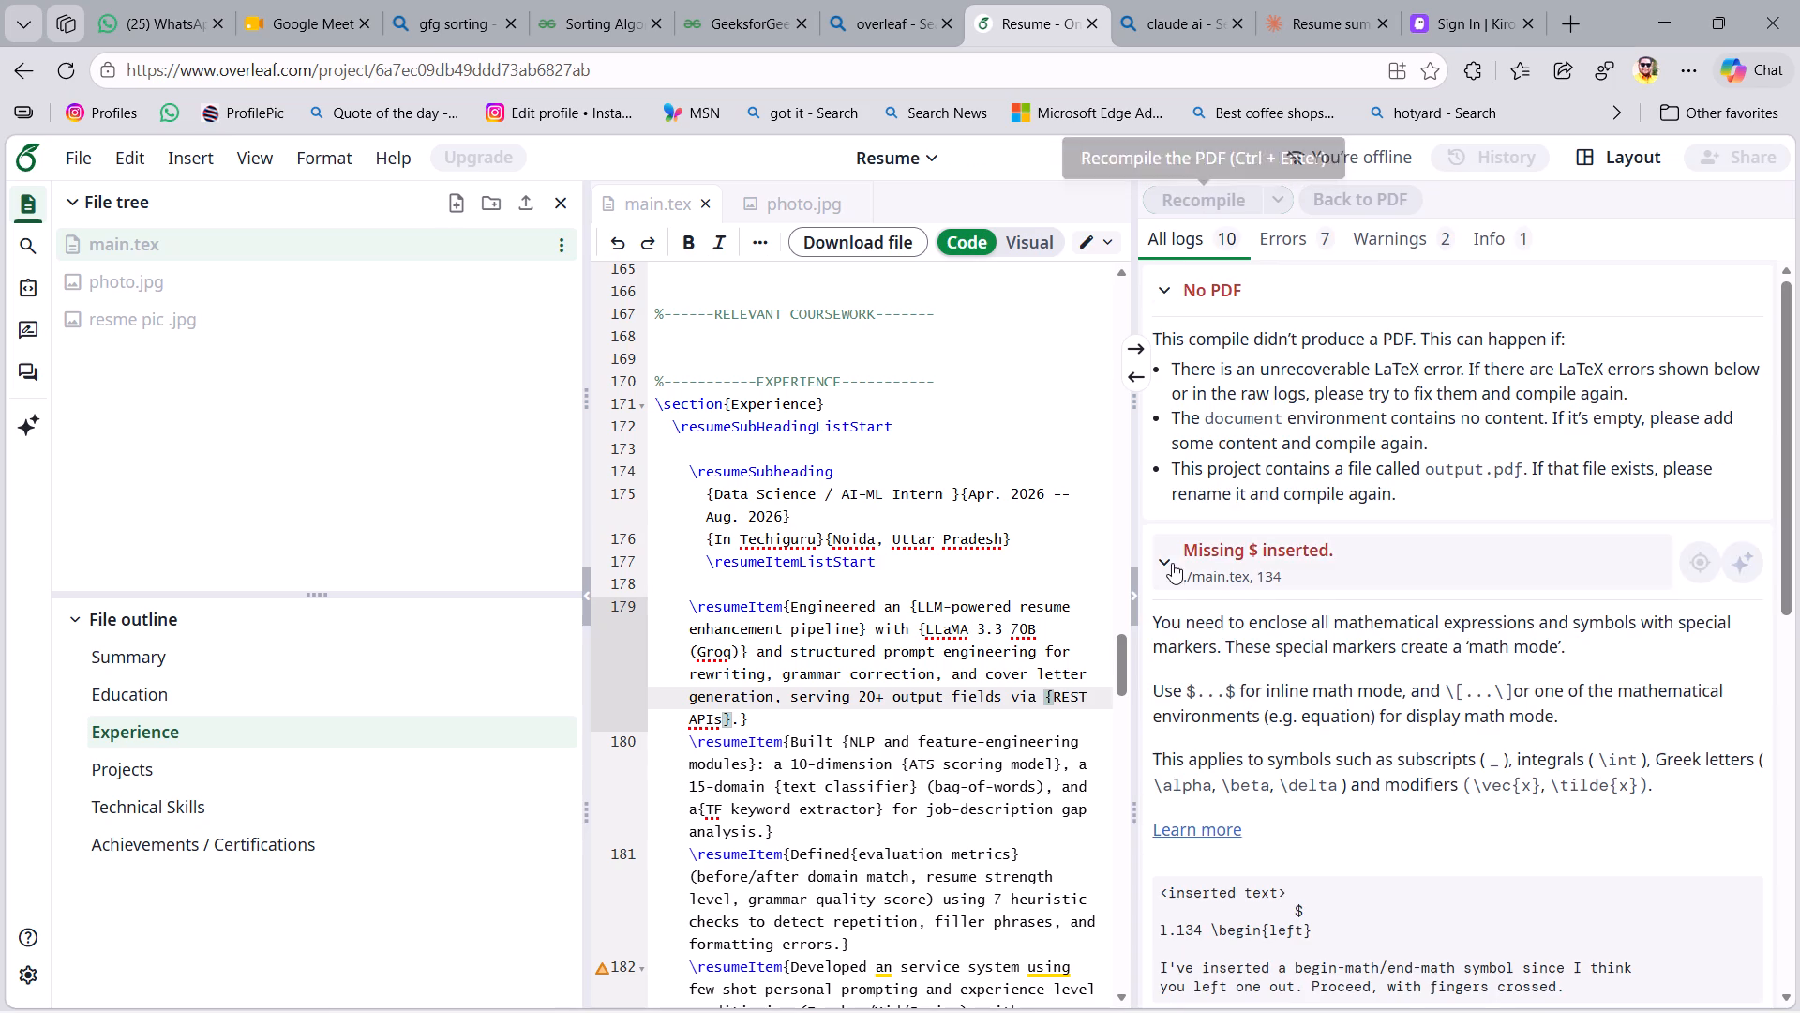
Recompile the resume PDF after the edits to the "Engineered an" bullet.
left_click(1192, 203)
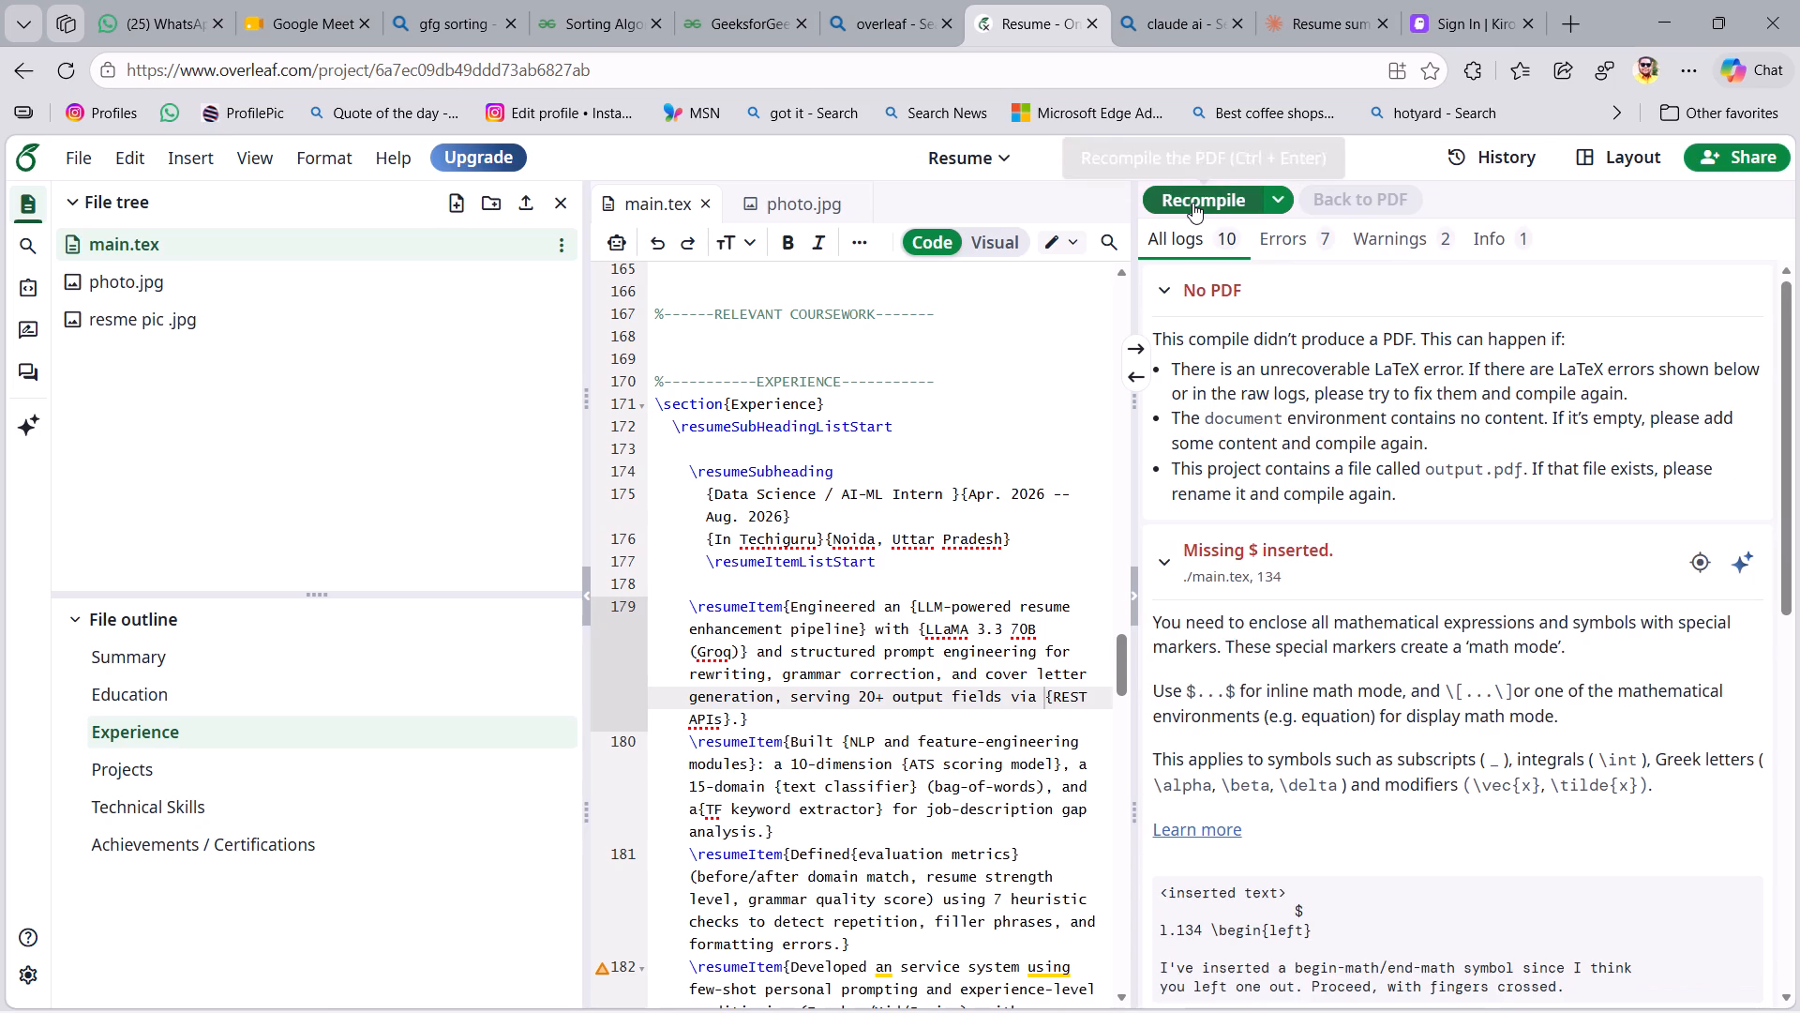
left_click(1192, 203)
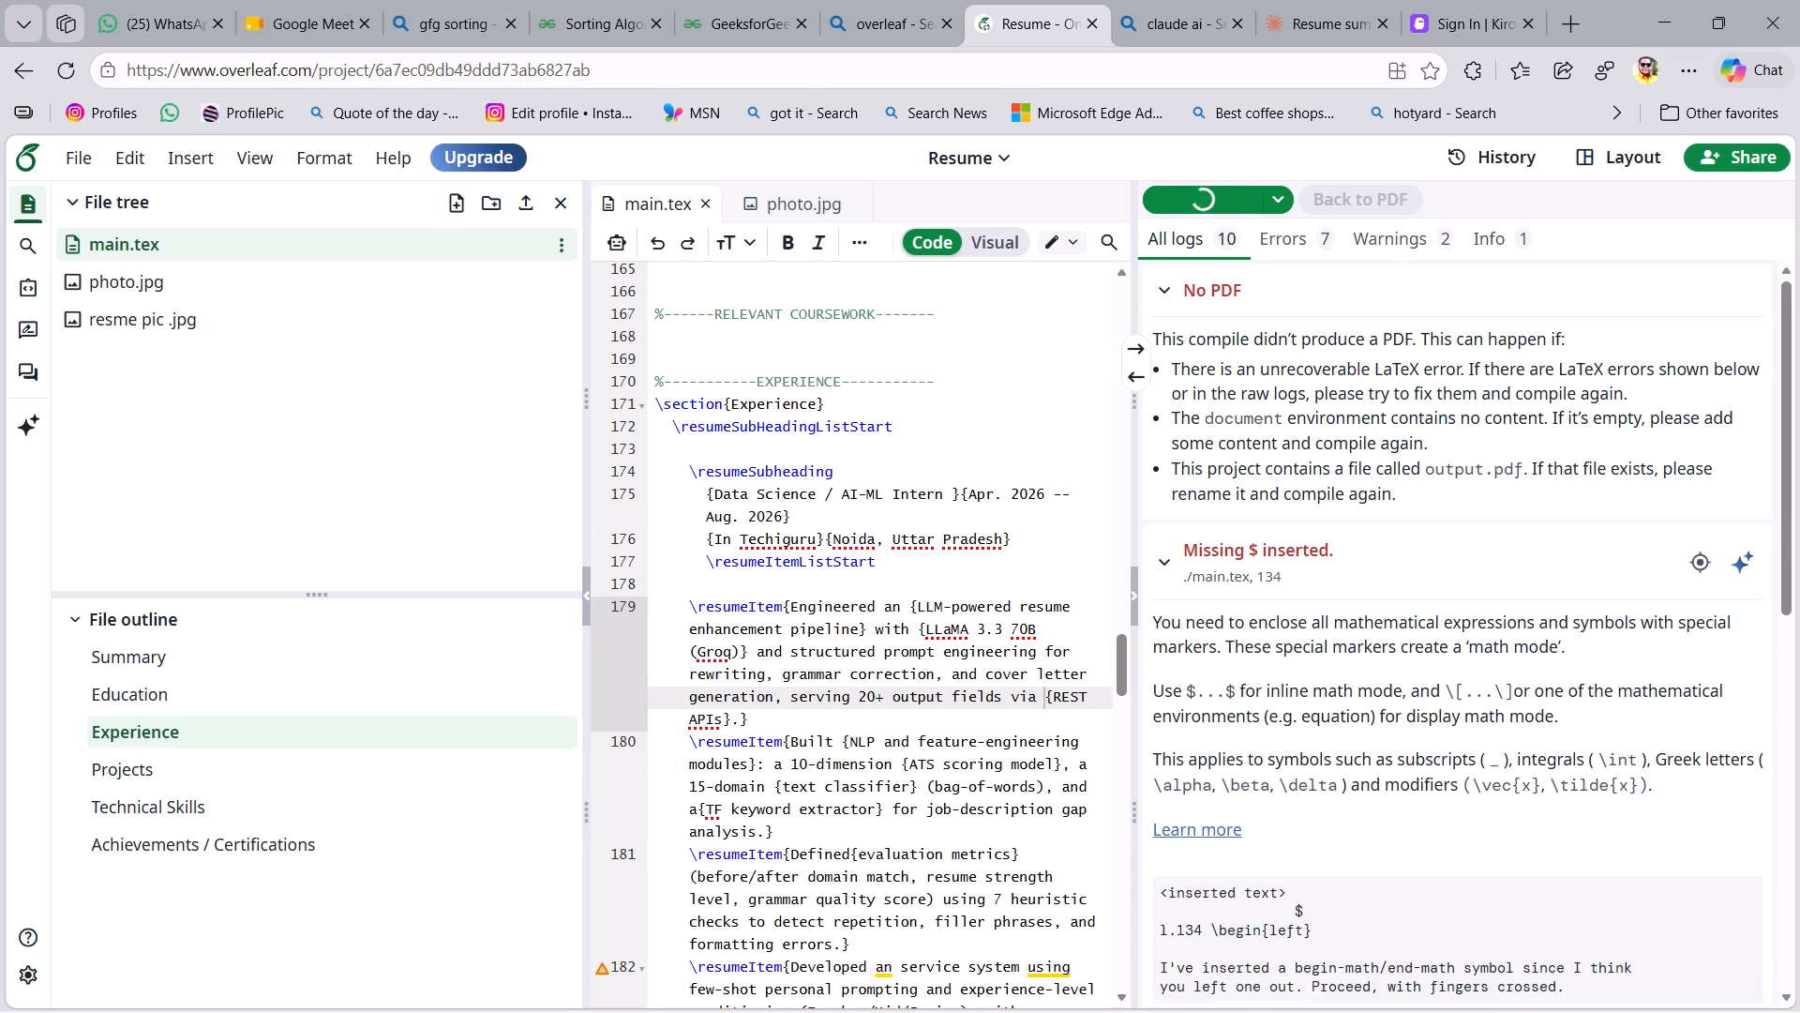
Delete the surplus blank lines after the last Techiguru bullet and the blank line before the first one.
scroll(1008, 485, "down", 1)
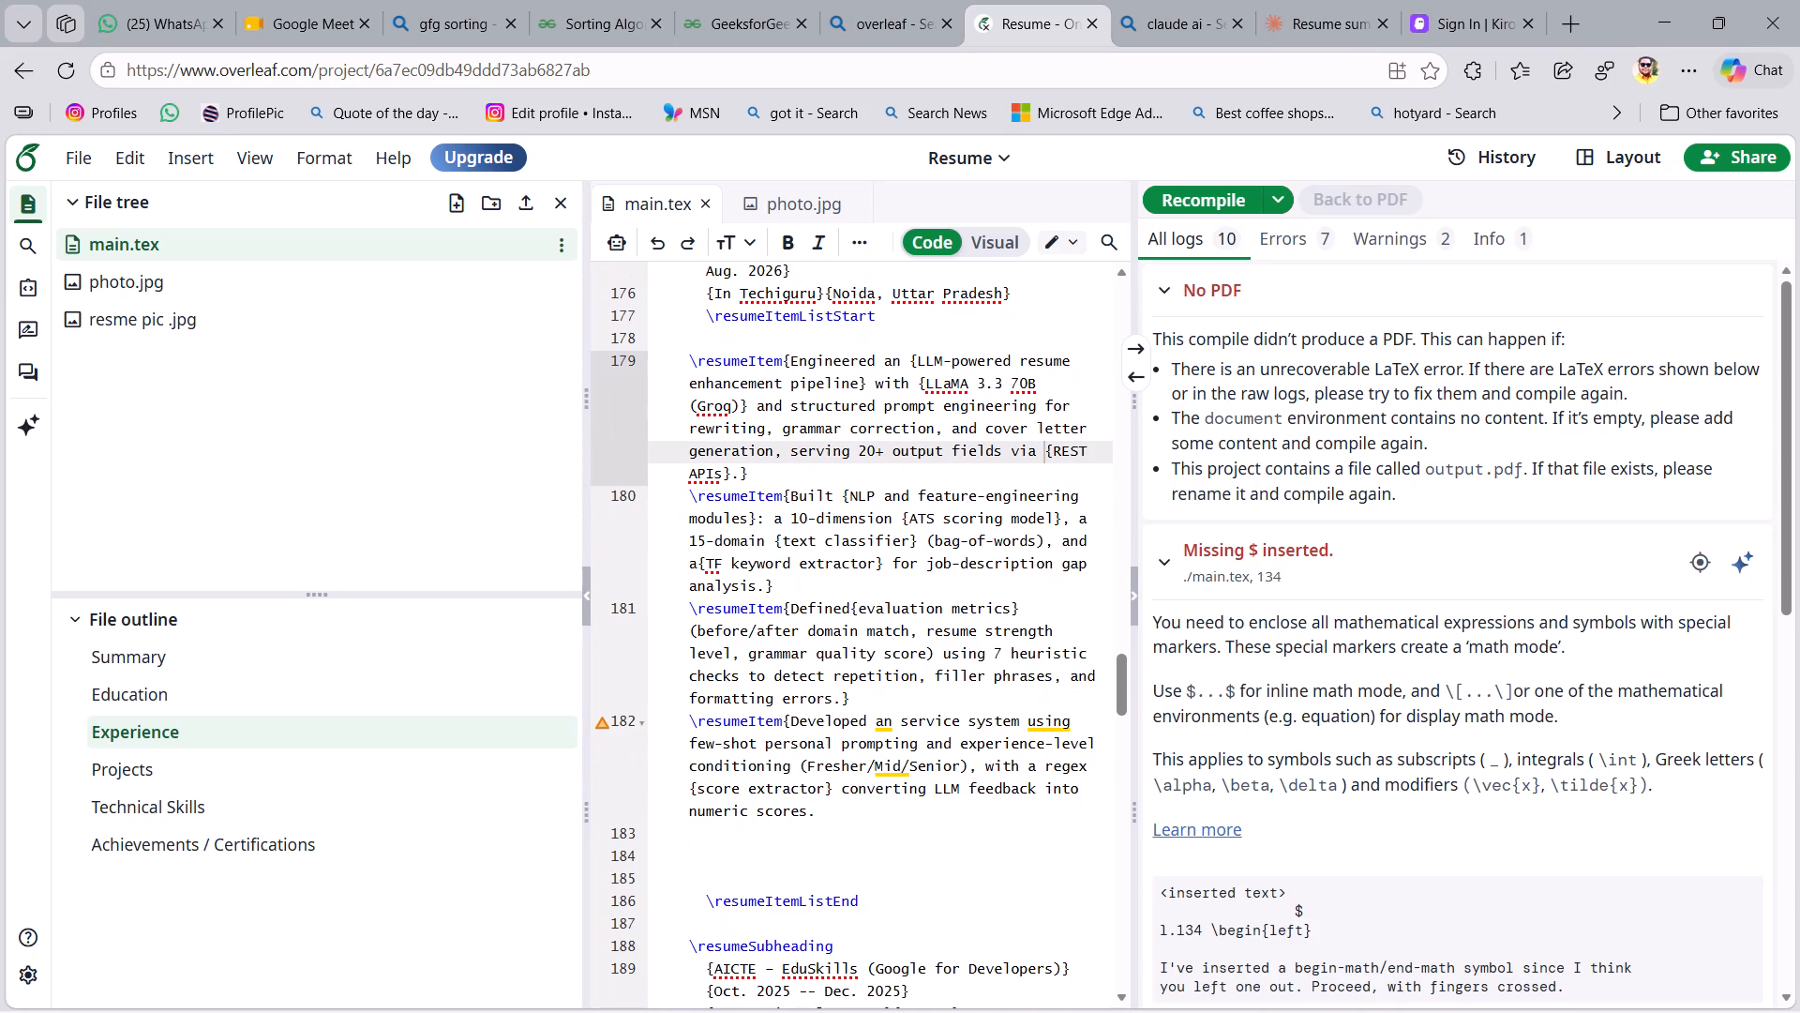
scroll(1008, 485, "down", 1)
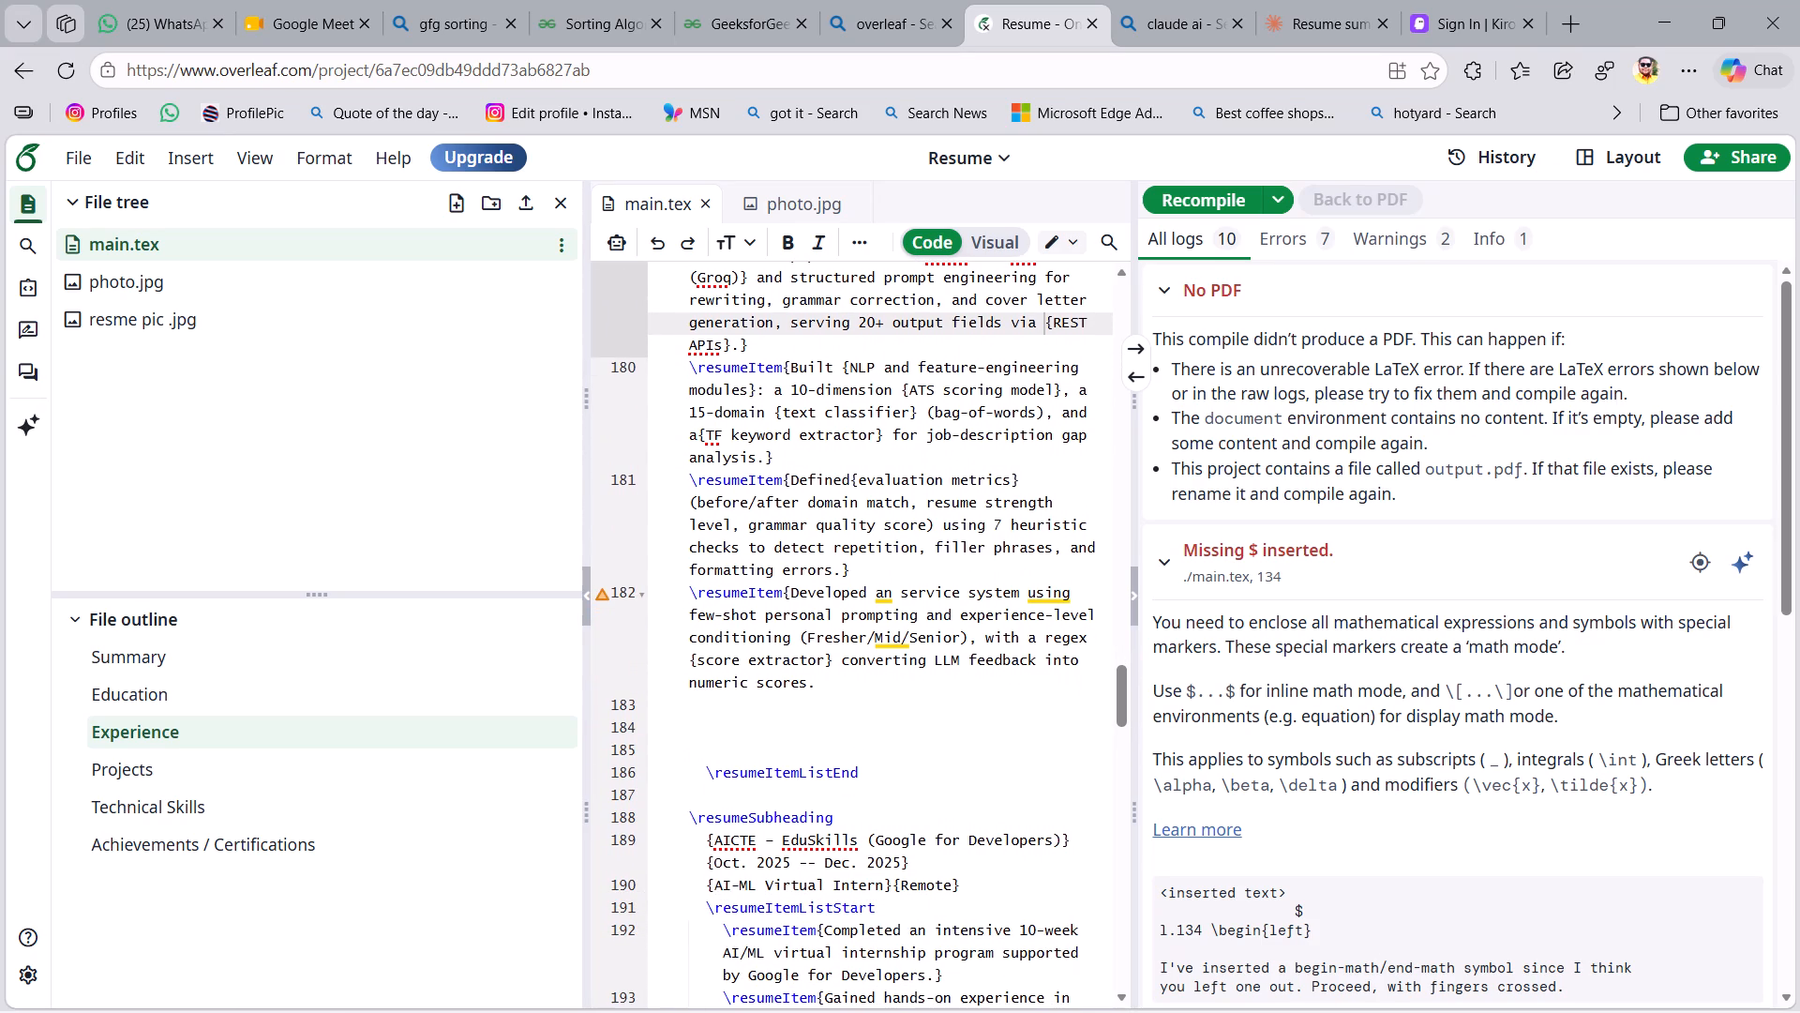
left_click(761, 728)
key("BackSpace")
key("BackSpace")
key("BackSpace")
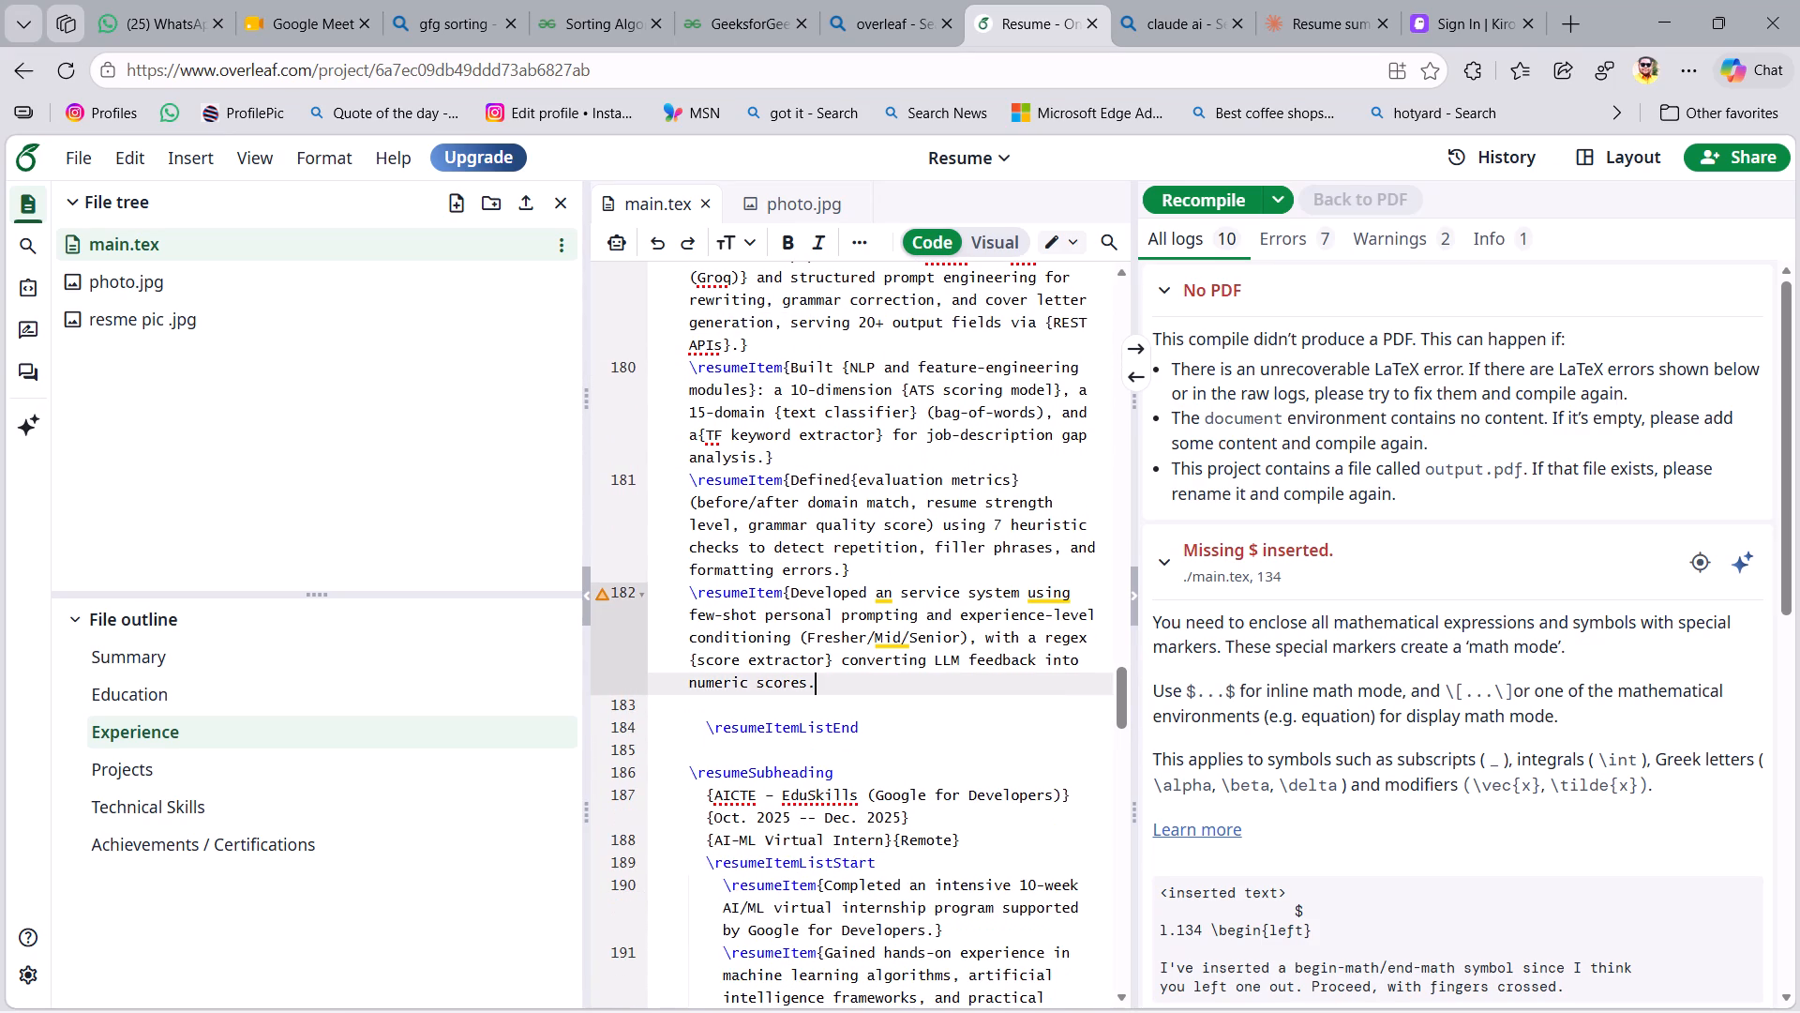
scroll(892, 632, "up", 1)
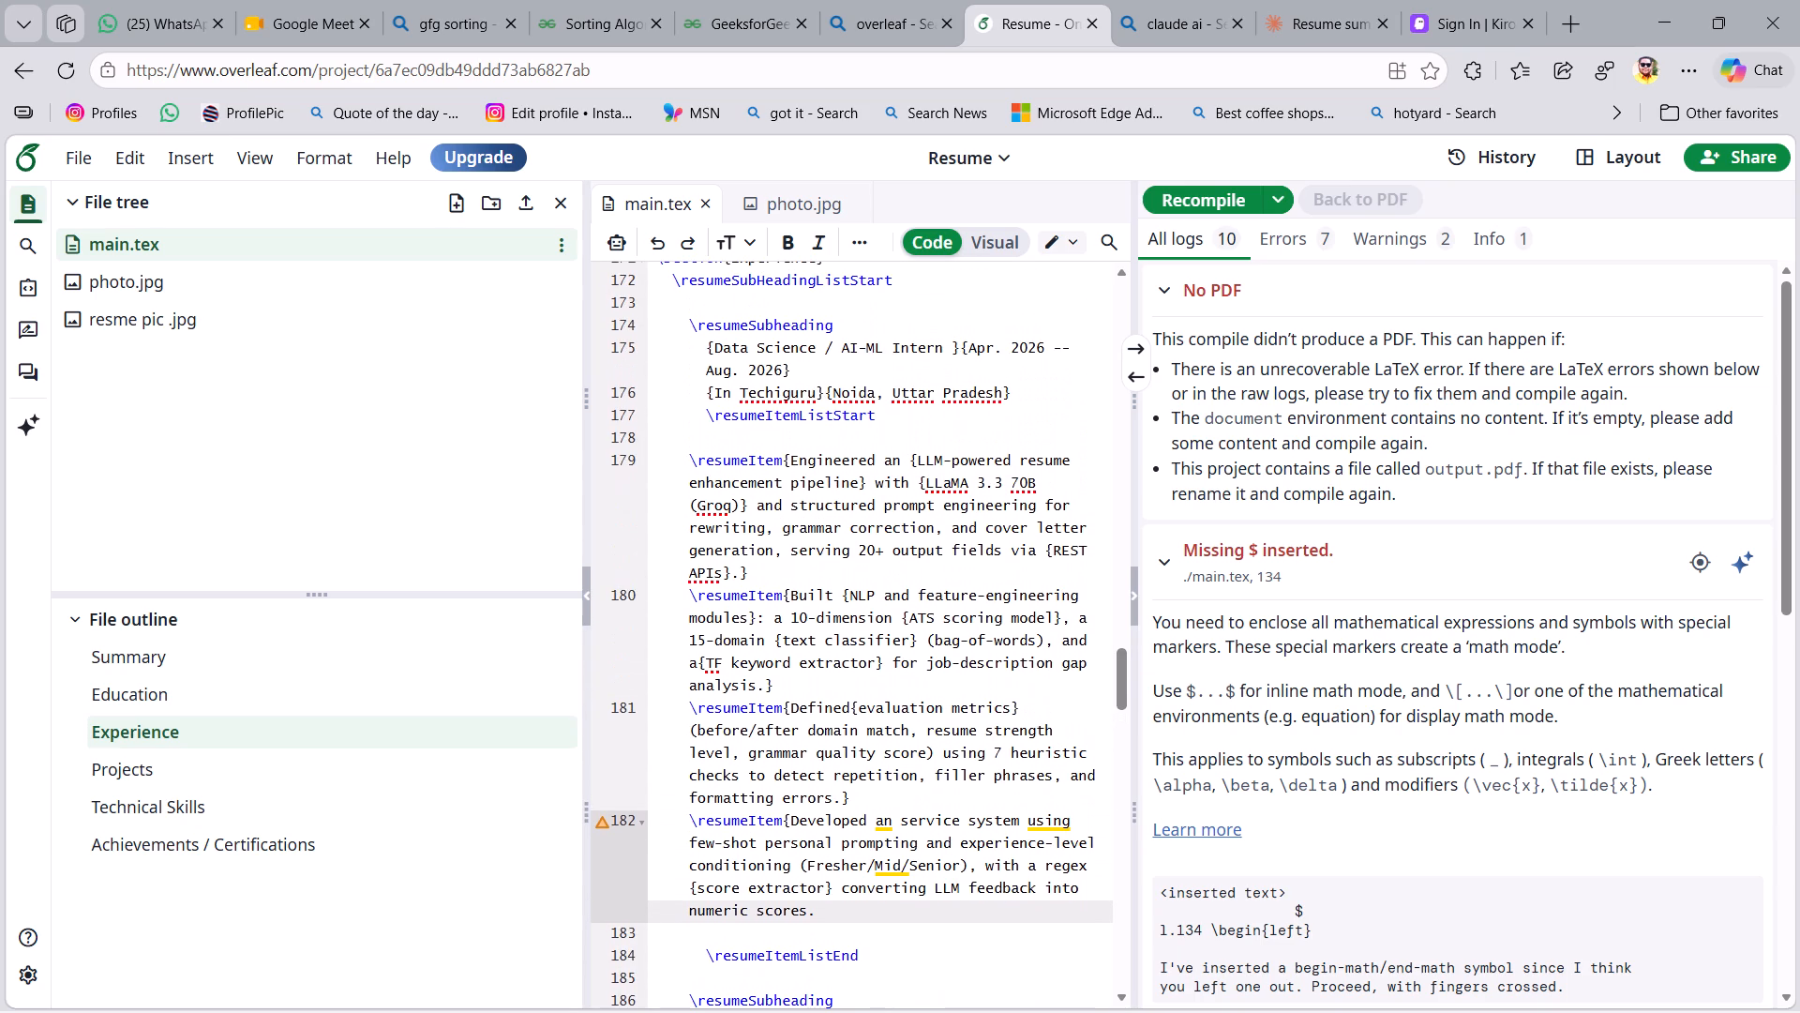
left_click(712, 439)
key("BackSpace")
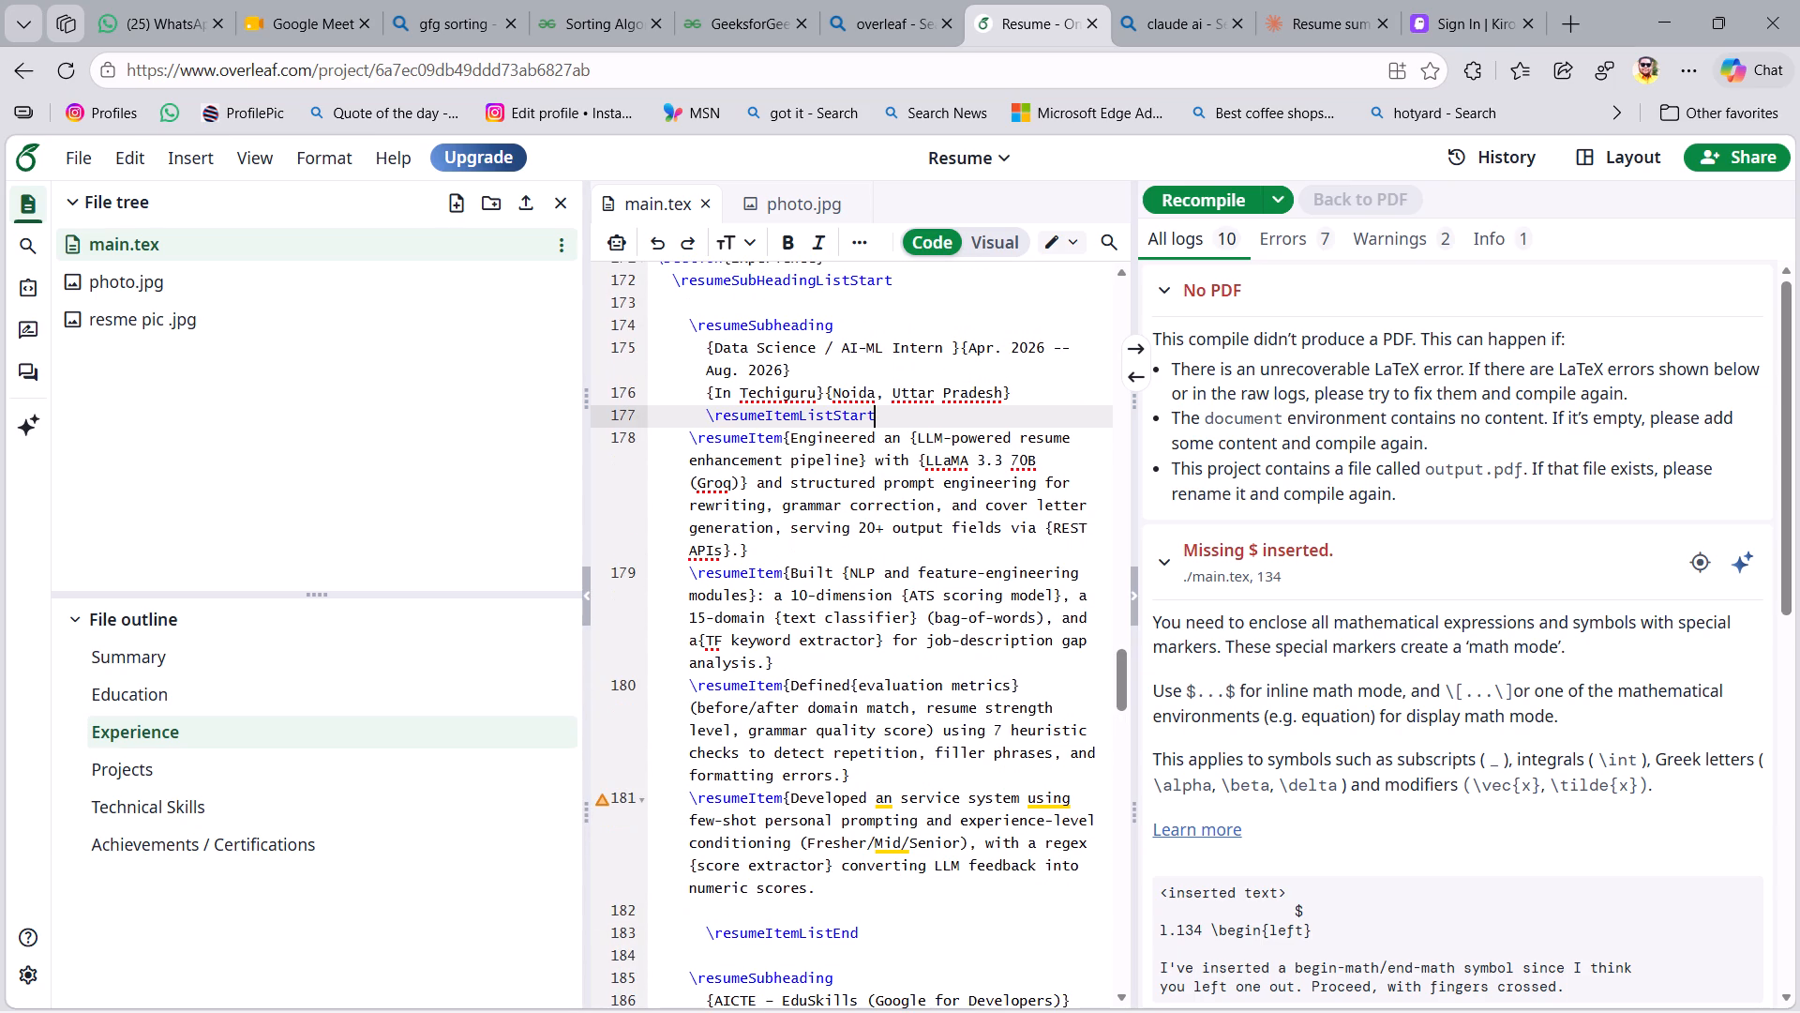
In the "Engineered an" bullet, remove the curly braces around "LLM-powered resume enhancement pipeline" and "LLaMA 3.3 70B (Groq)".
left_click(914, 437)
key("BackSpace")
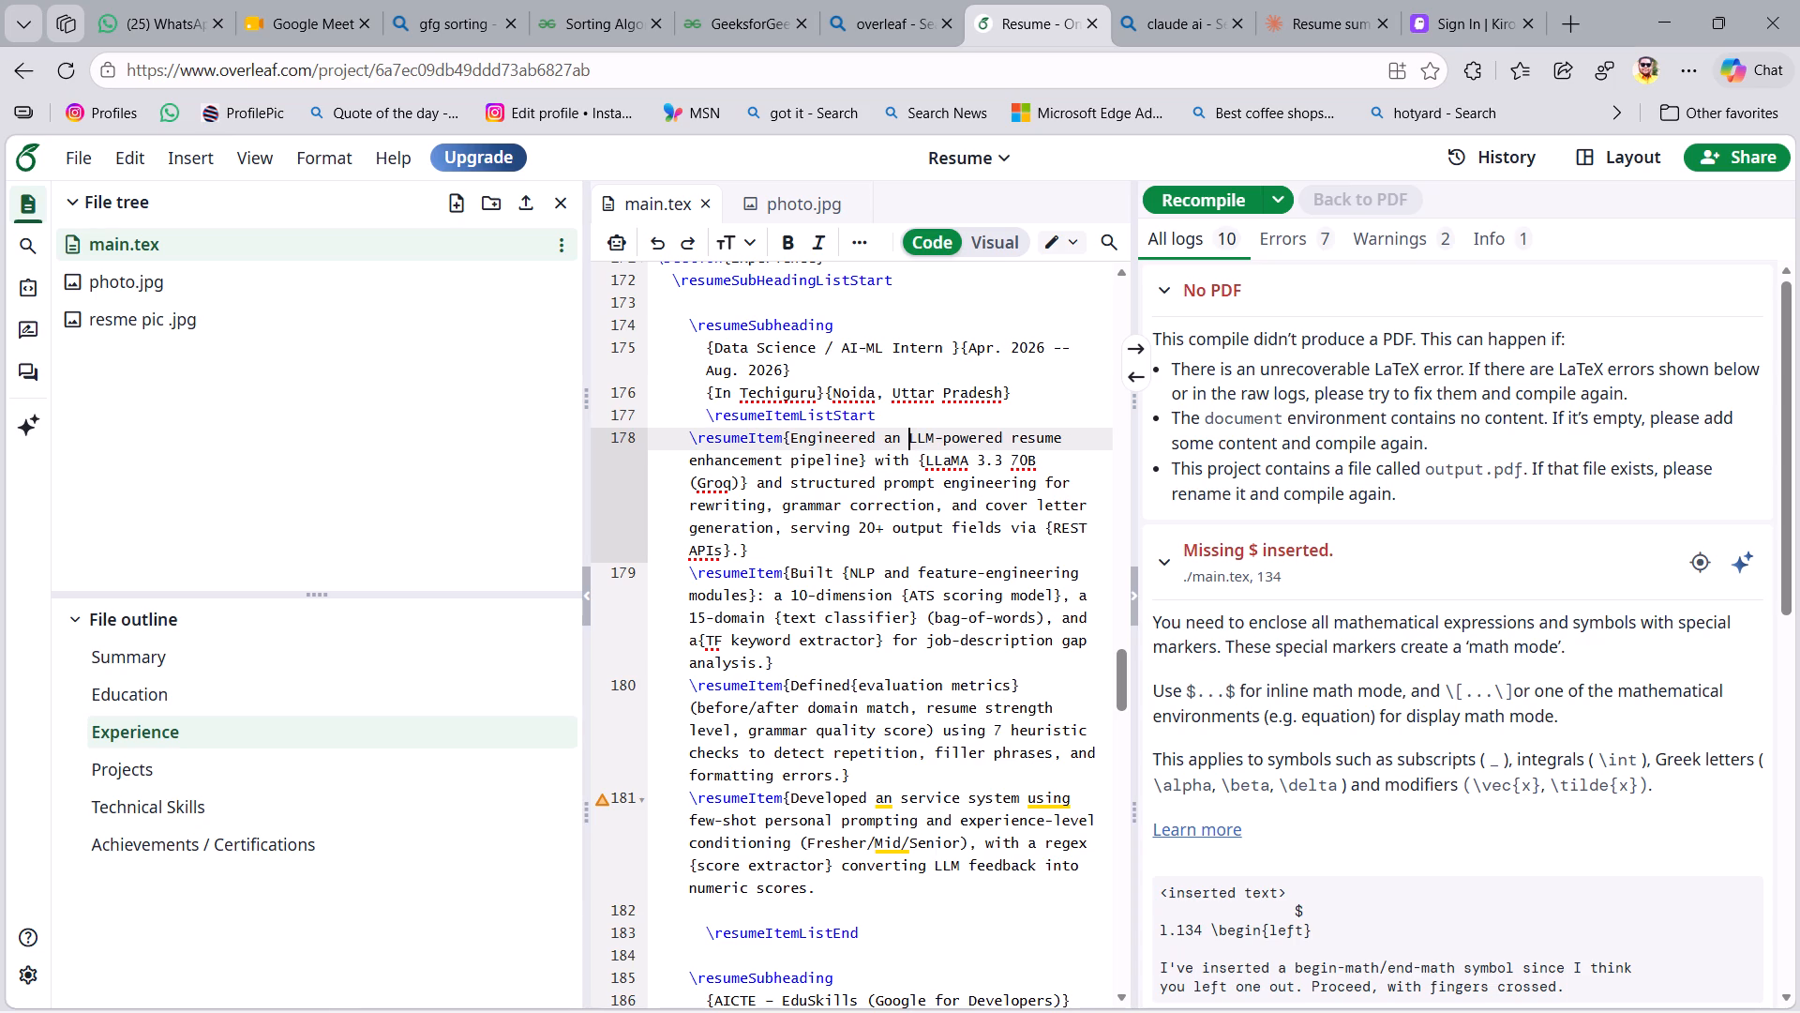
left_click(863, 457)
key("Right")
key("Right")
key("Left")
key("BackSpace")
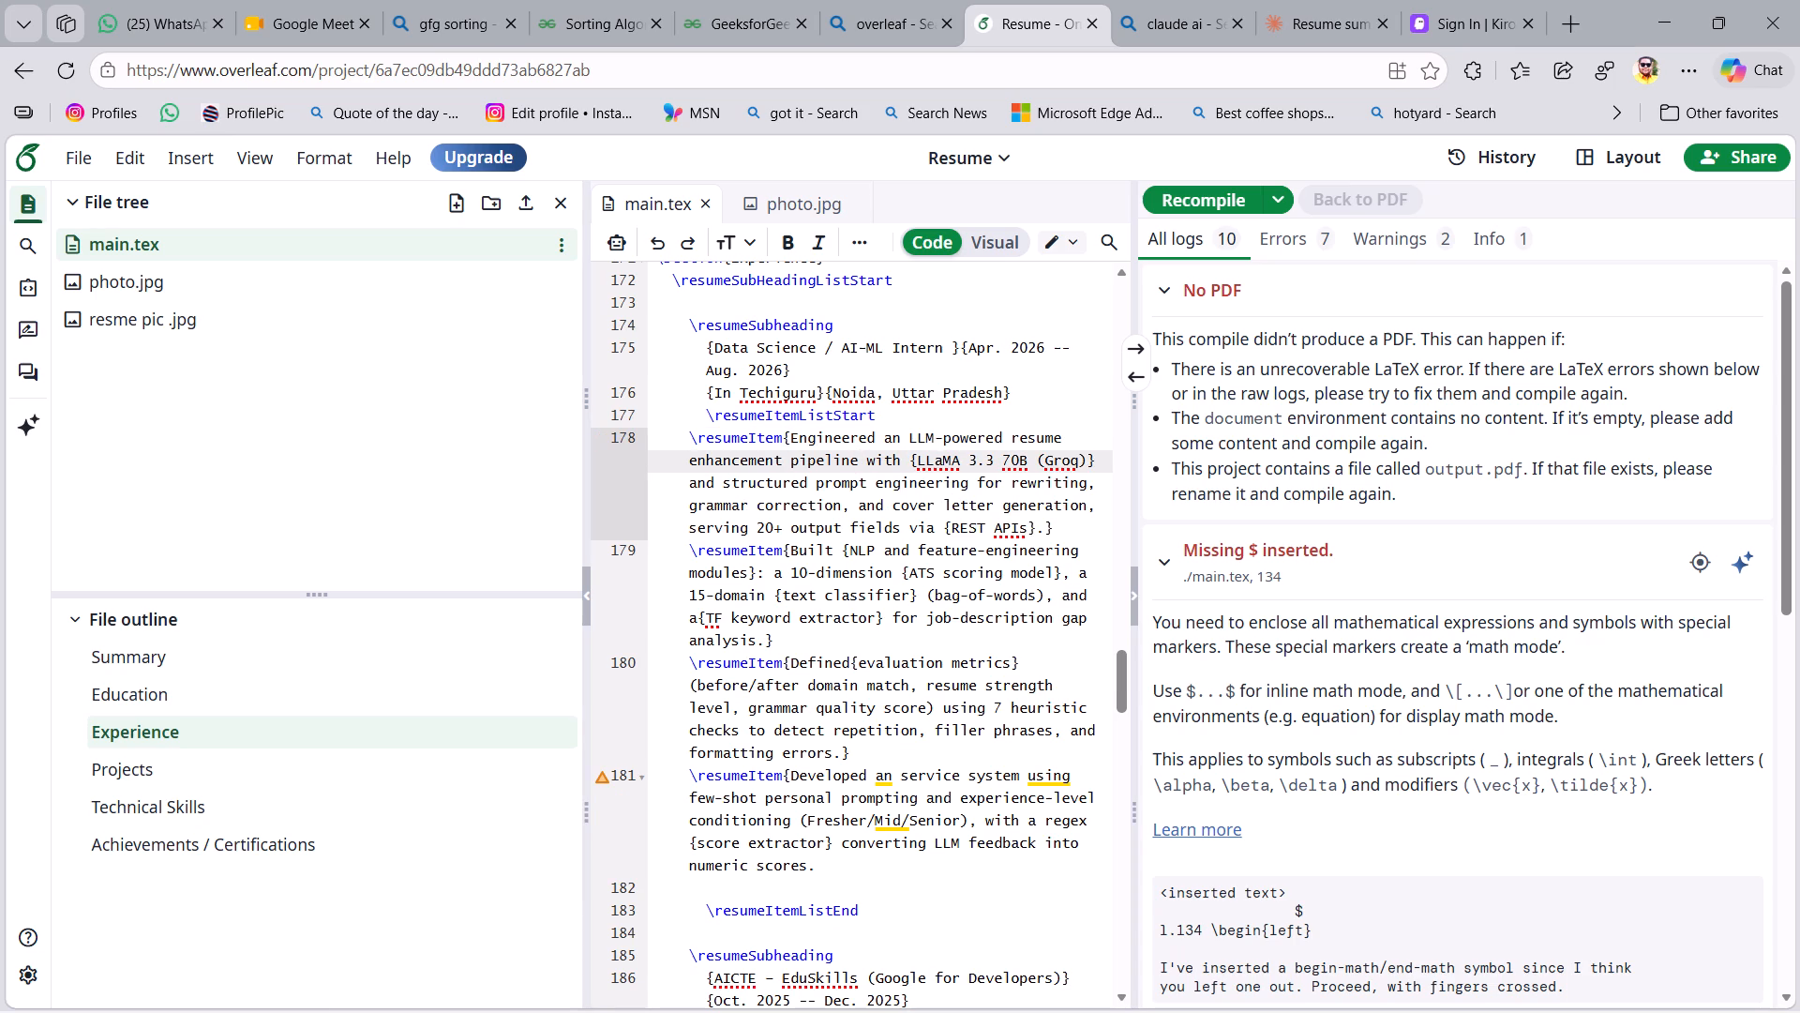
left_click(916, 458)
key("BackSpace")
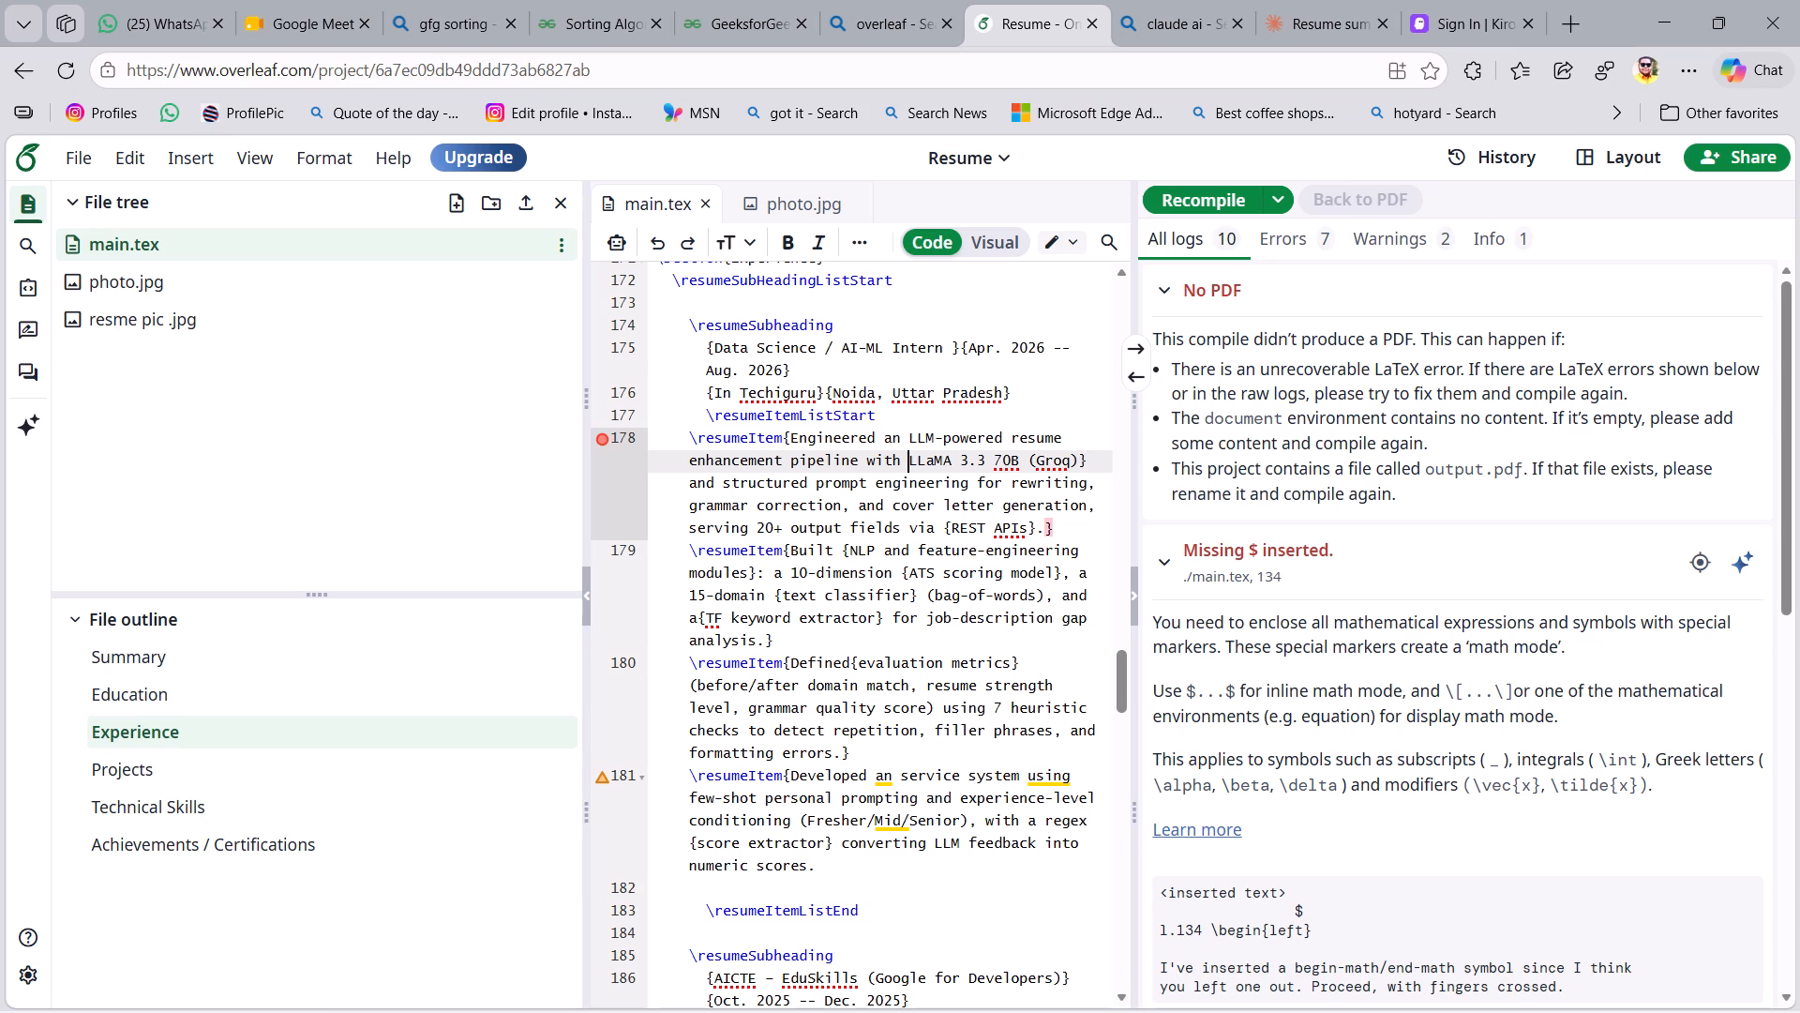
left_click(1095, 462)
key("BackSpace")
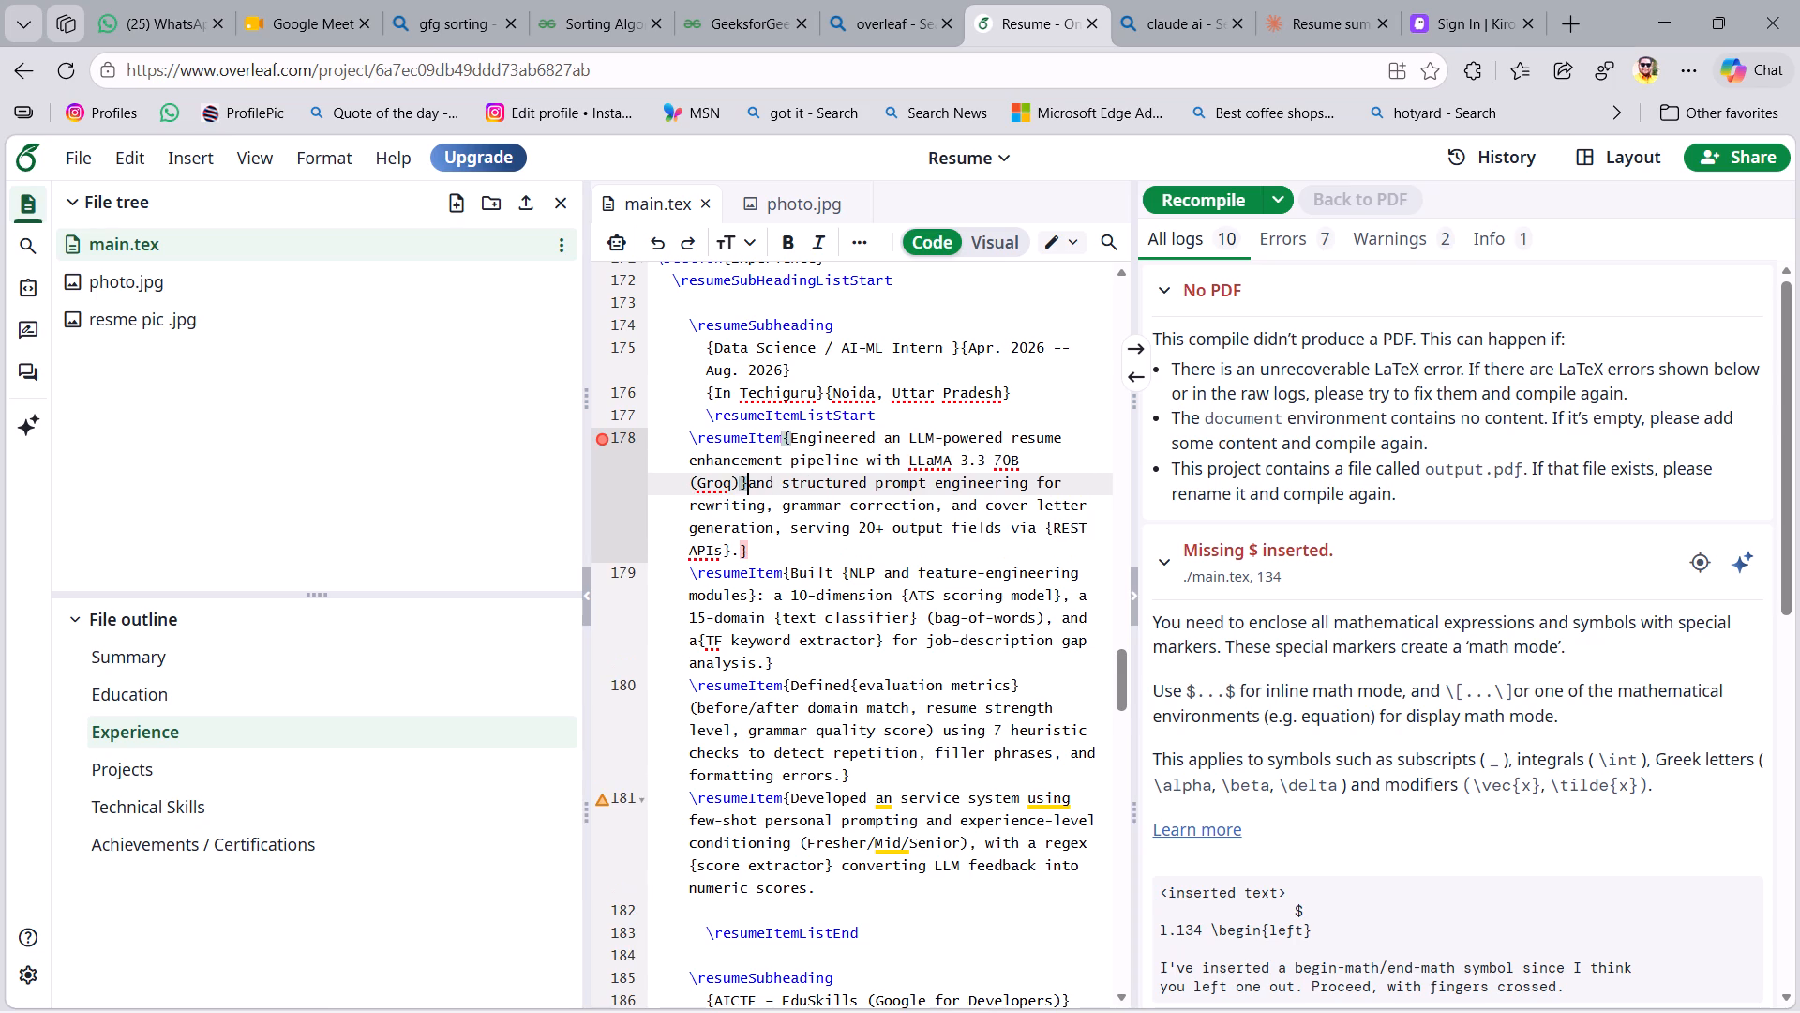
key("BackSpace")
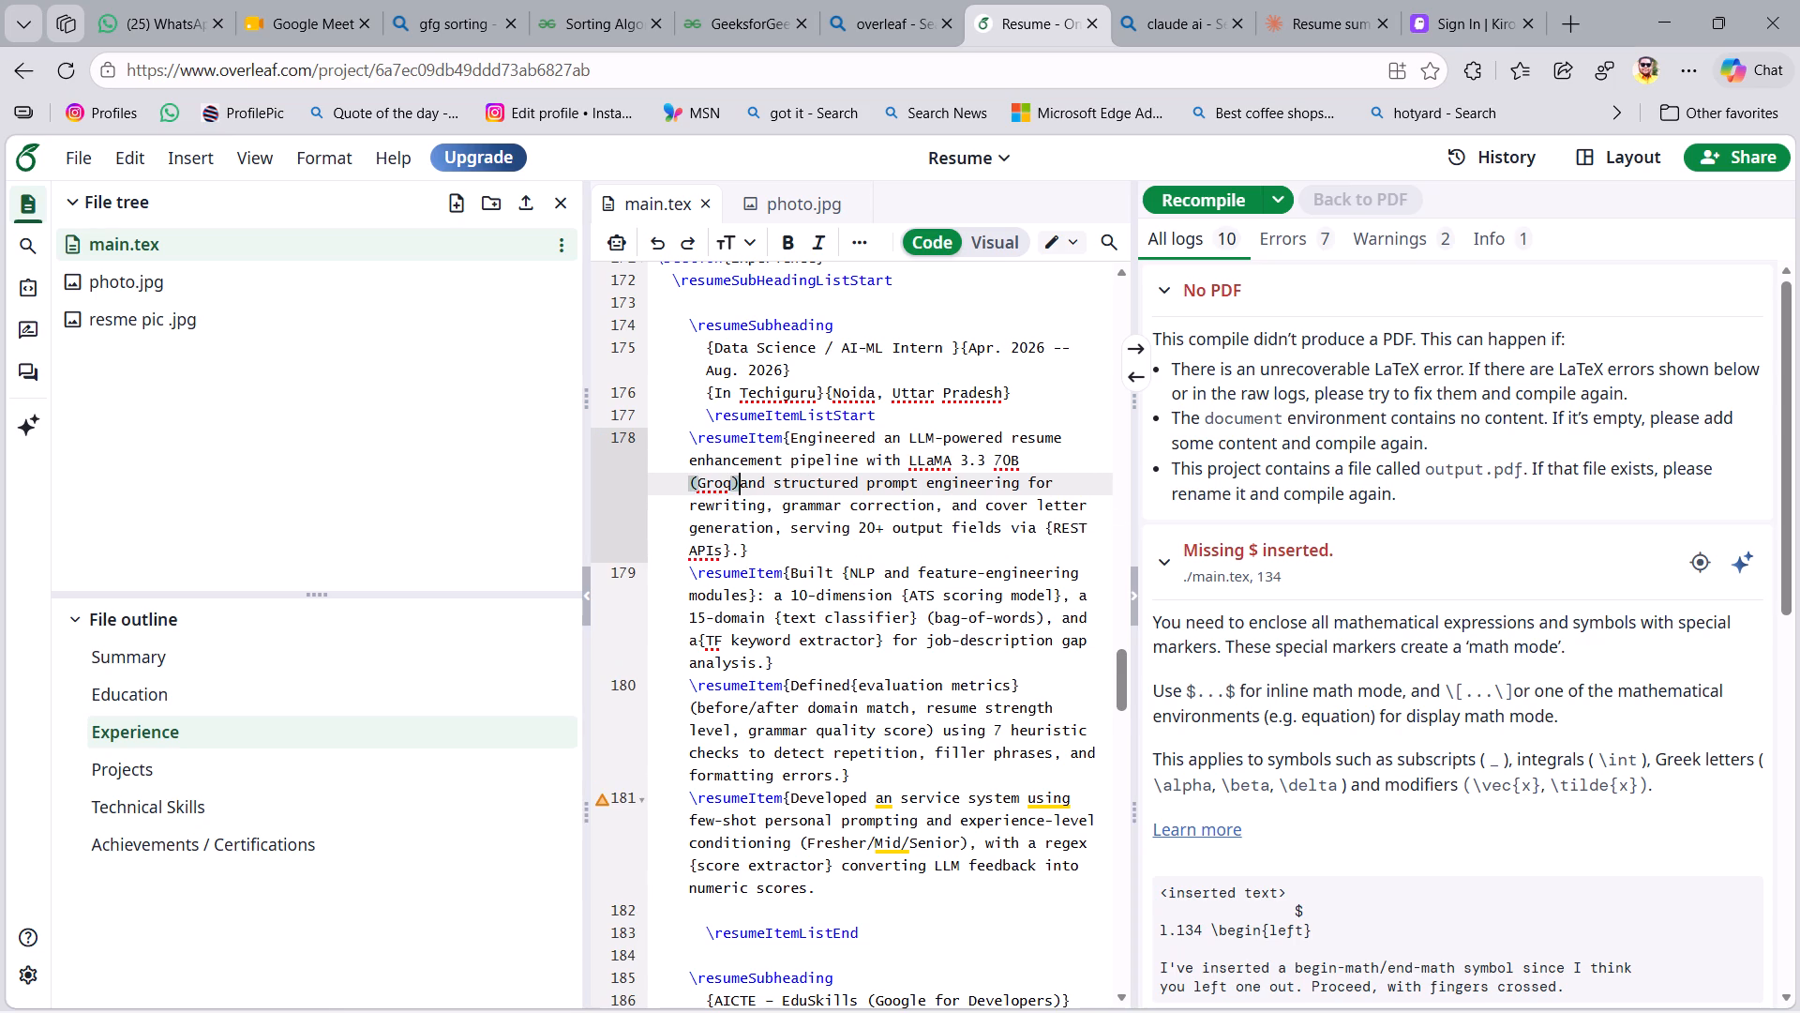
In the same bullet, remove the final closing brace and the curly braces around "REST APIs", so the text ends with "REST APIs.".
left_click(762, 559)
key("BackSpace")
left_click(1049, 531)
key("Right")
key("BackSpace")
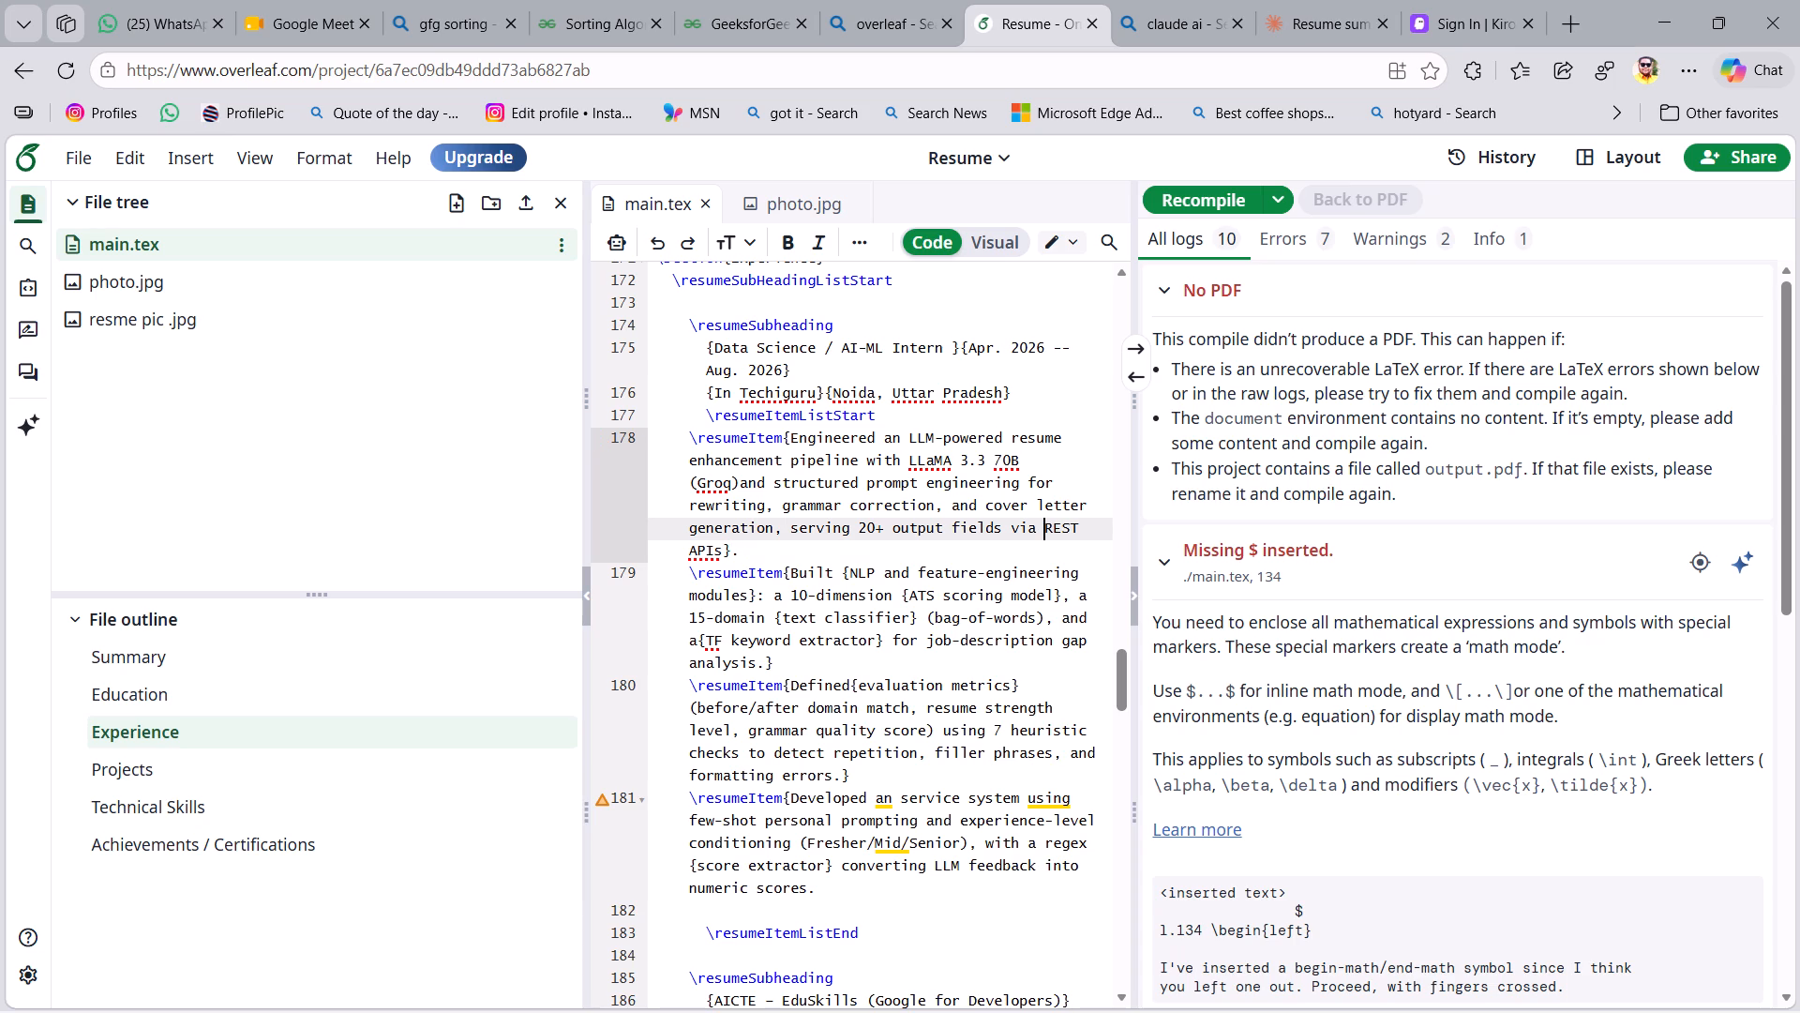
left_click(731, 546)
key("BackSpace")
Recompile the resume PDF and look through the LaTeX errors in the compile log.
left_click(597, 444)
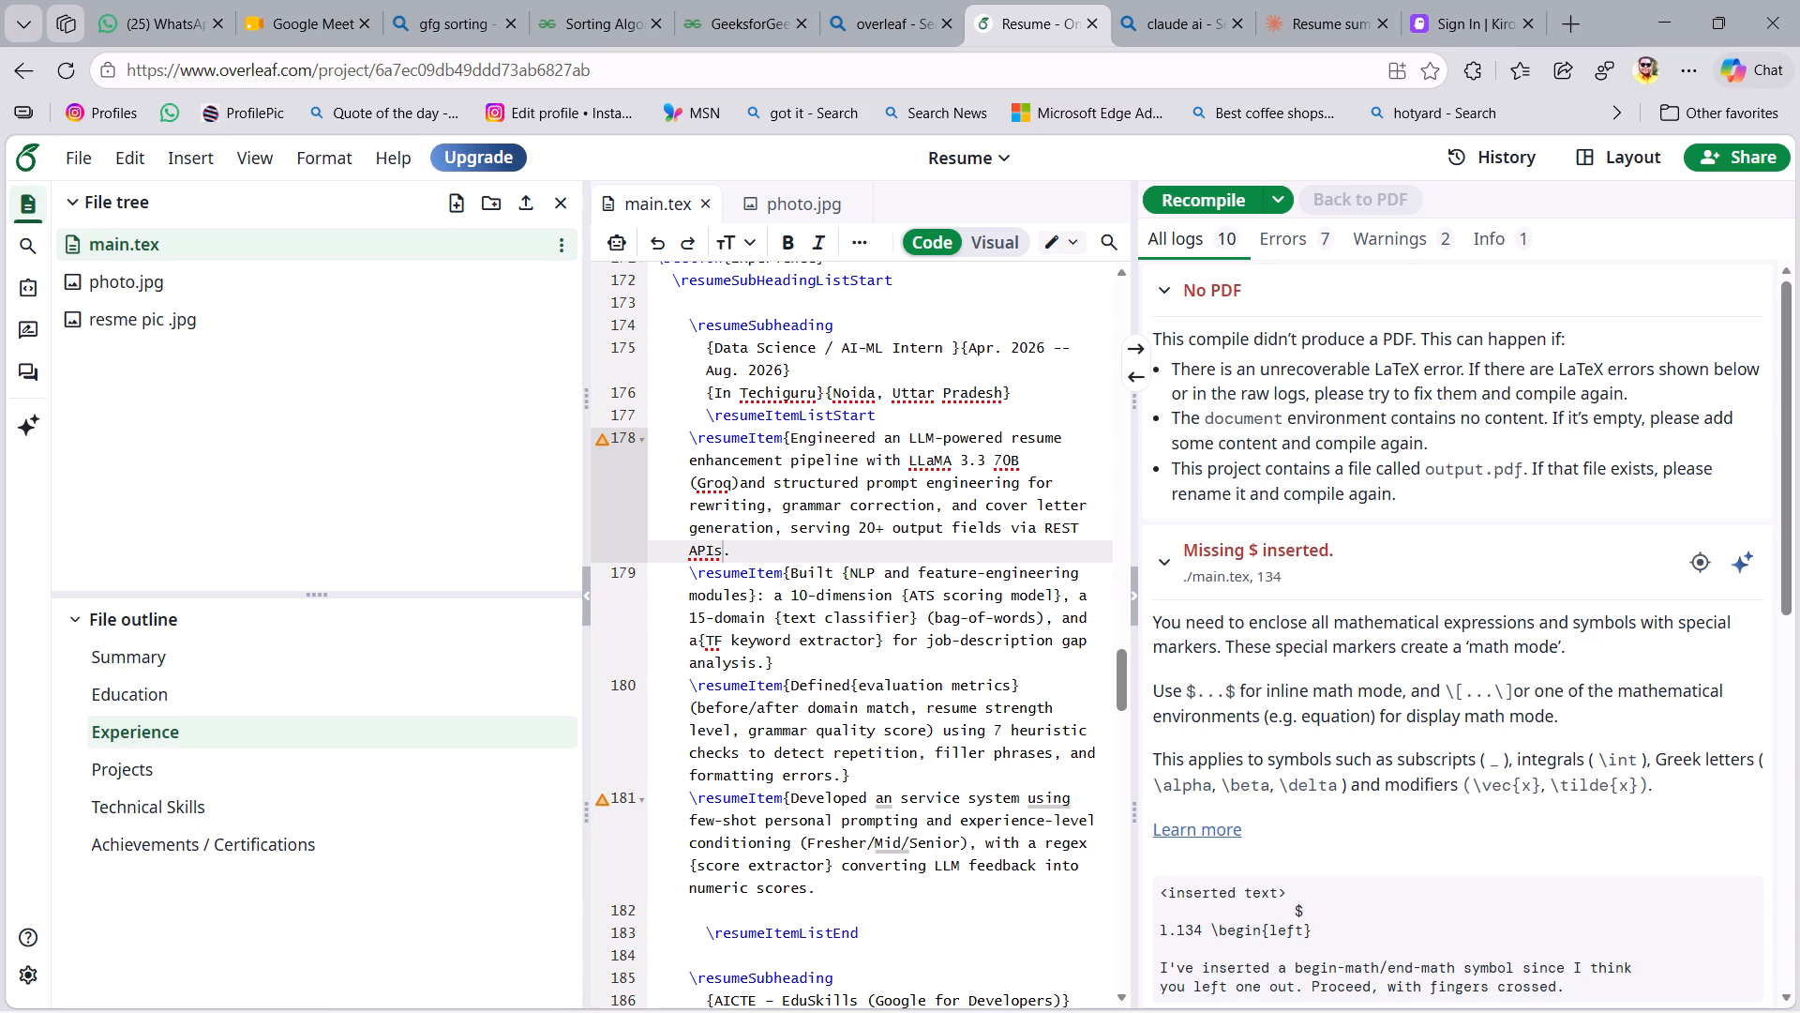
left_click(1185, 191)
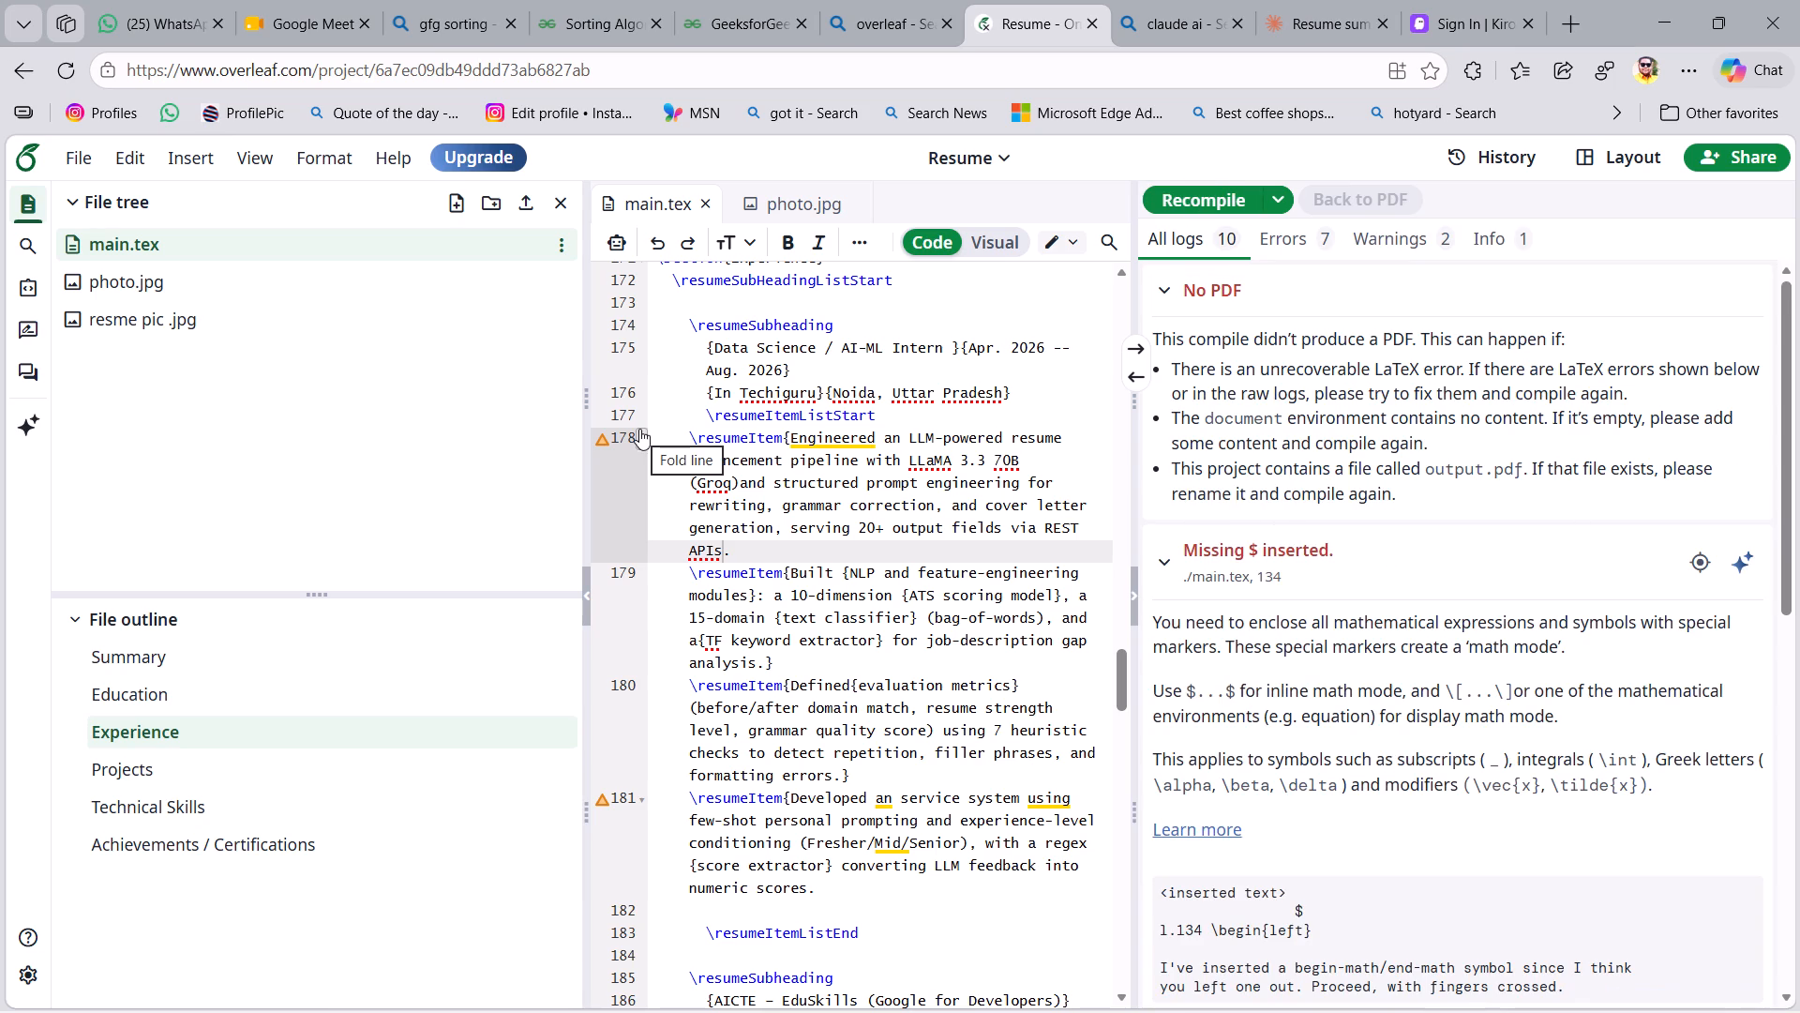
scroll(1189, 493, "down", 2)
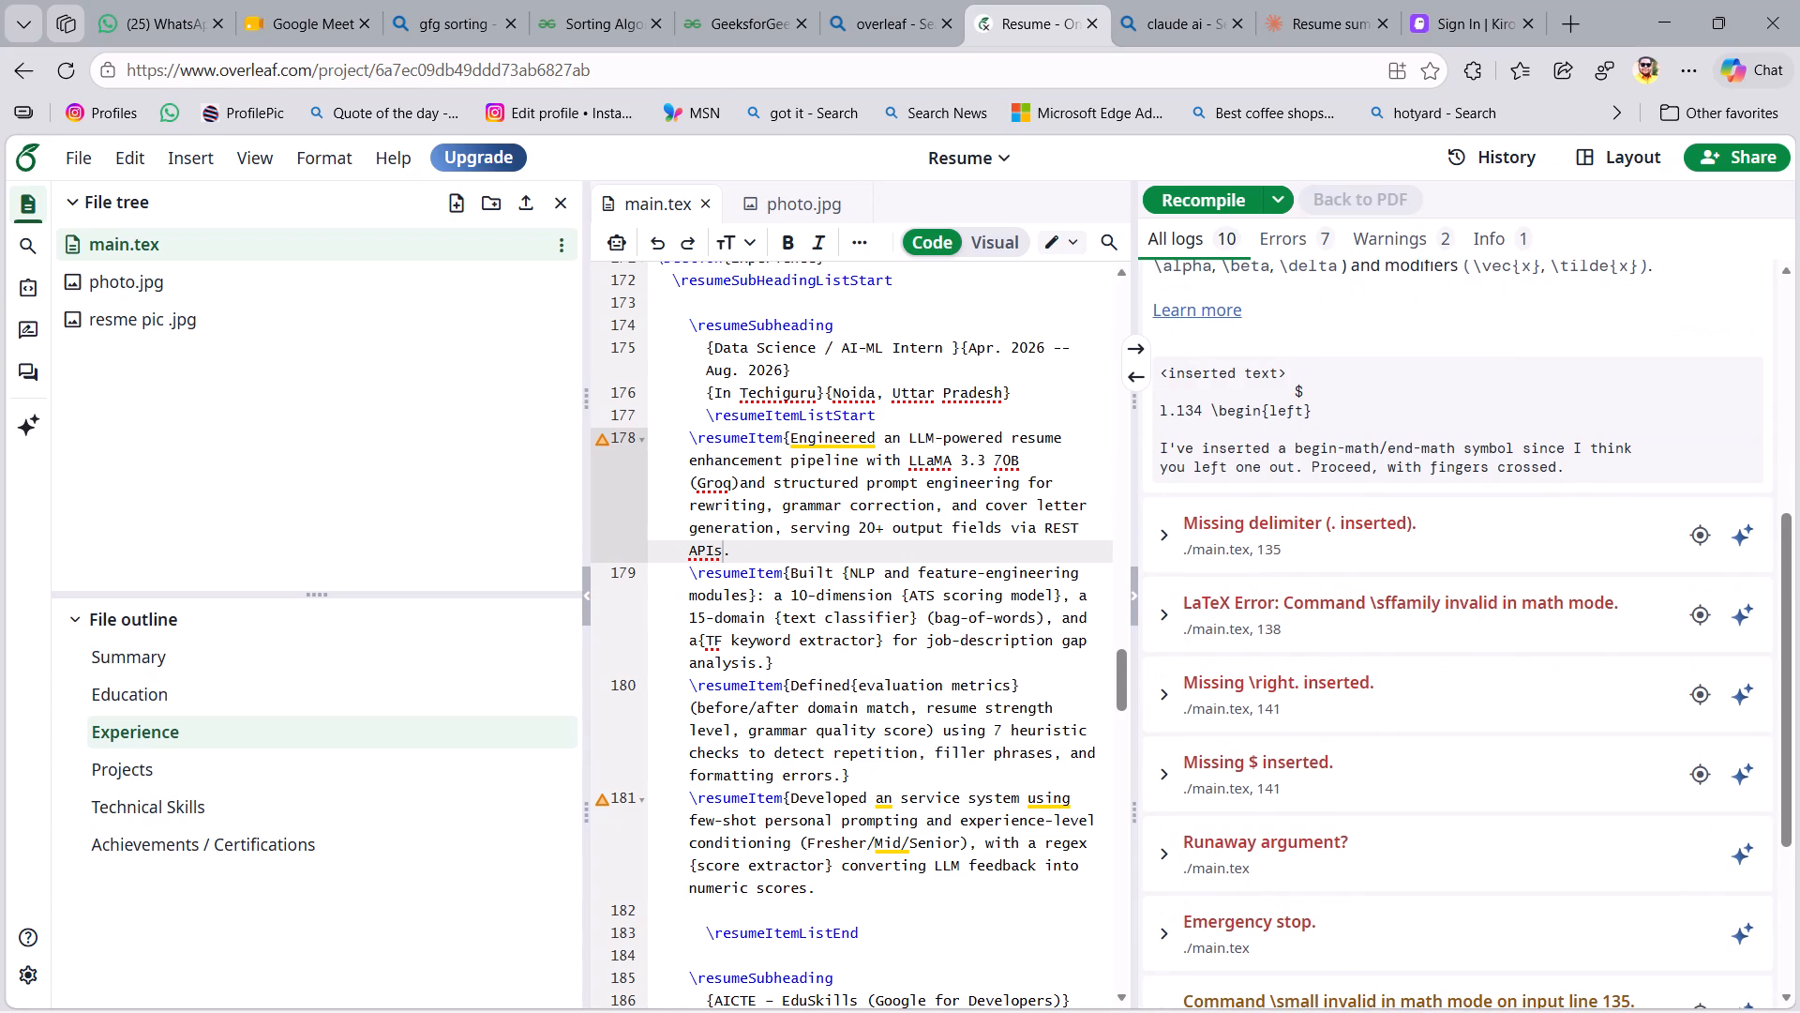
Undo the brace and blank-line deletions and the \textbf removals in the "Engineered an" bullet and before "NLP and feature-engineering modules".
left_click(928, 481)
key("ctrl+z")
key("ctrl+z")
key("ctrl+z")
key("ctrl+z")
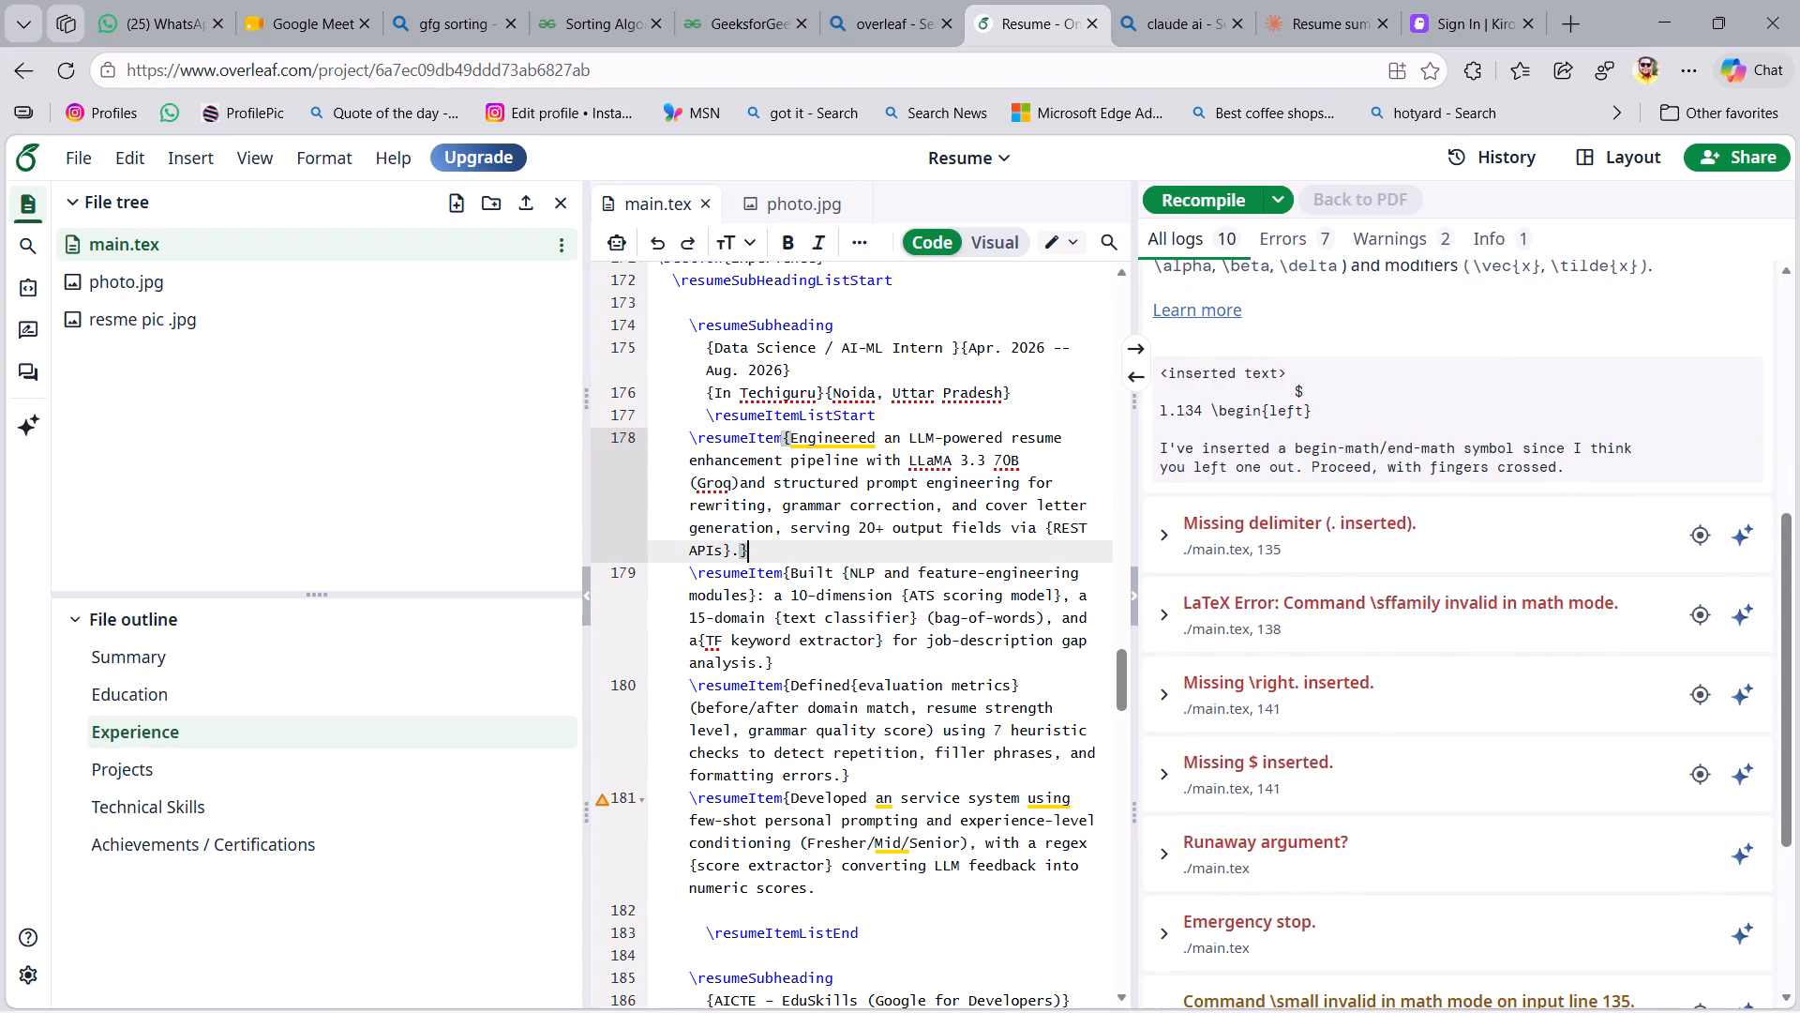
key("ctrl+z")
key("ctrl+z")
key("ctrl+z")
key("ctrl+z")
key("ctrl+z")
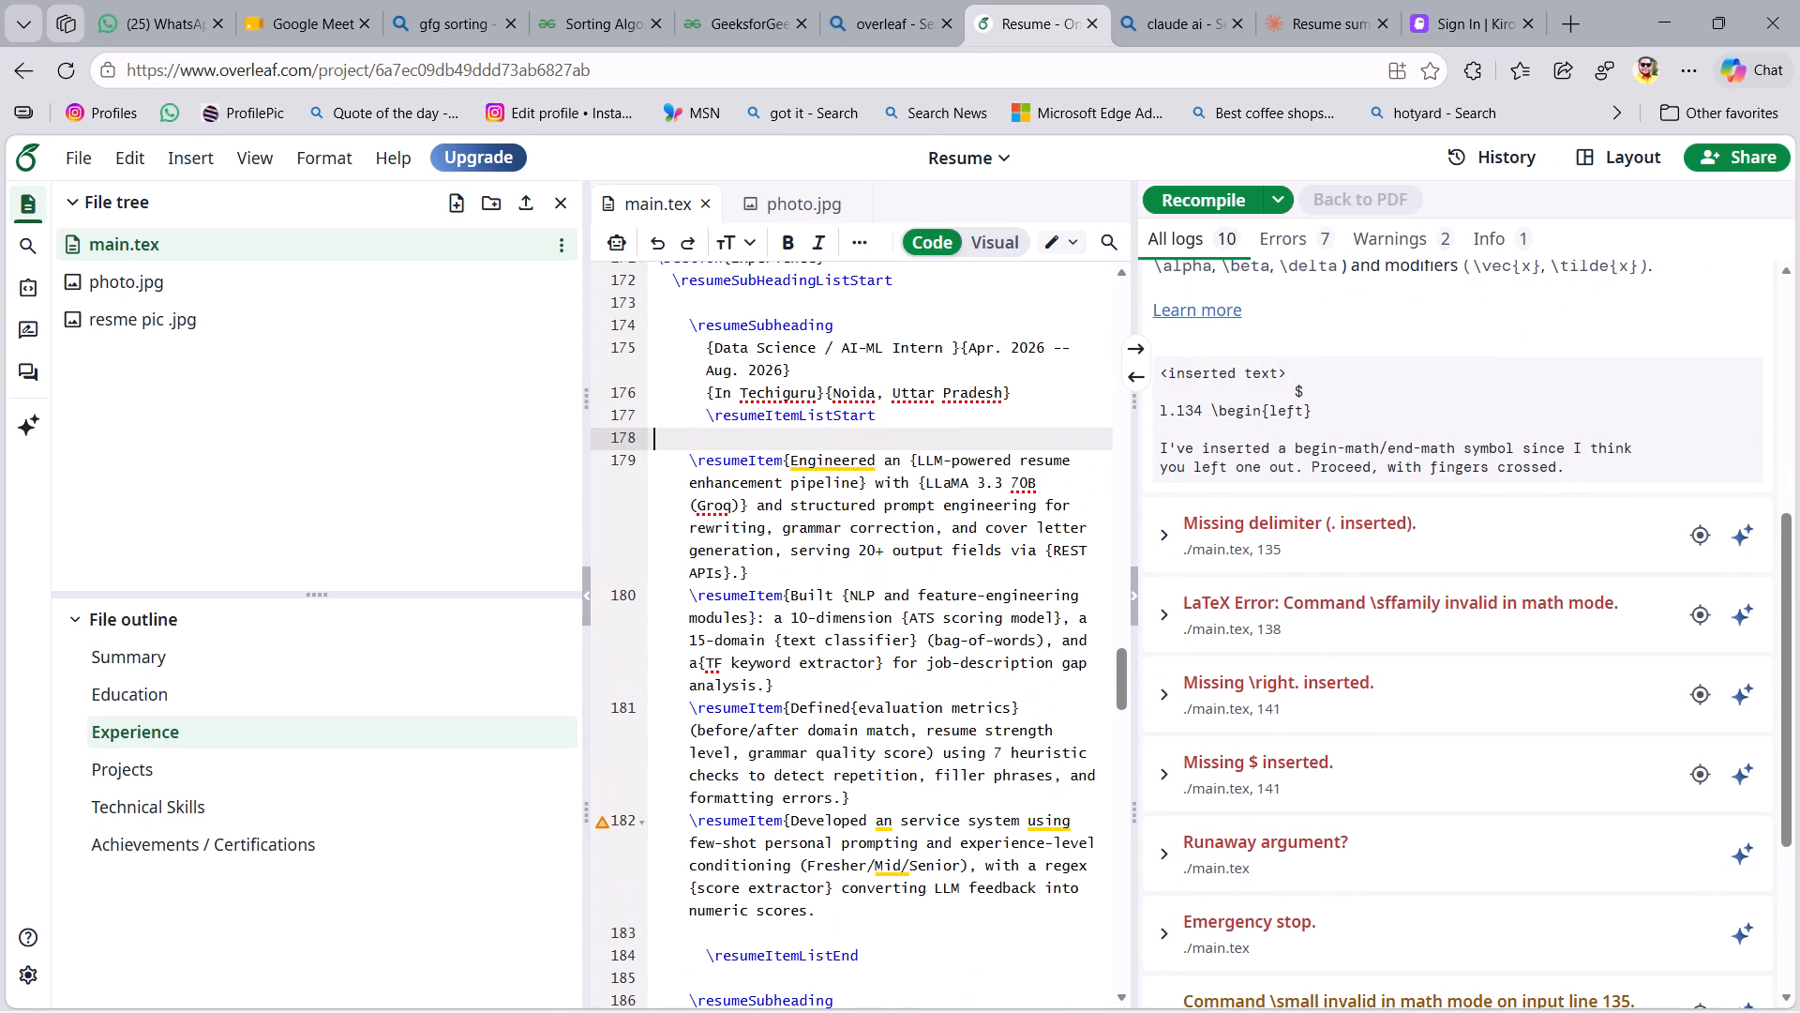
key("ctrl+z")
key("ctrl+z")
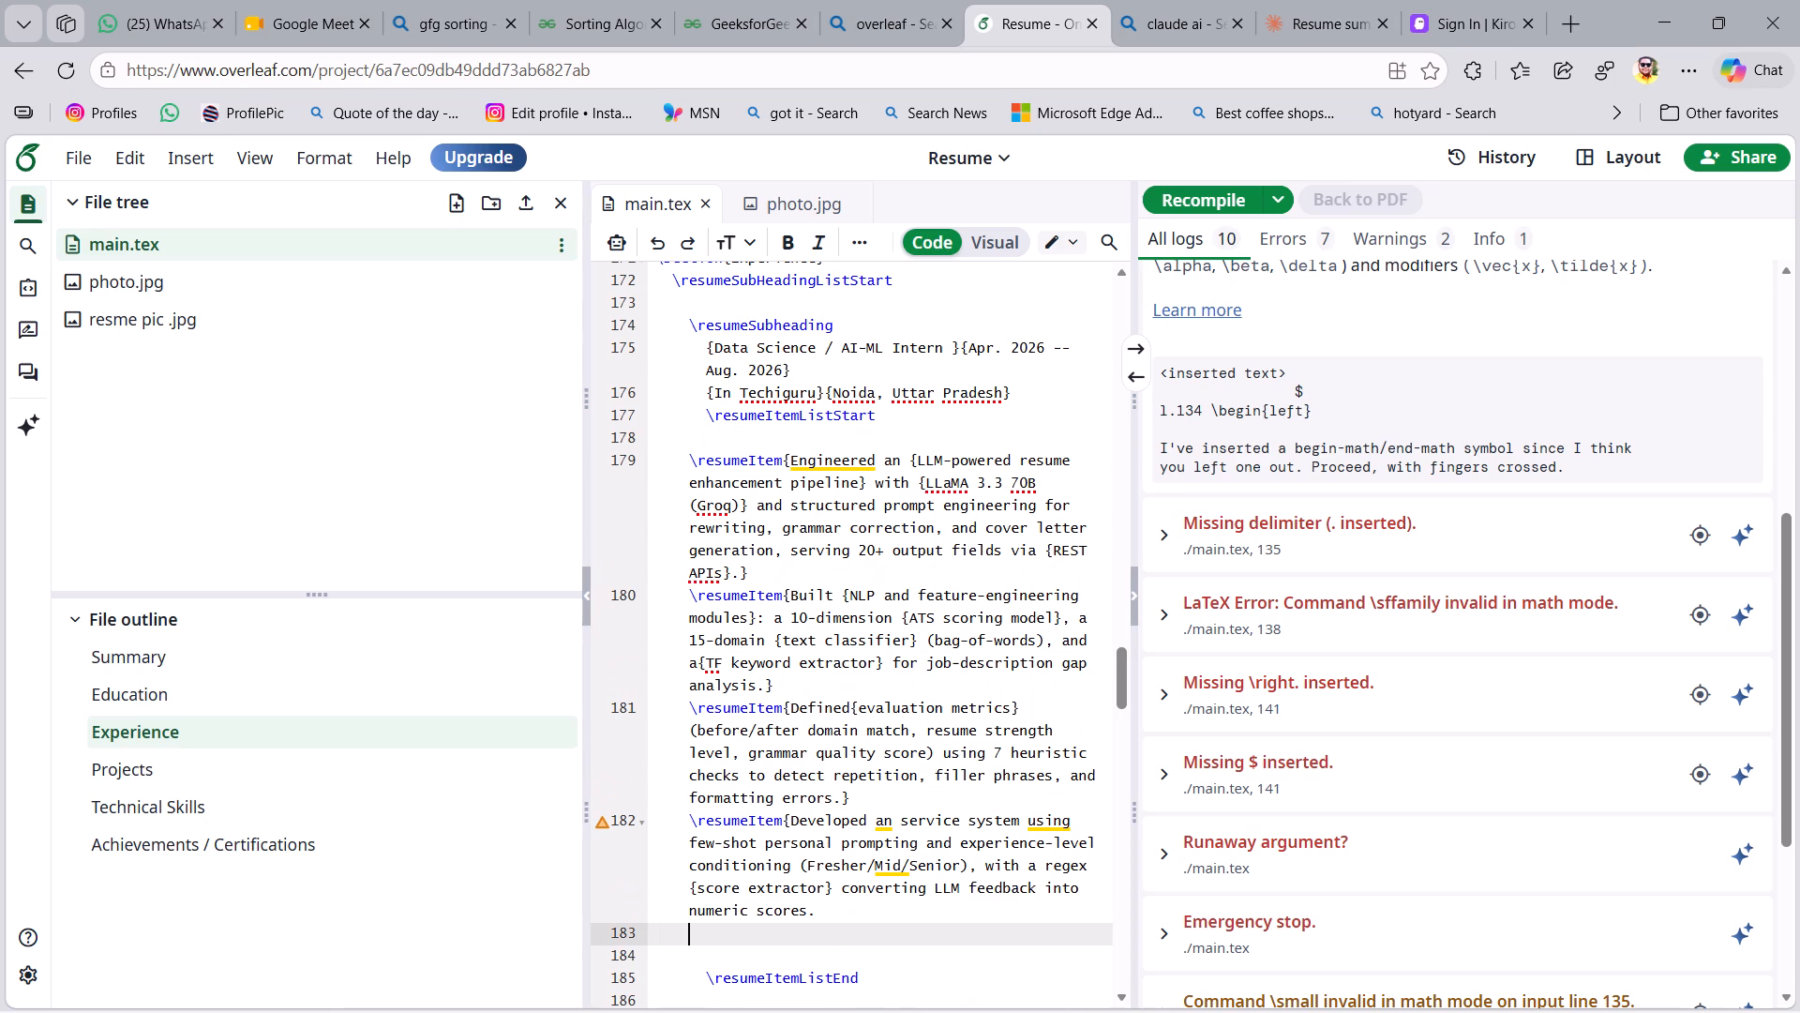
key("ctrl+z")
key("ctrl+z")
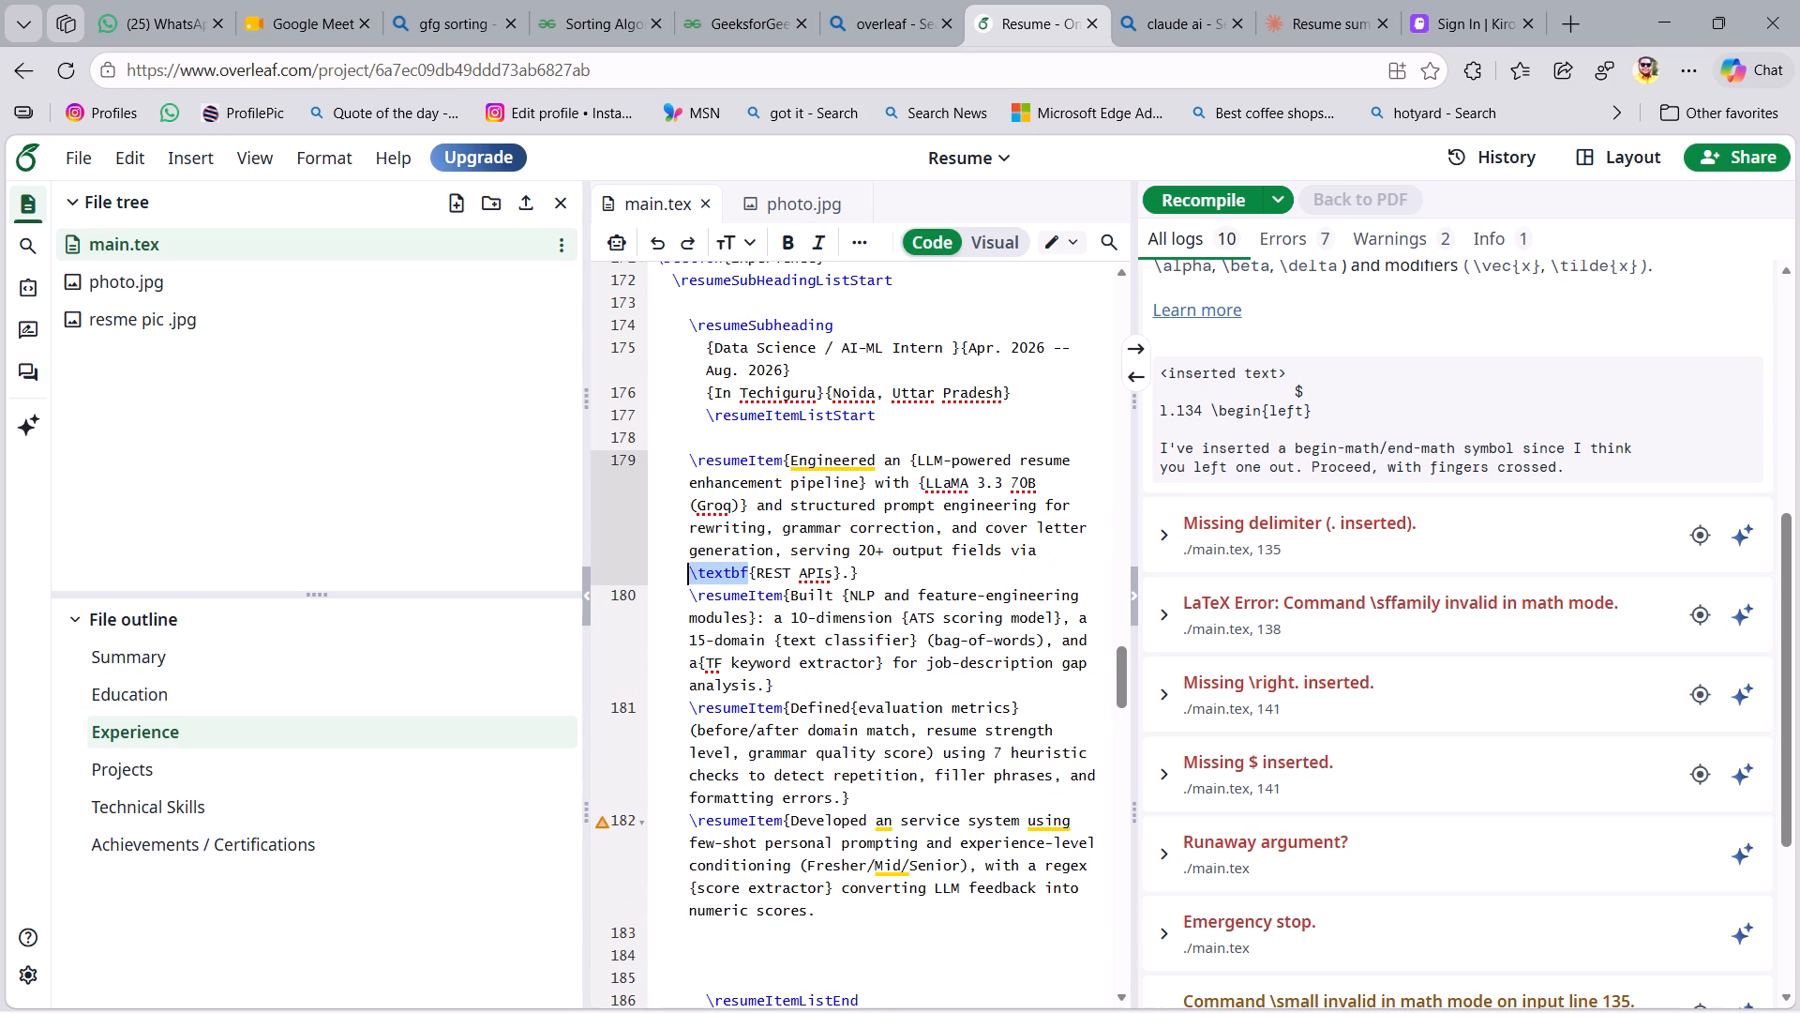
key("ctrl+z")
key("ctrl+z")
key("ctrl+z")
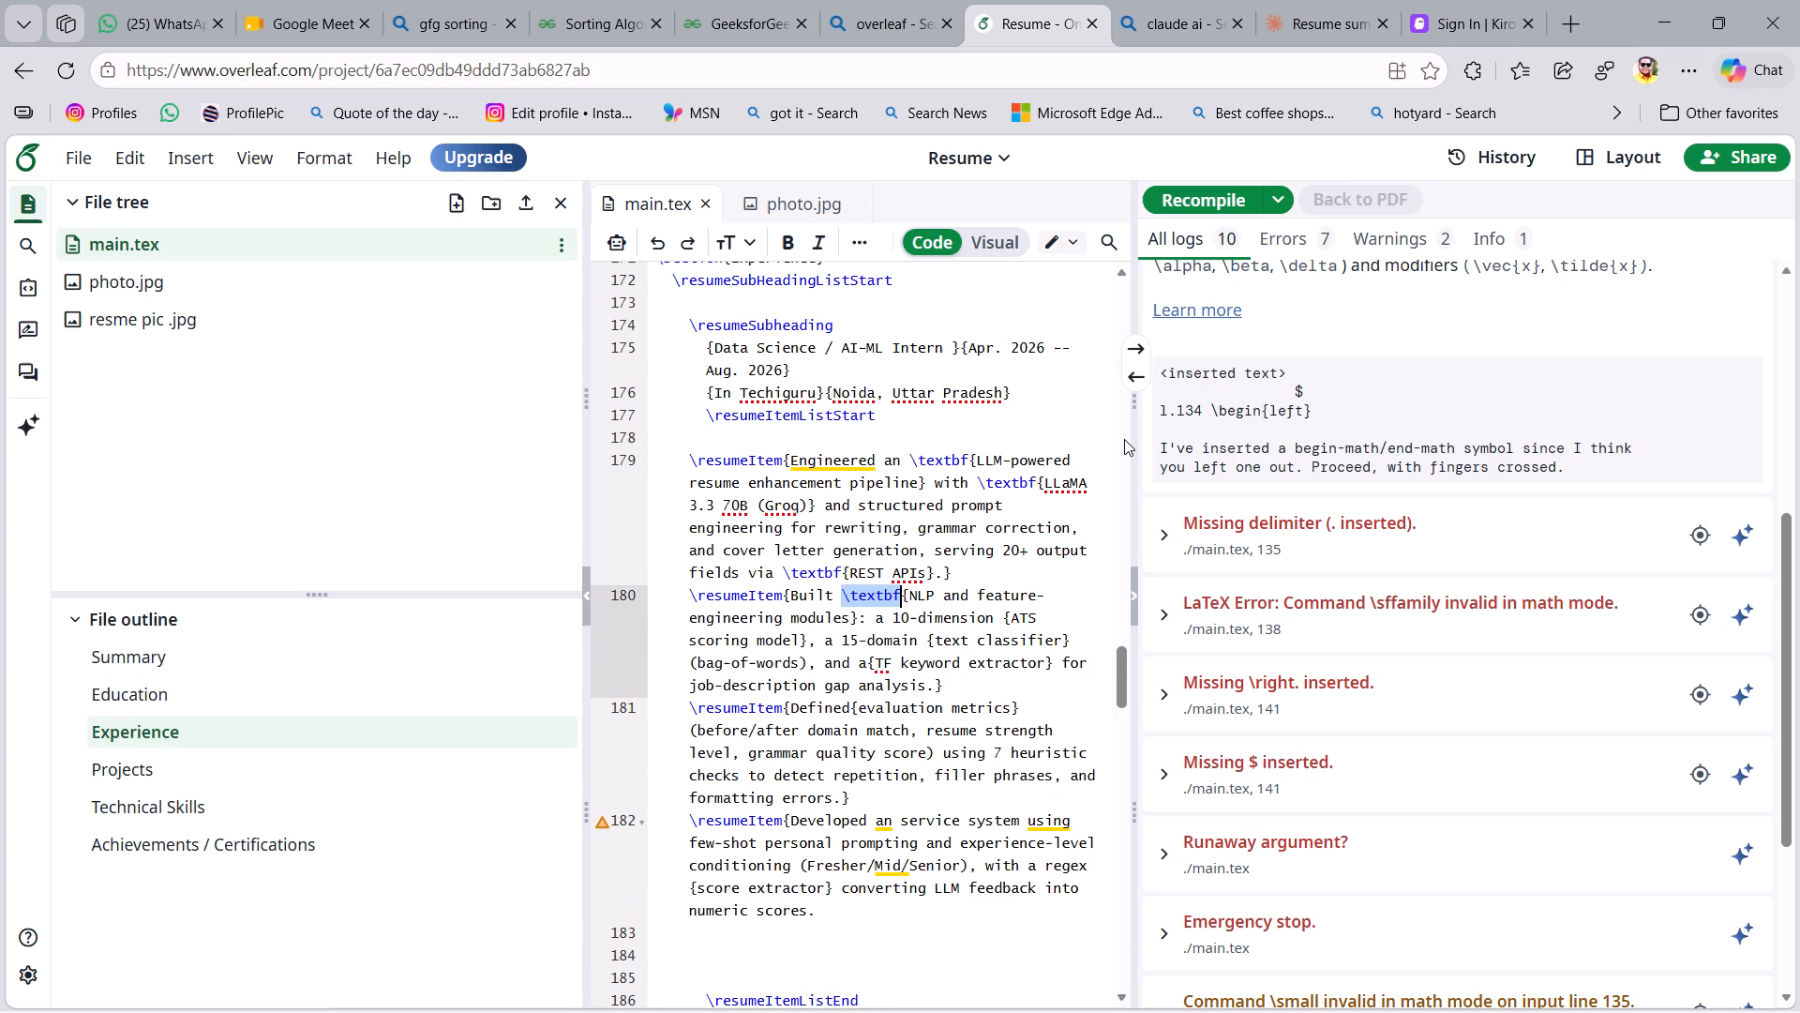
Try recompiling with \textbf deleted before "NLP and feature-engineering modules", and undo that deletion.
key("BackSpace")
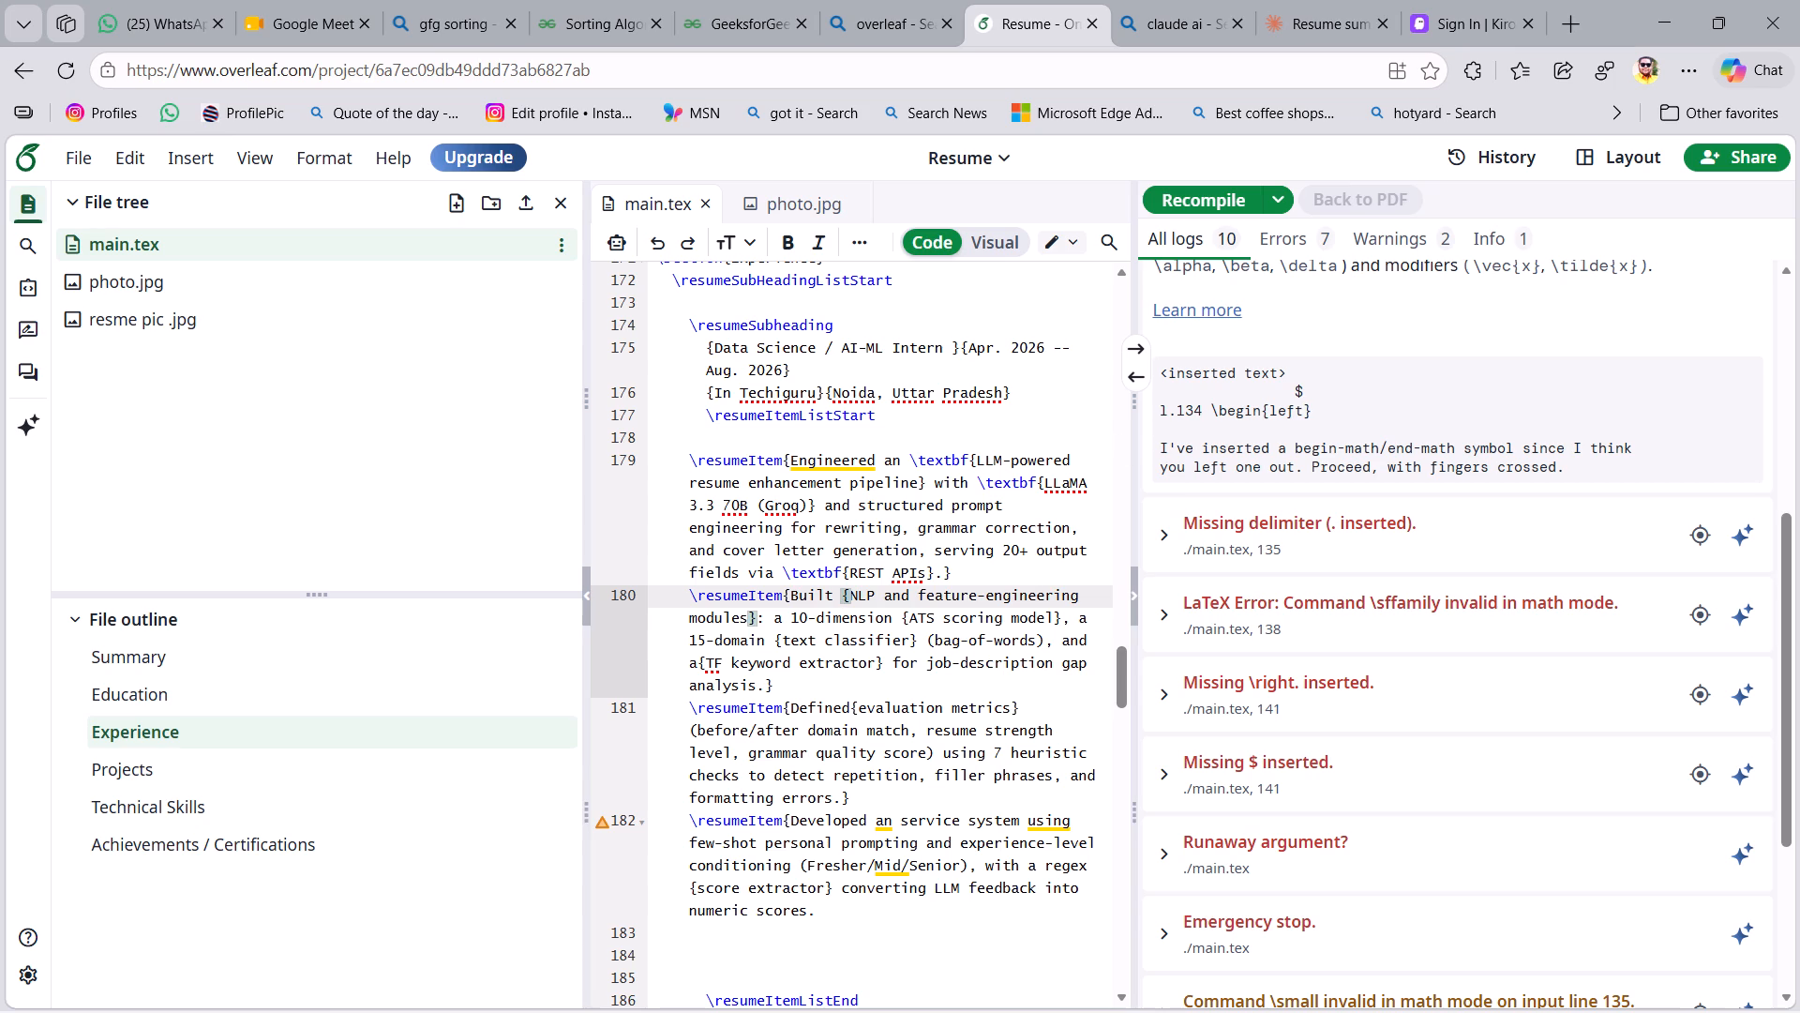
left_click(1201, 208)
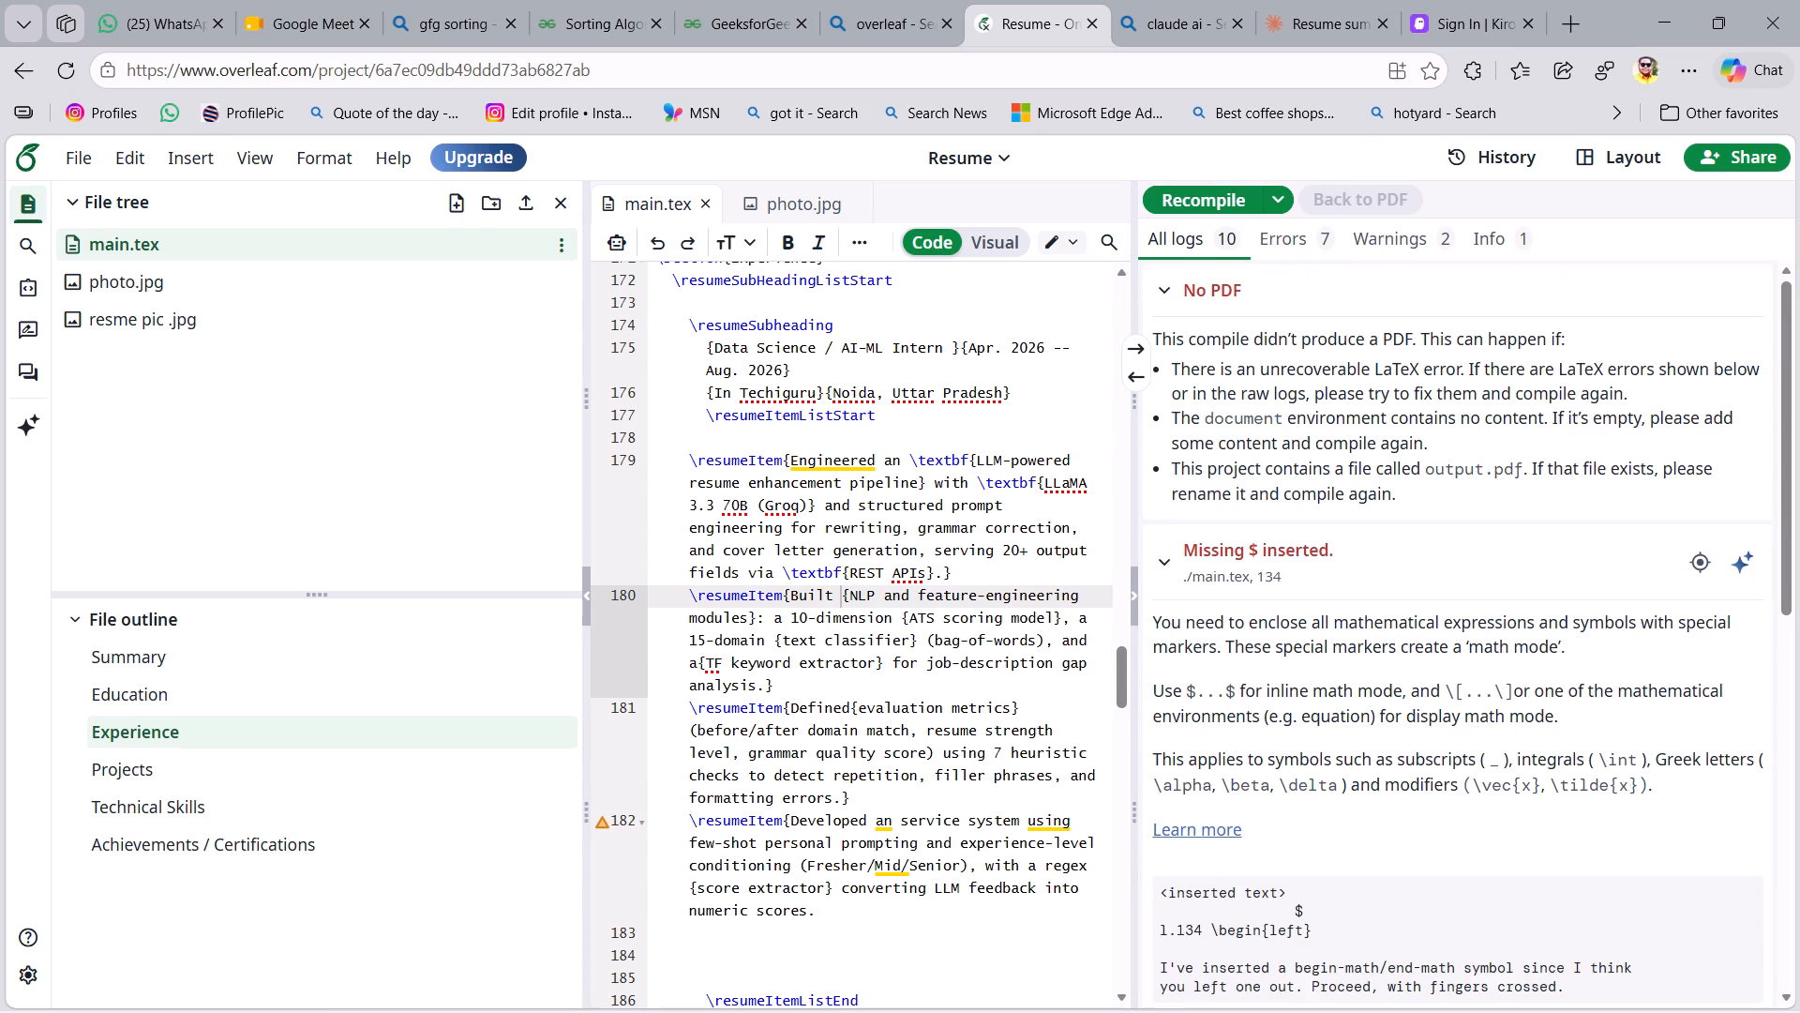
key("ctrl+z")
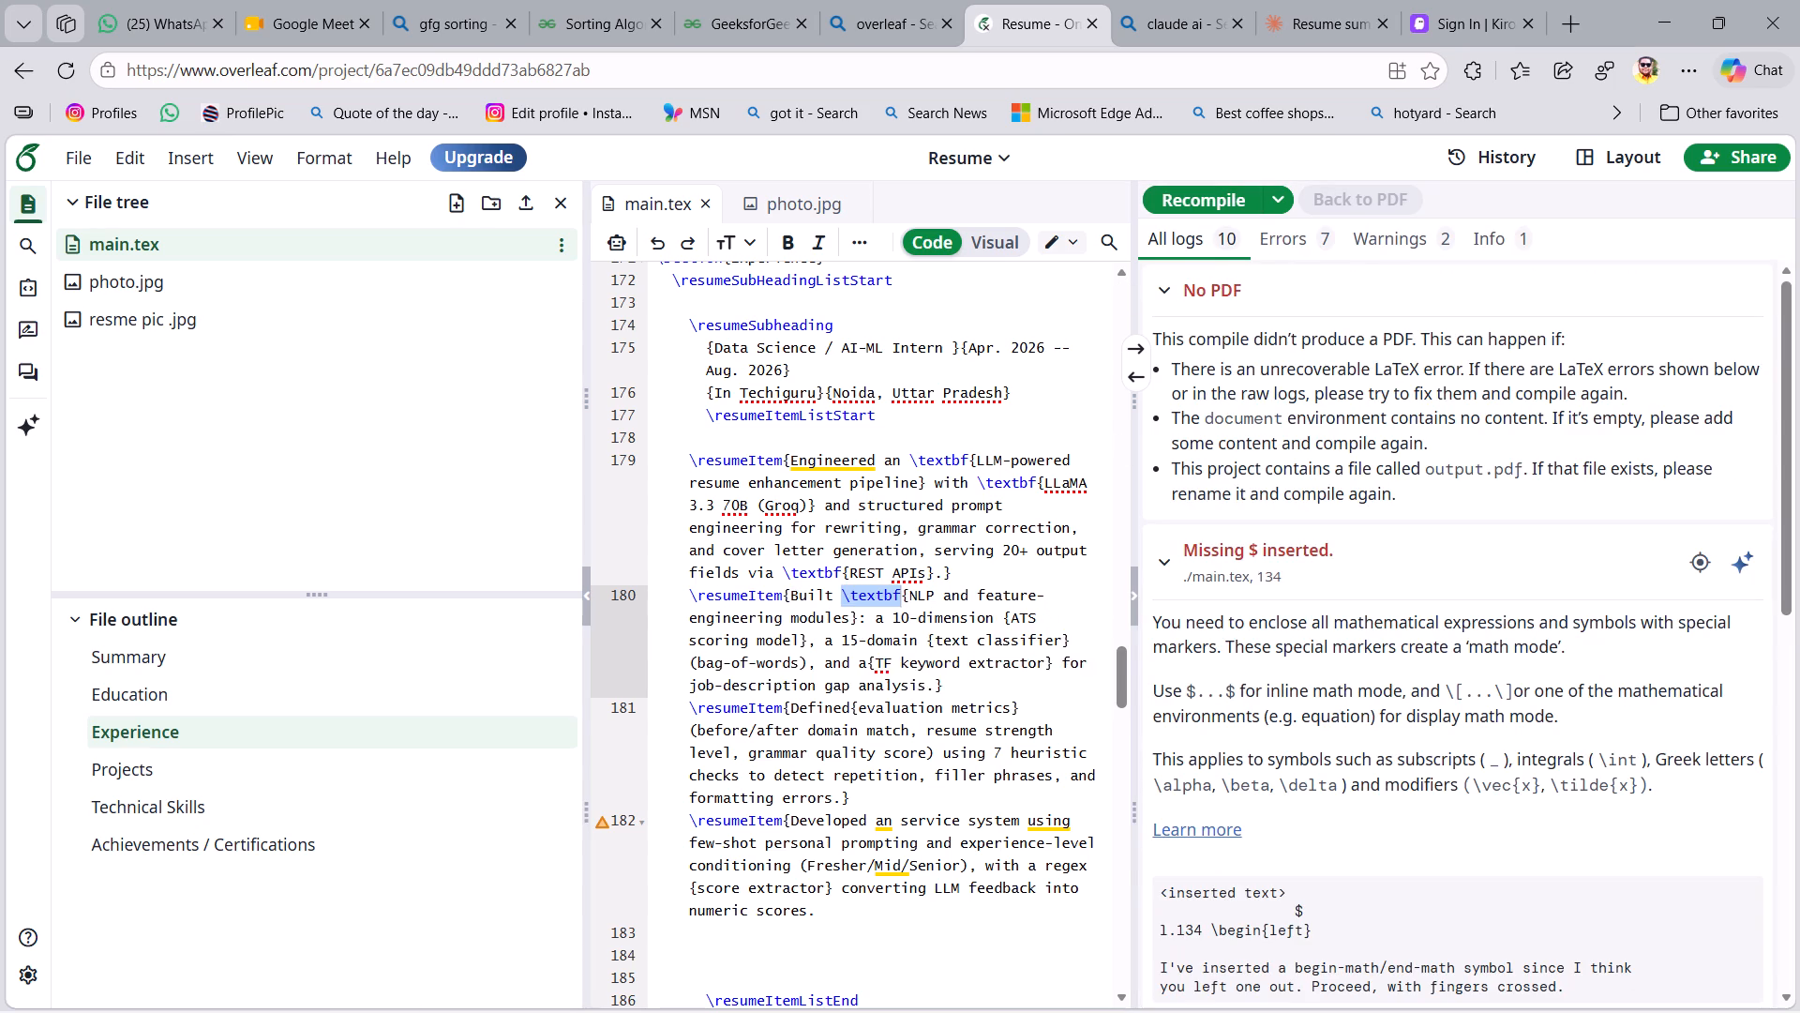
Undo the remaining \textbf deletions in the "Built" and "Defined" bullets and the removal of the "Developed an" bullet's "Web Speech API" ending.
key("ctrl+z")
key("ctrl+z")
key("ctrl+z")
key("ctrl+z")
key("ctrl+z")
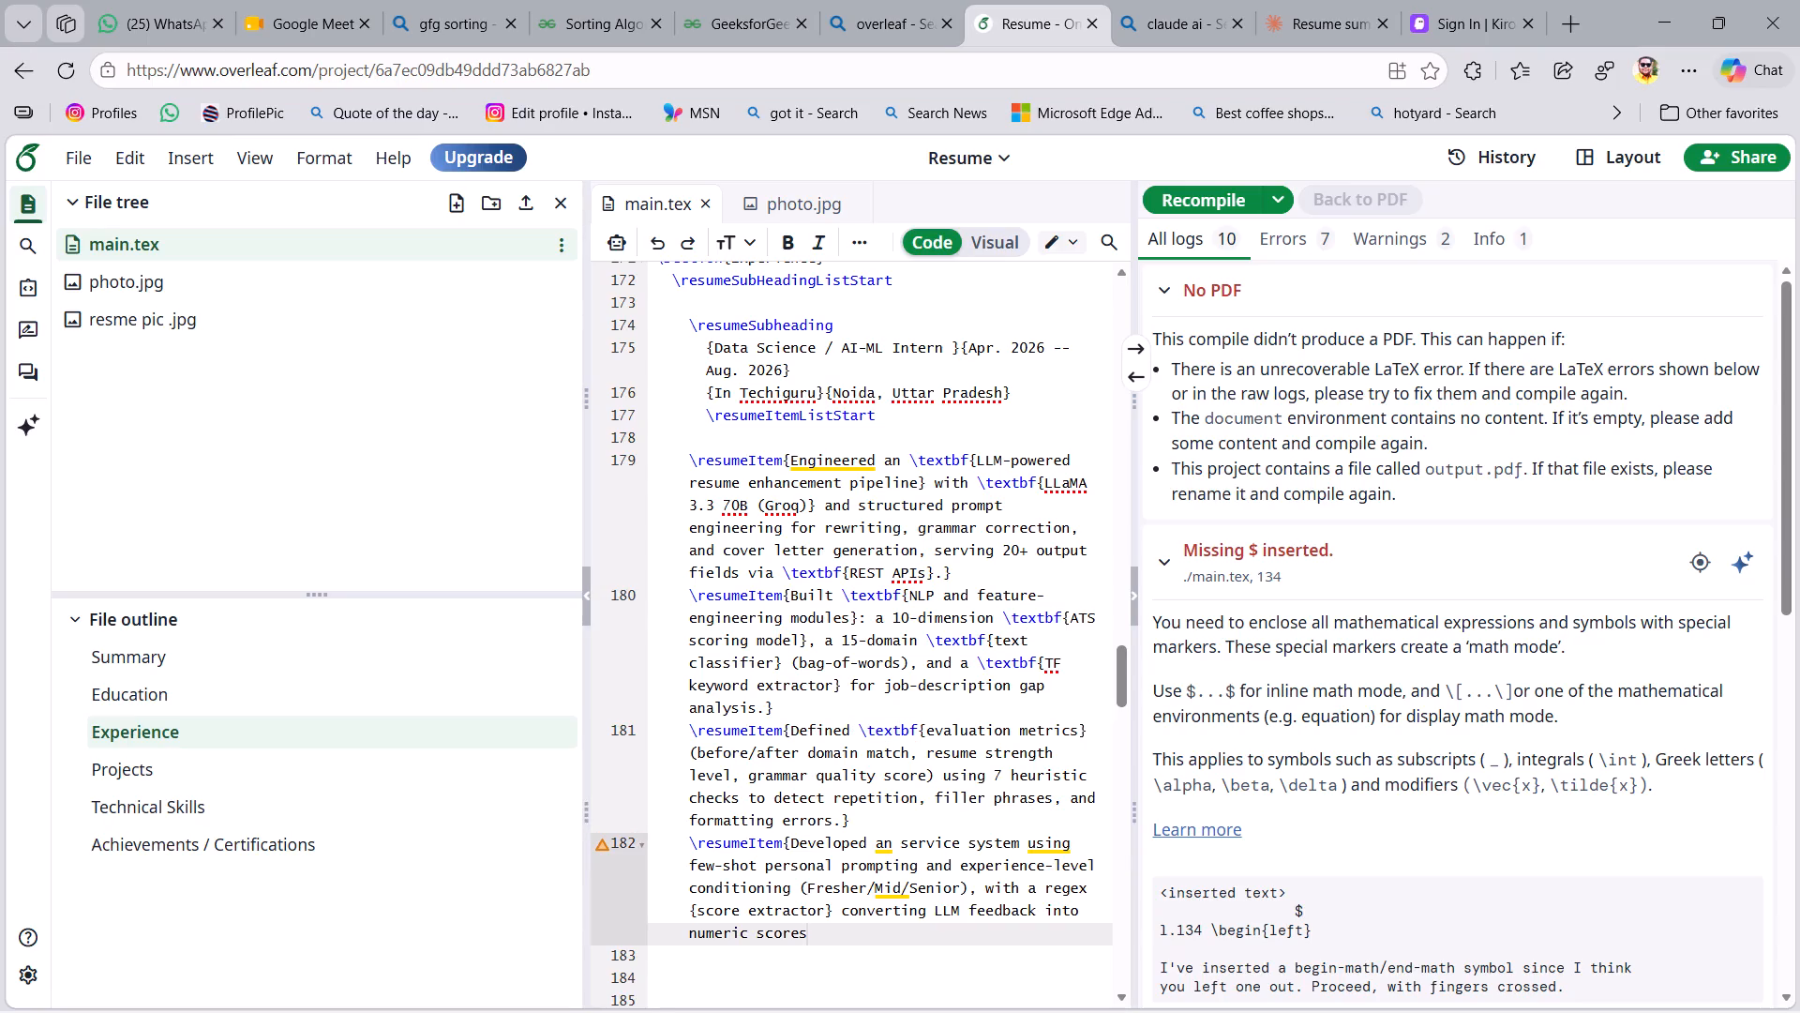
key("ctrl+z")
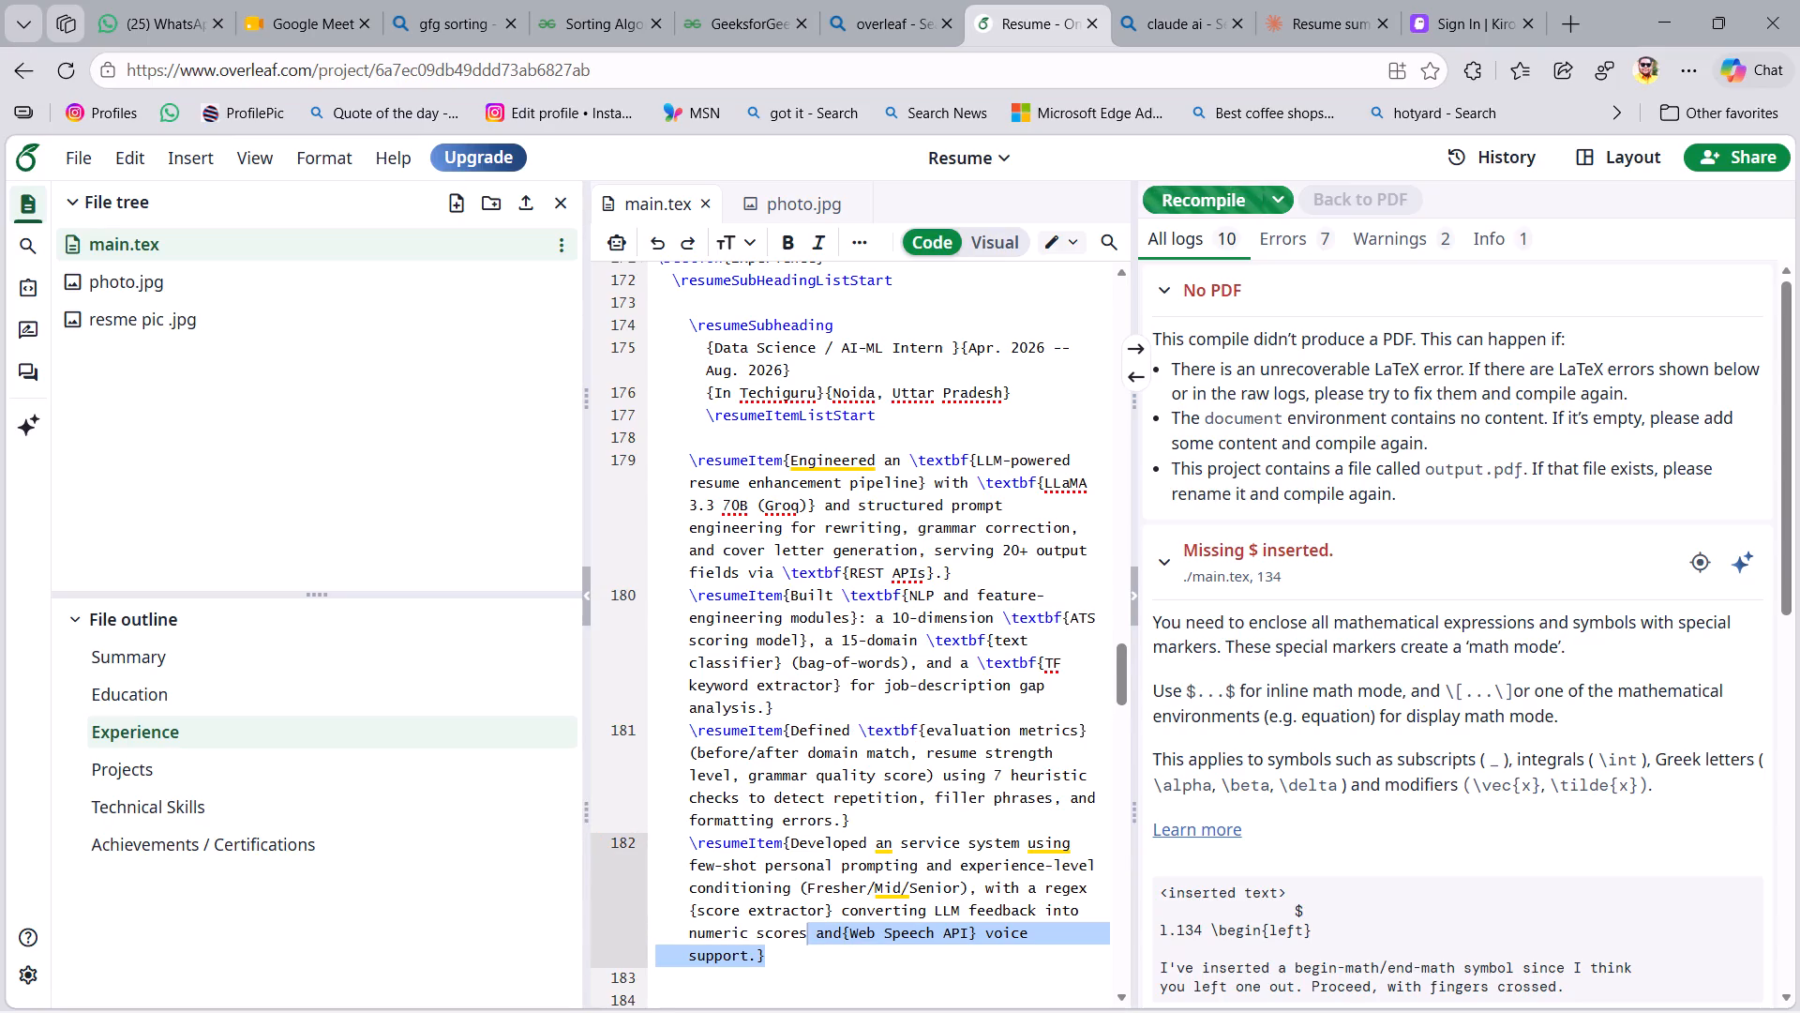
key("BackSpace")
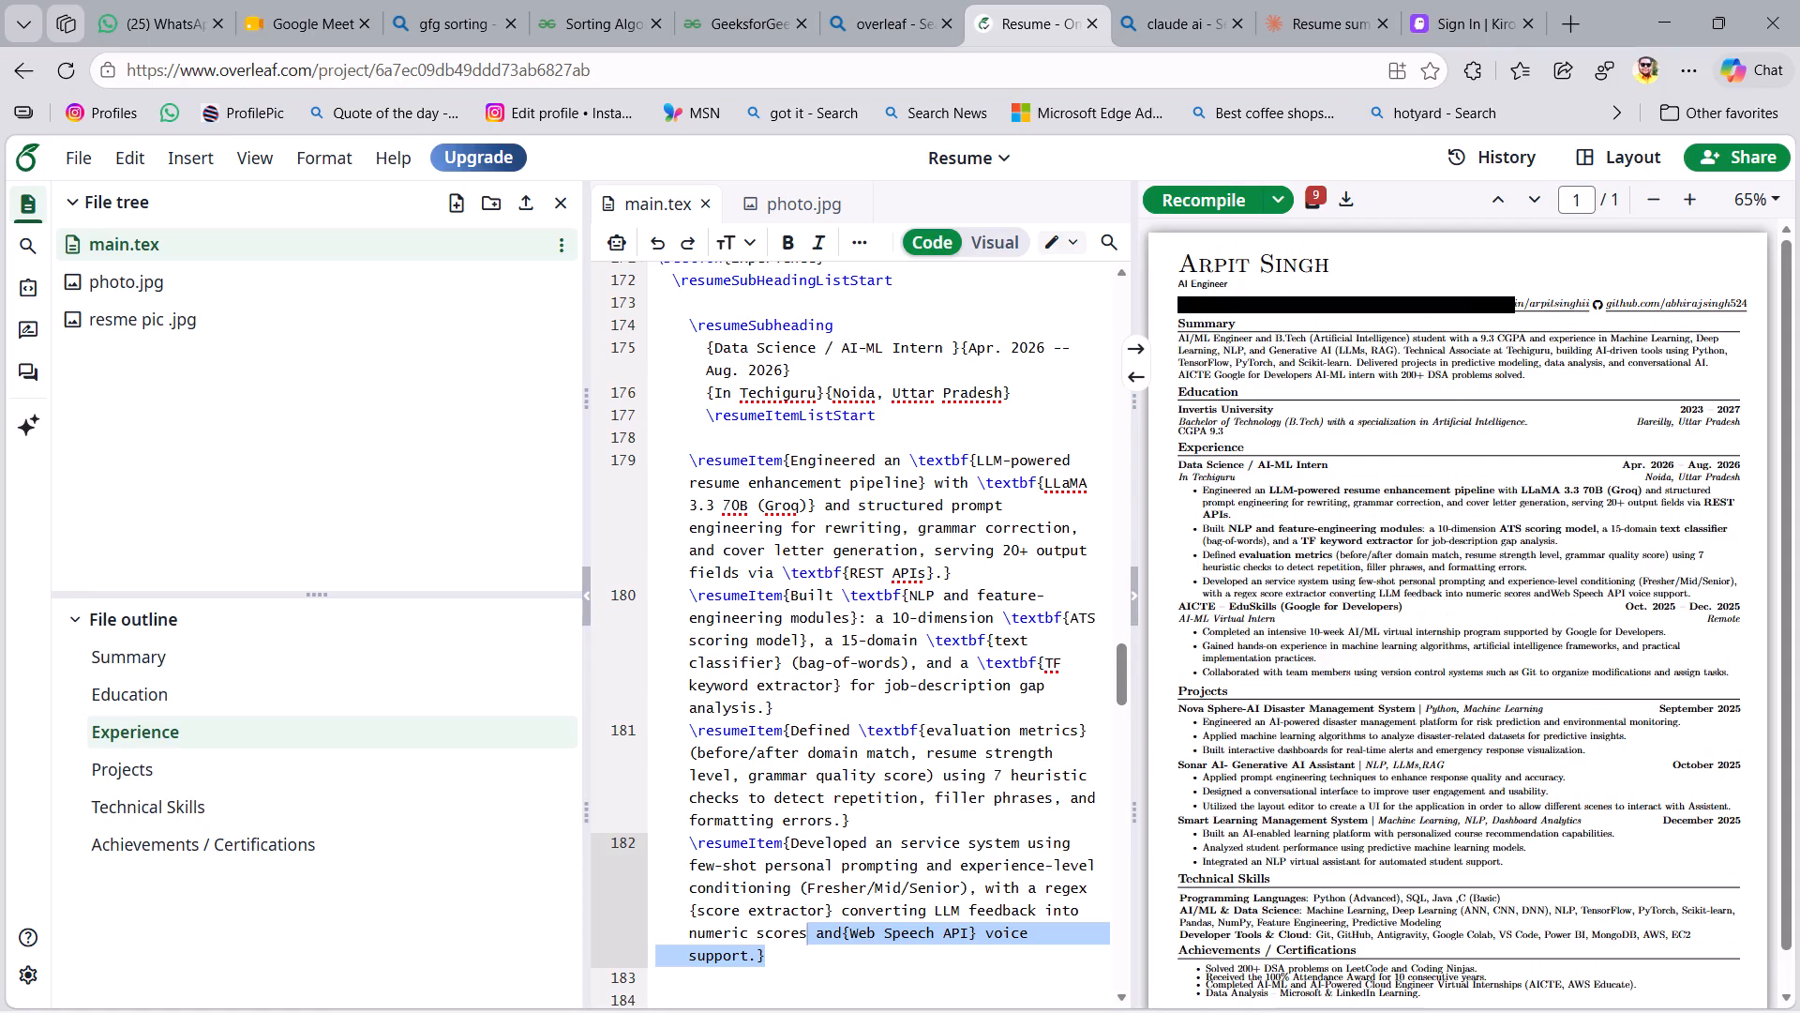
In the "Engineered an" bullet, delete \textbf before "LLM-powered resume enhancement pipeline", "LLaMA 3.3 70B (Groq)" and "REST APIs", keeping the braces.
scroll(988, 563, "up", 1)
scroll(988, 563, "down", 1)
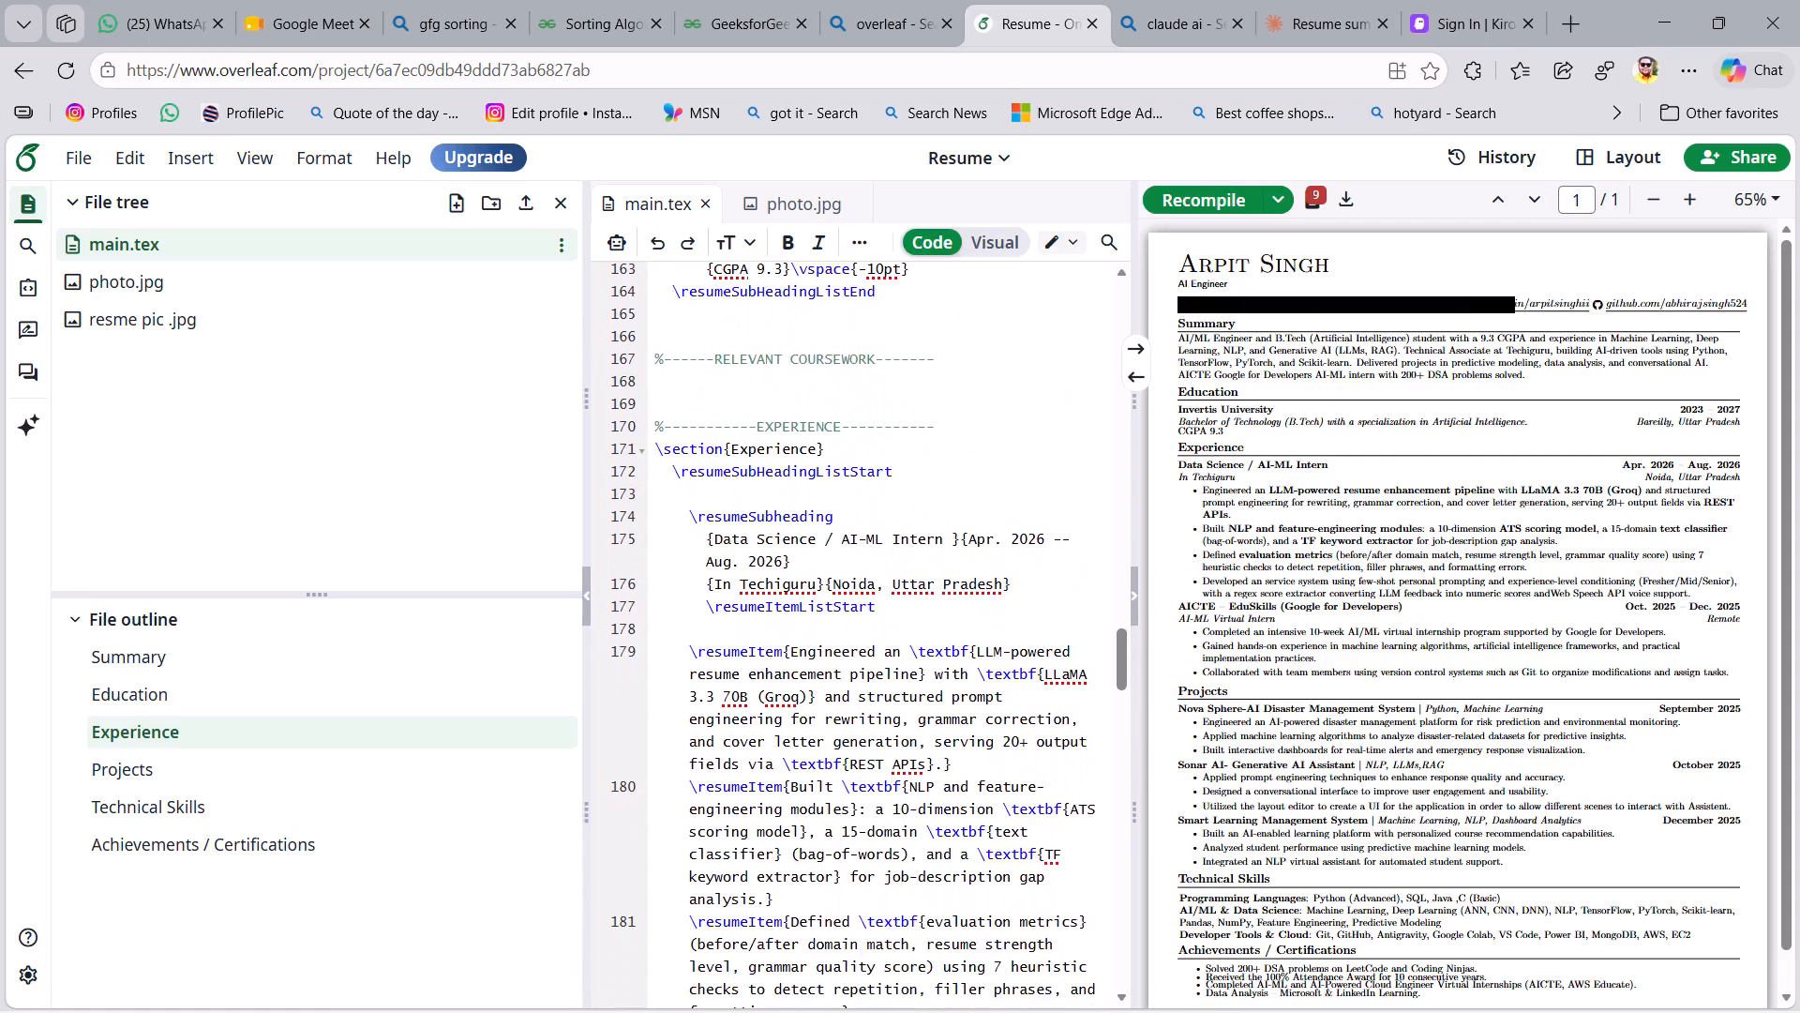
left_click_drag(909, 648, 964, 649)
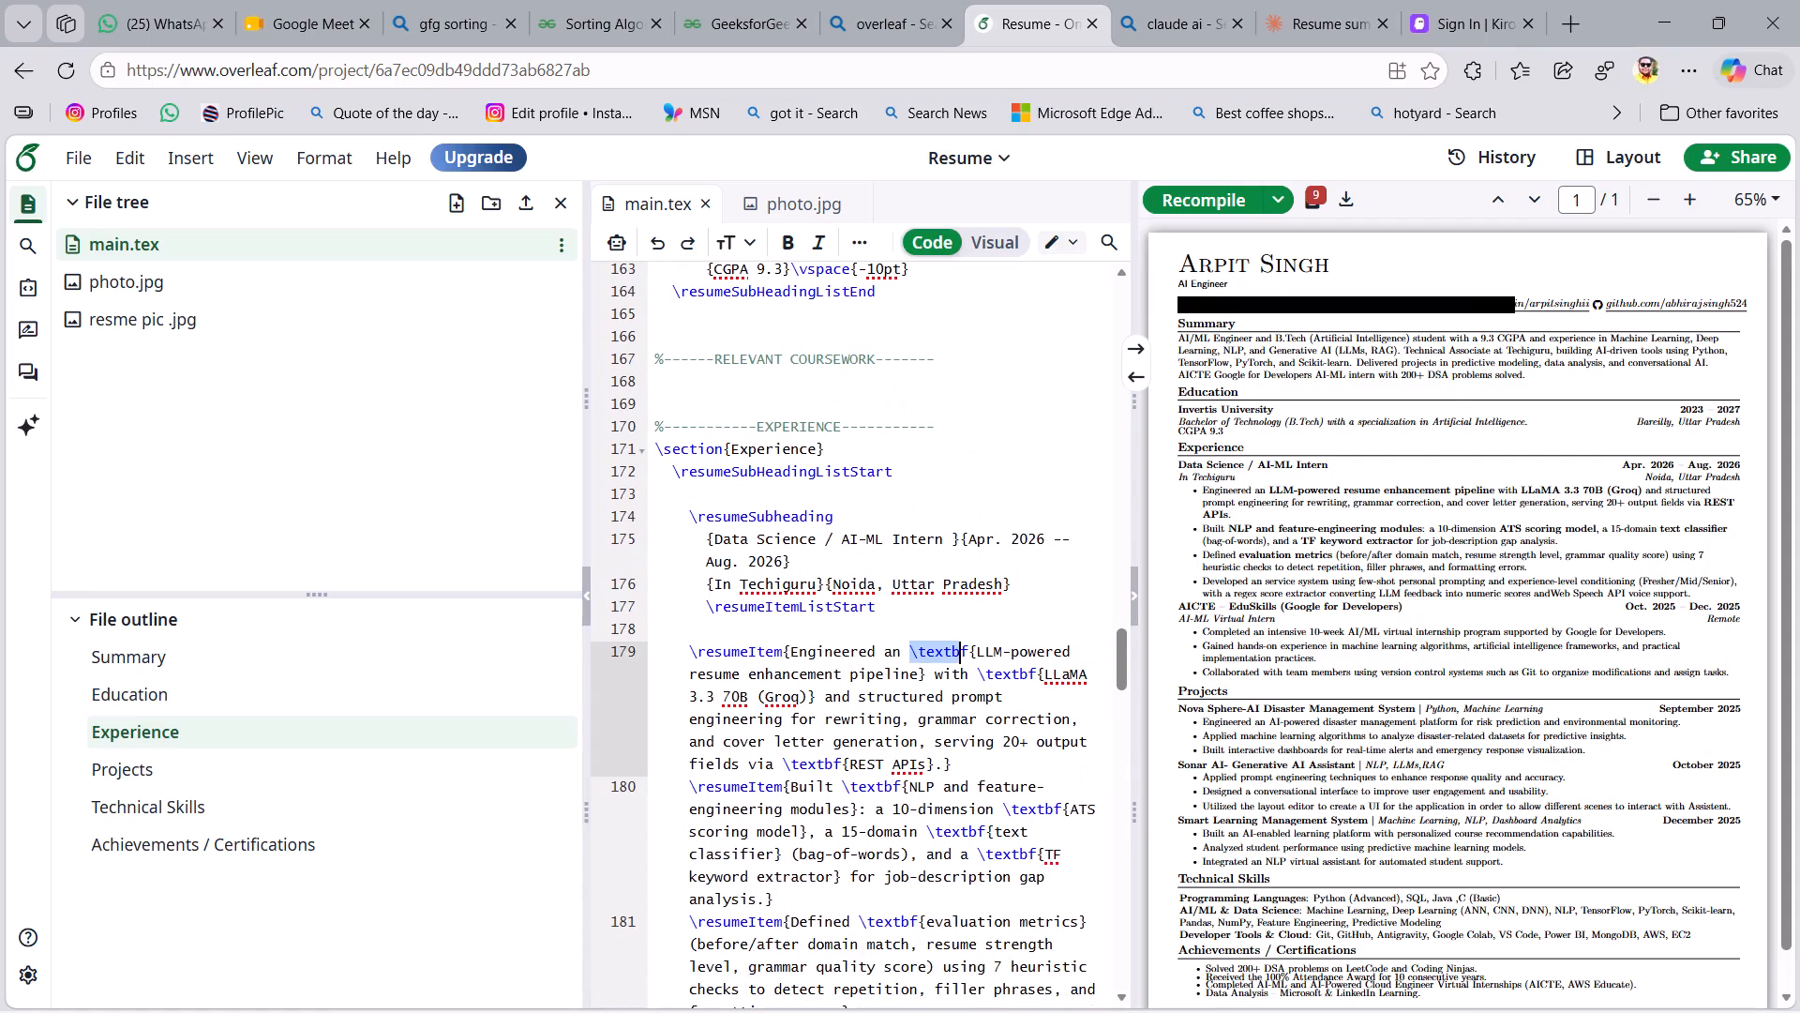
left_click_drag(964, 649, 968, 649)
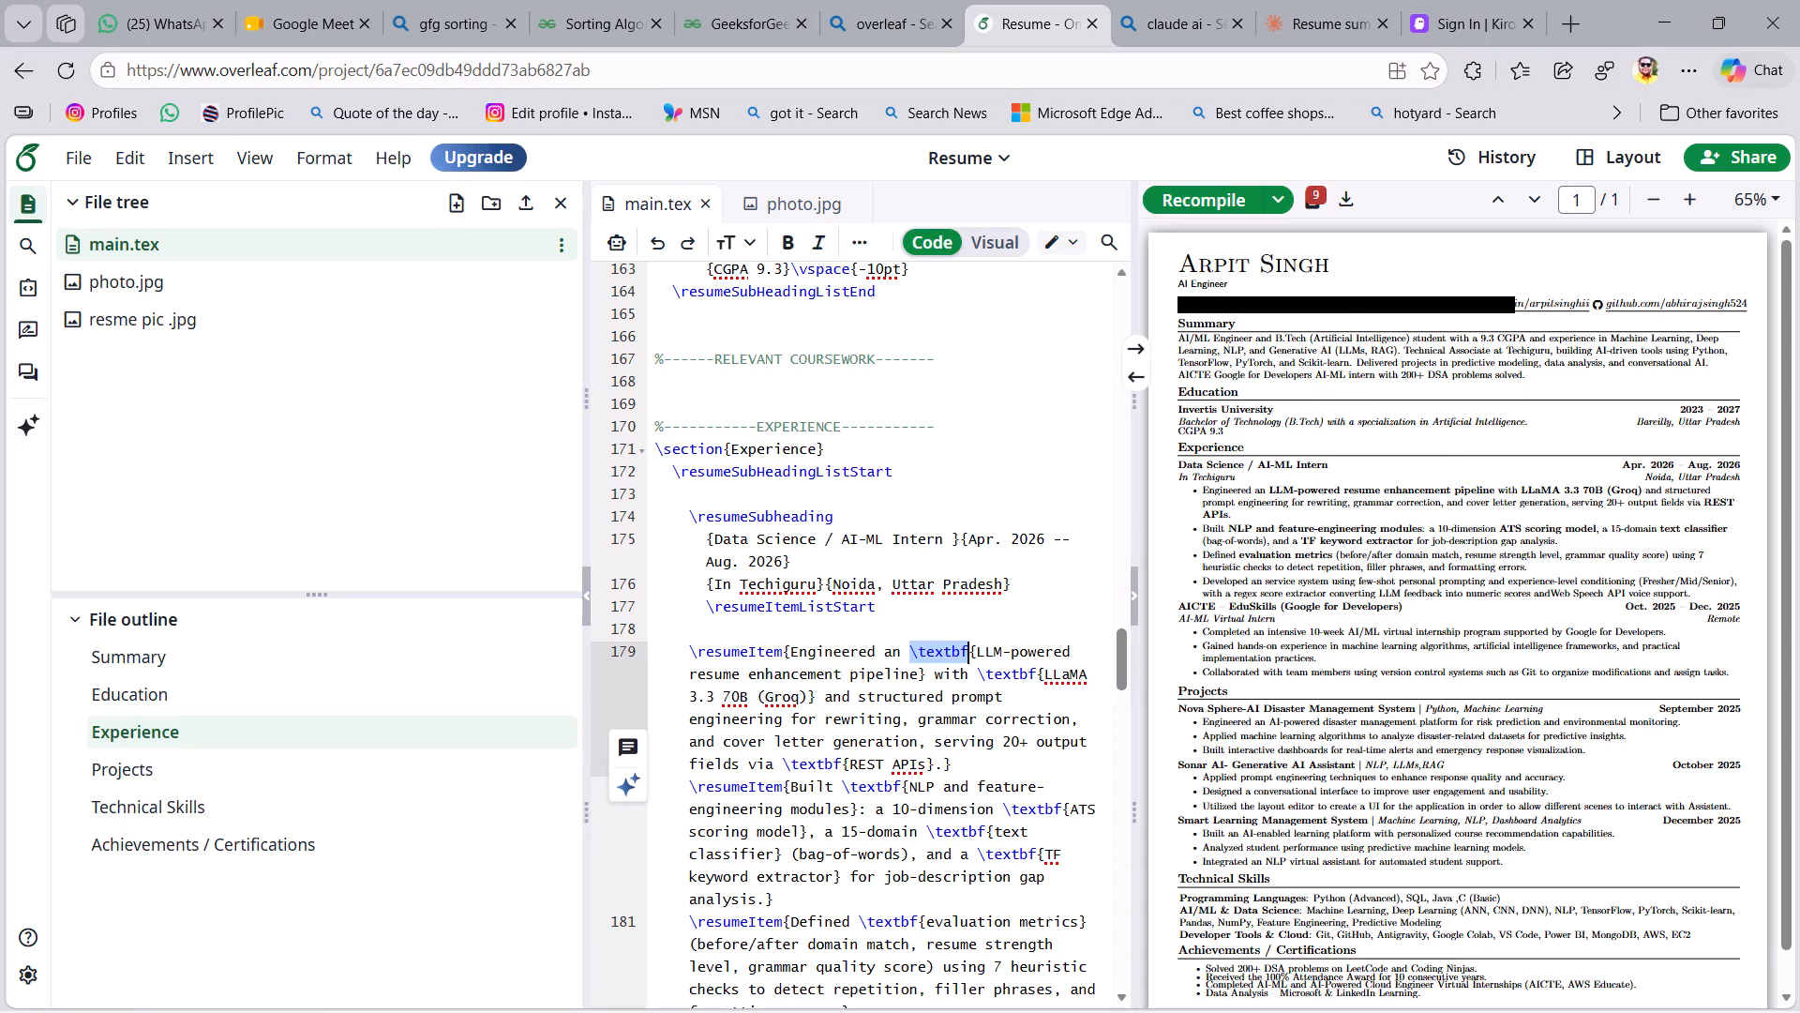
key("BackSpace")
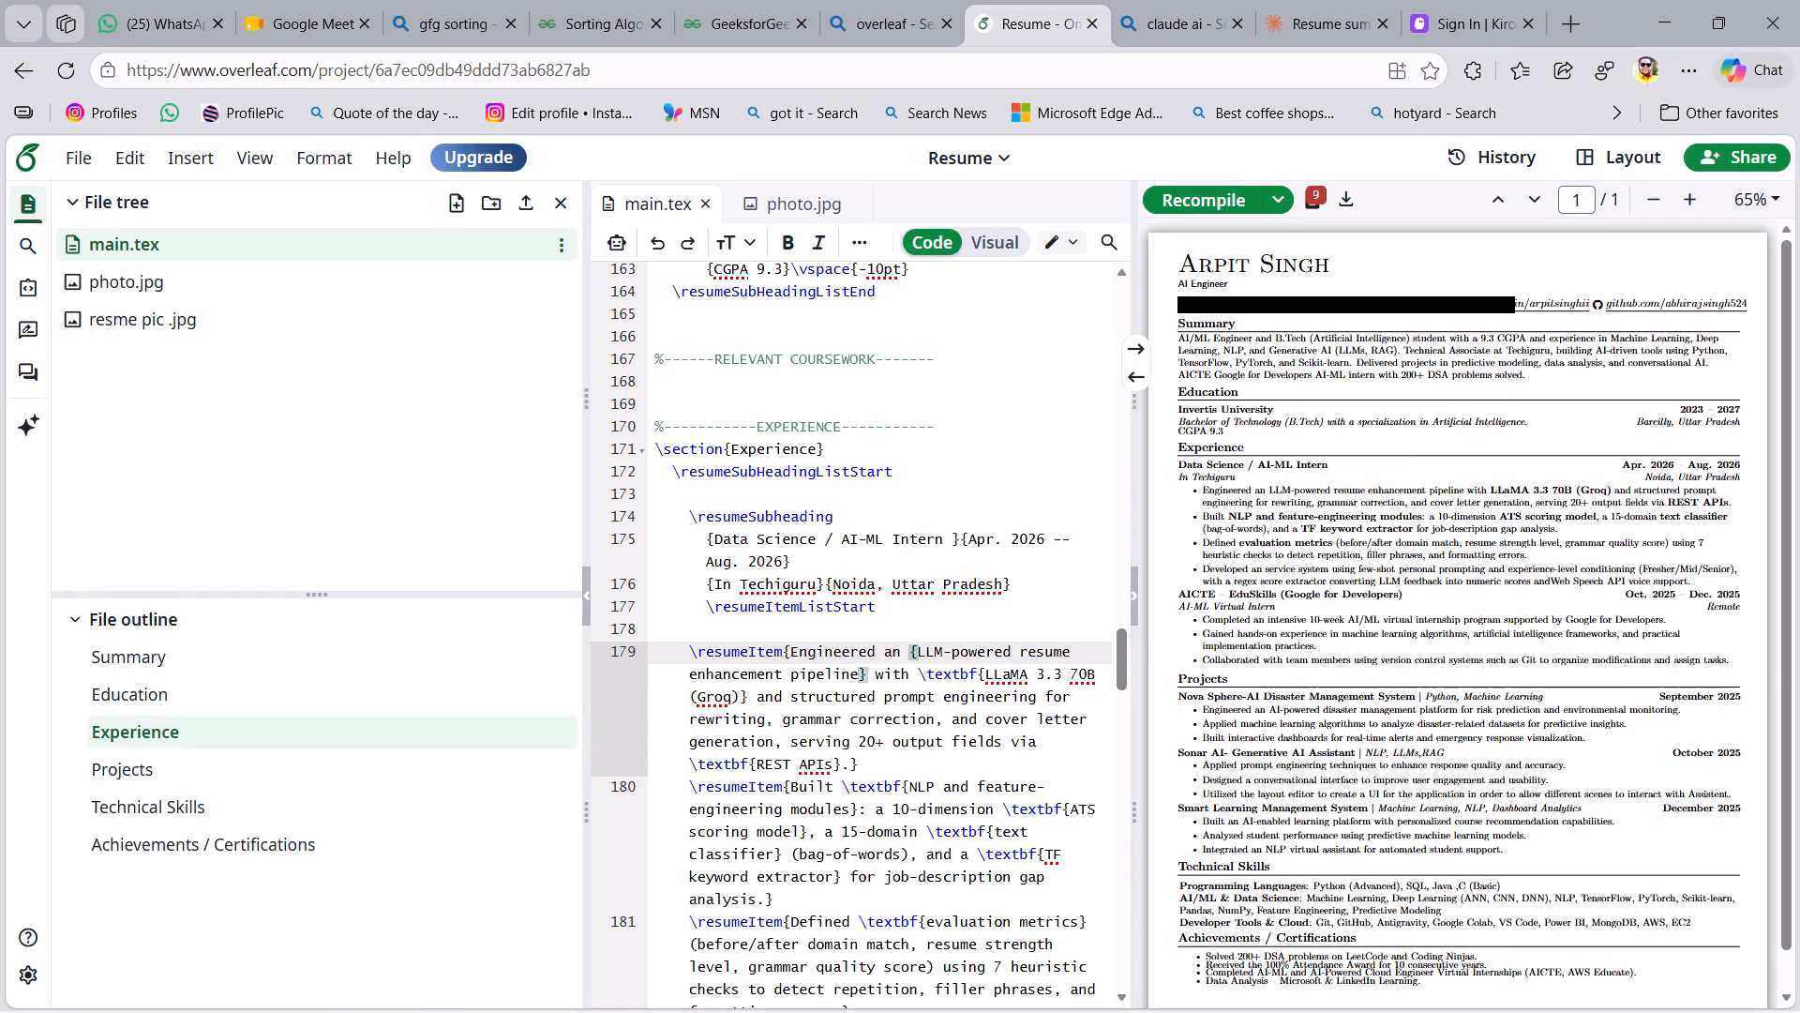
left_click_drag(976, 678, 921, 673)
key("BackSpace")
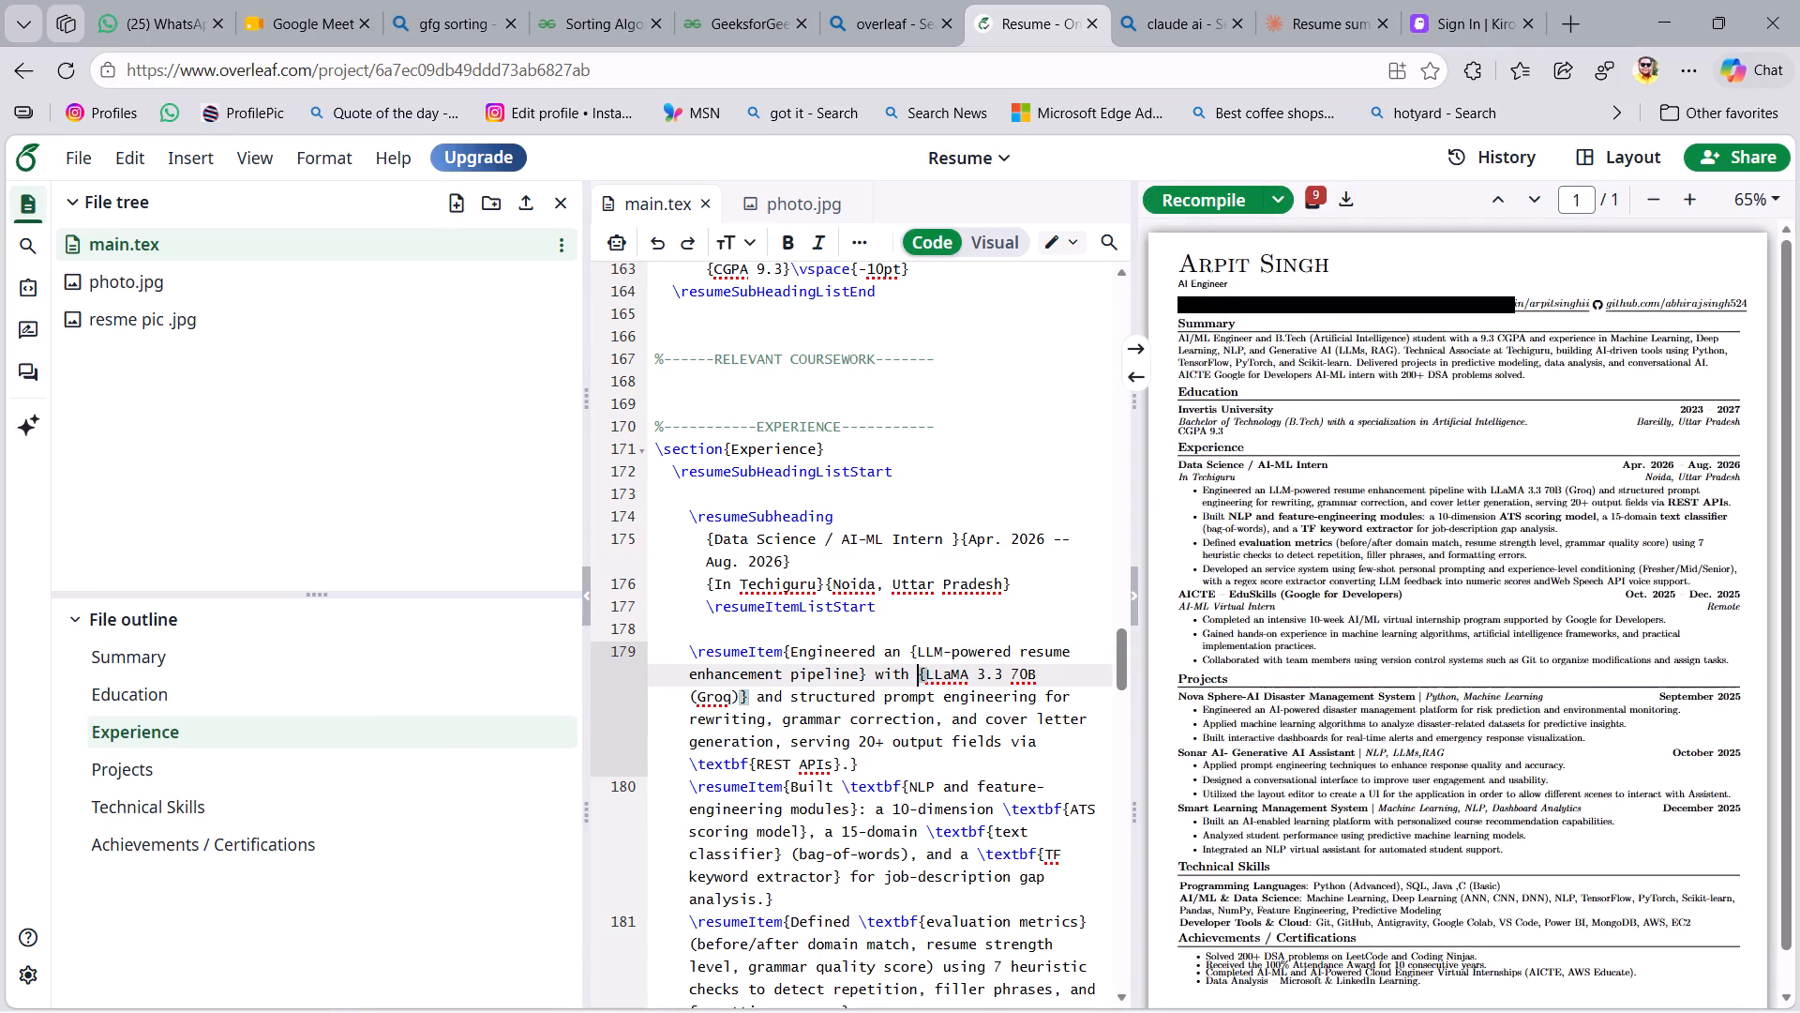
left_click_drag(747, 758, 688, 758)
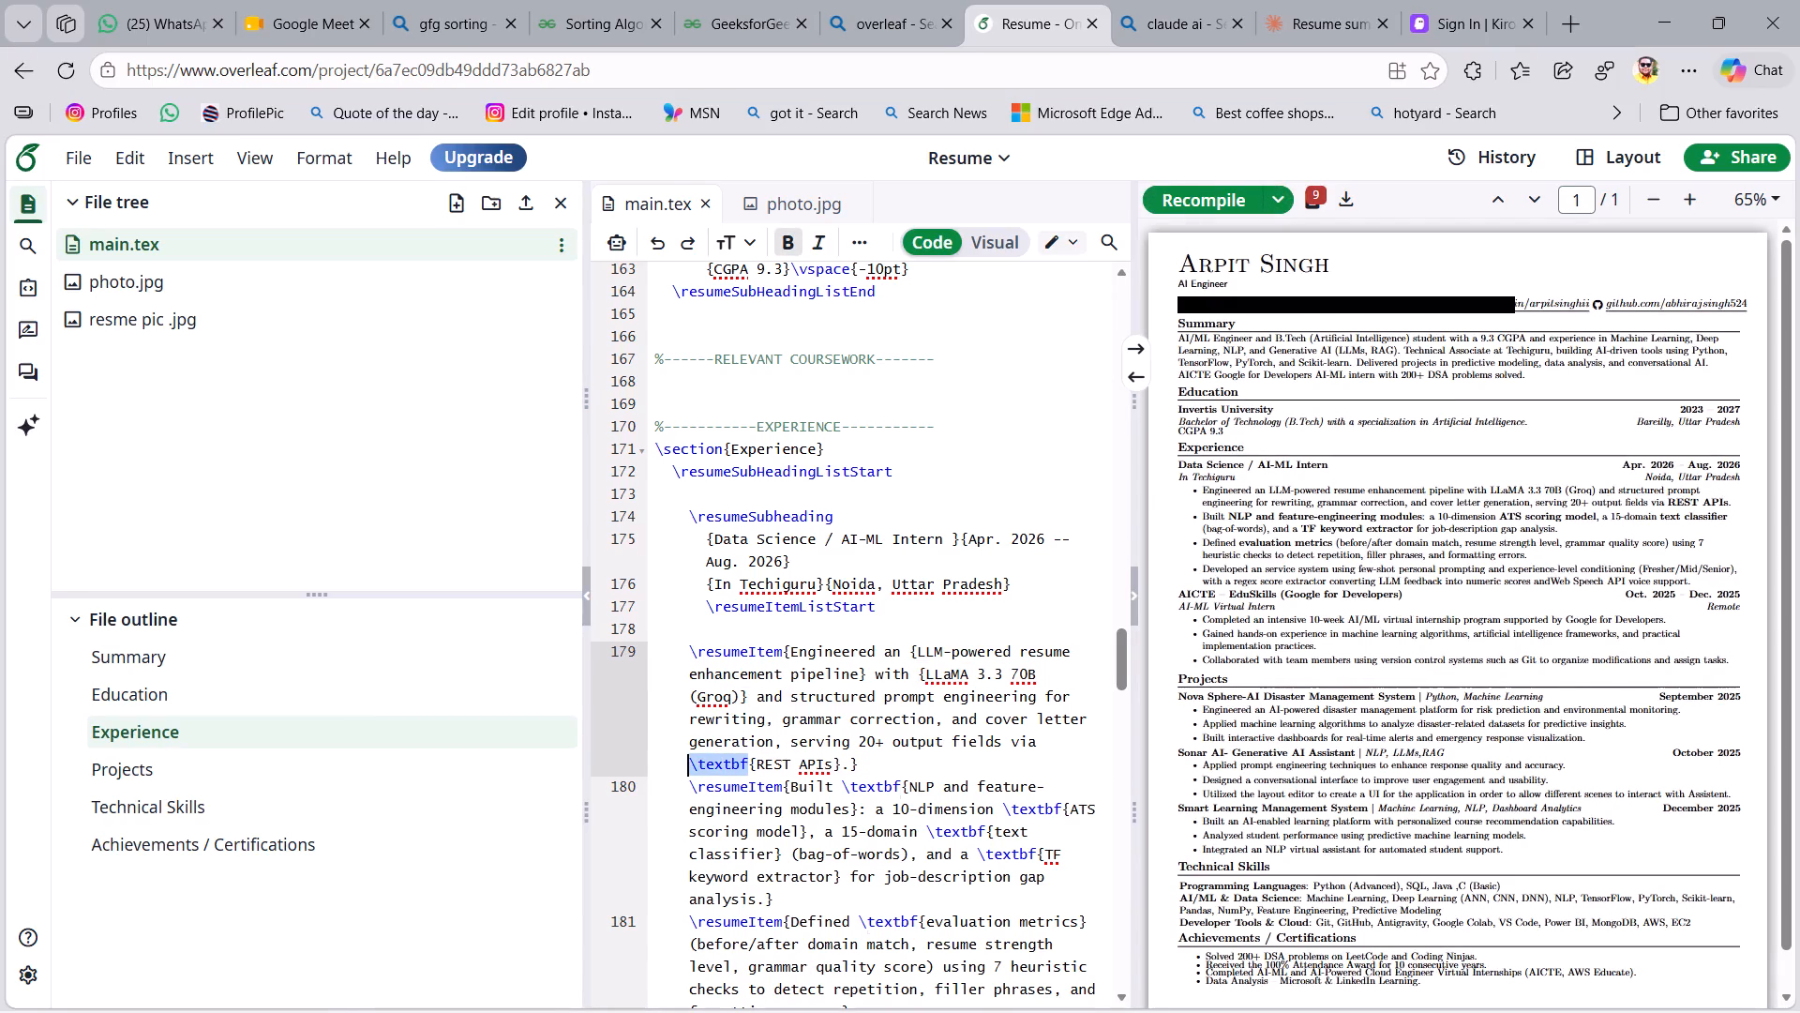
left_click_drag(688, 758, 684, 758)
key("BackSpace")
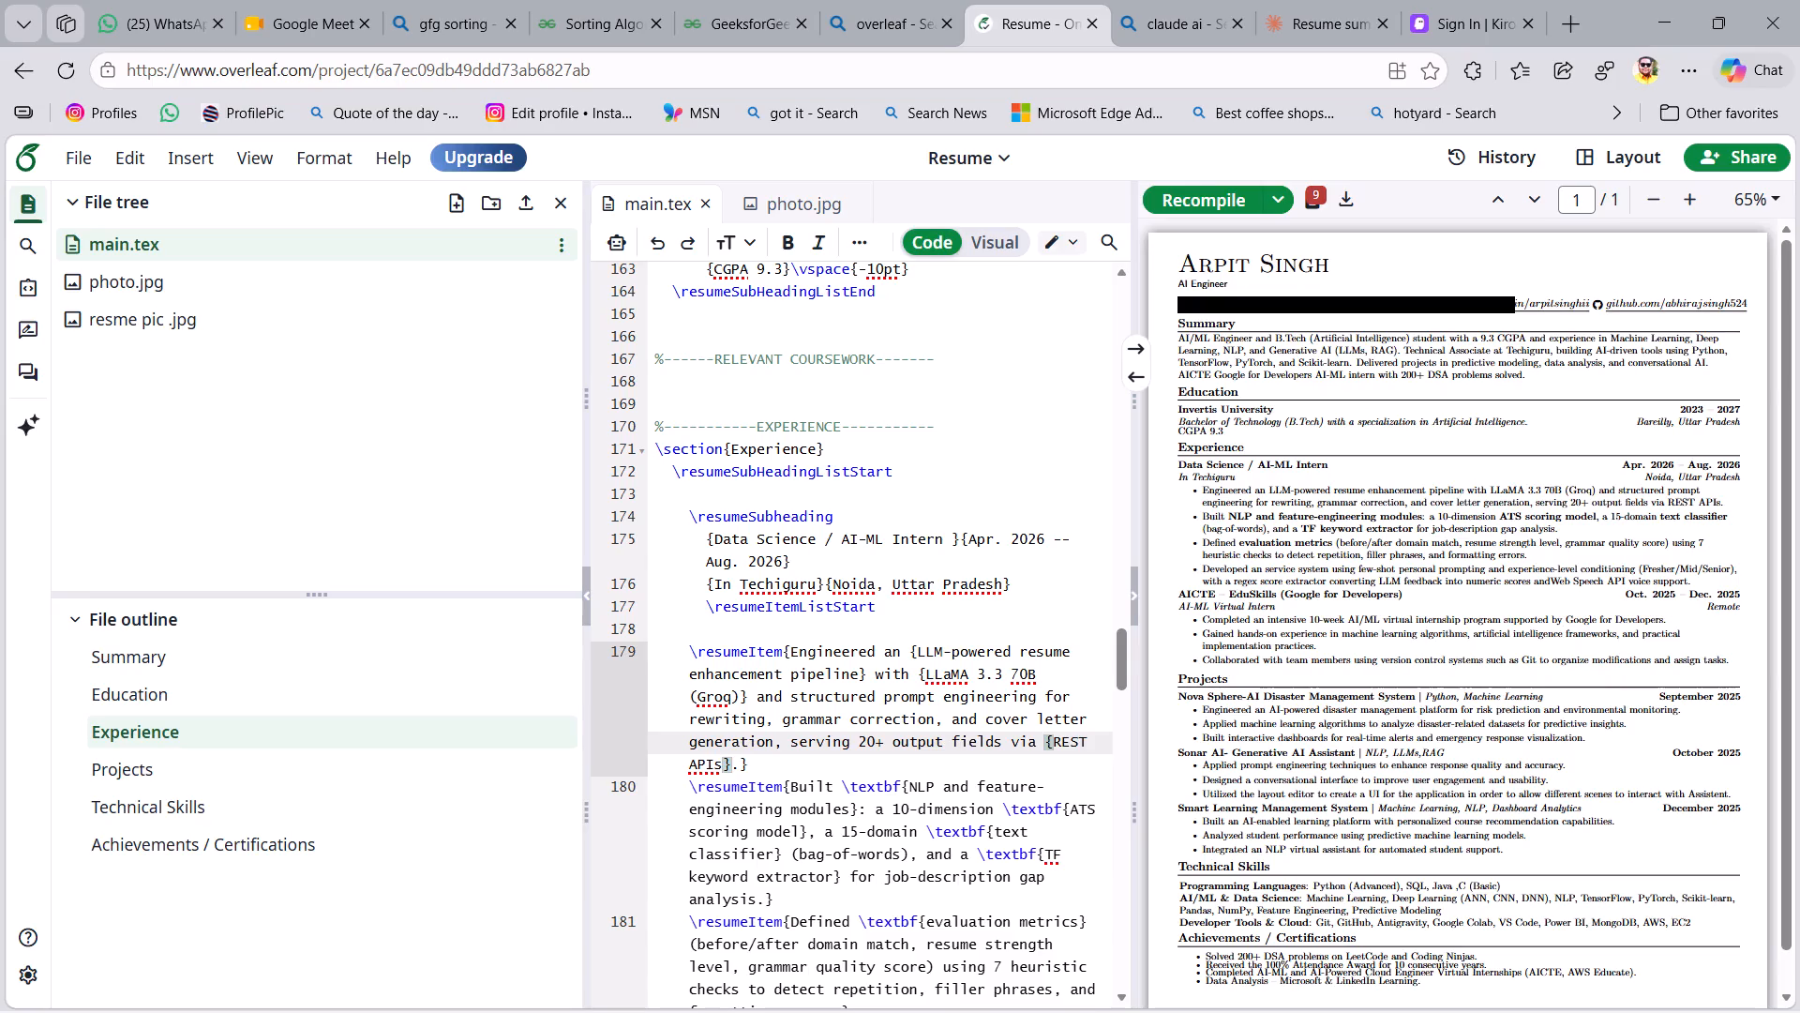
Try to delete the \textbf before "NLP and feature-engineering modules" in the "Built" bullet.
left_click(841, 779)
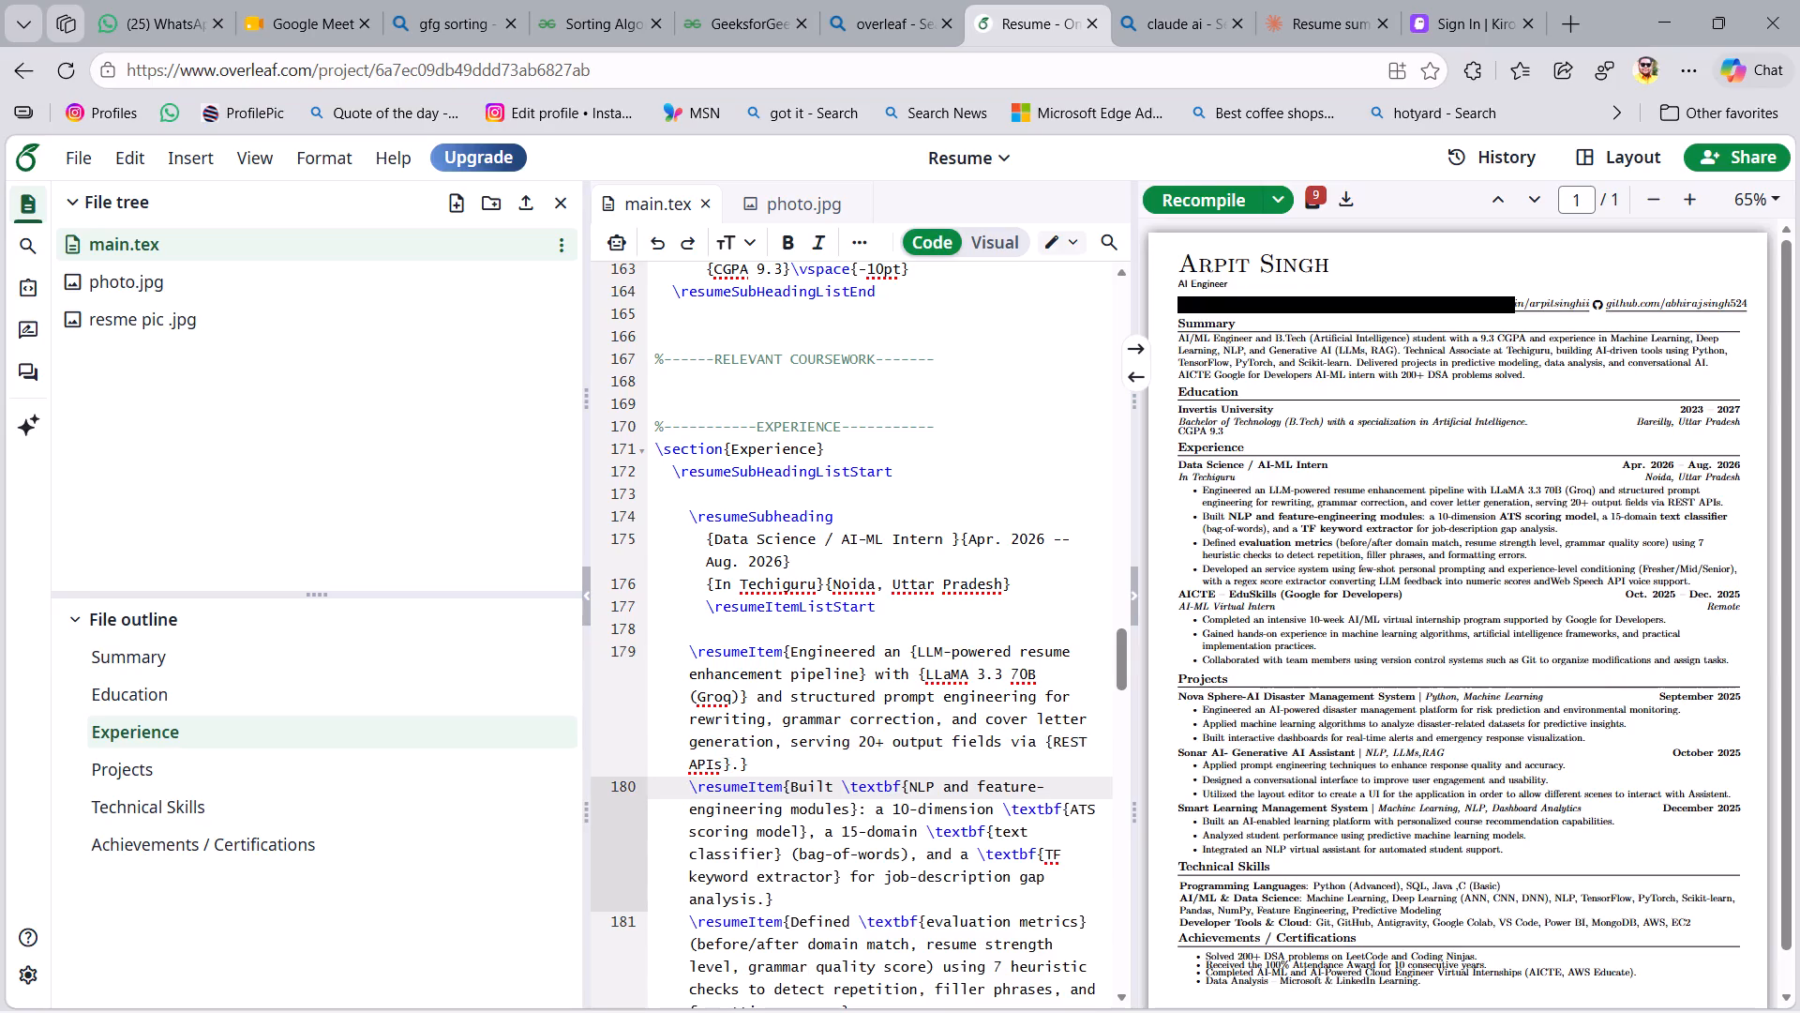
double_click(843, 779)
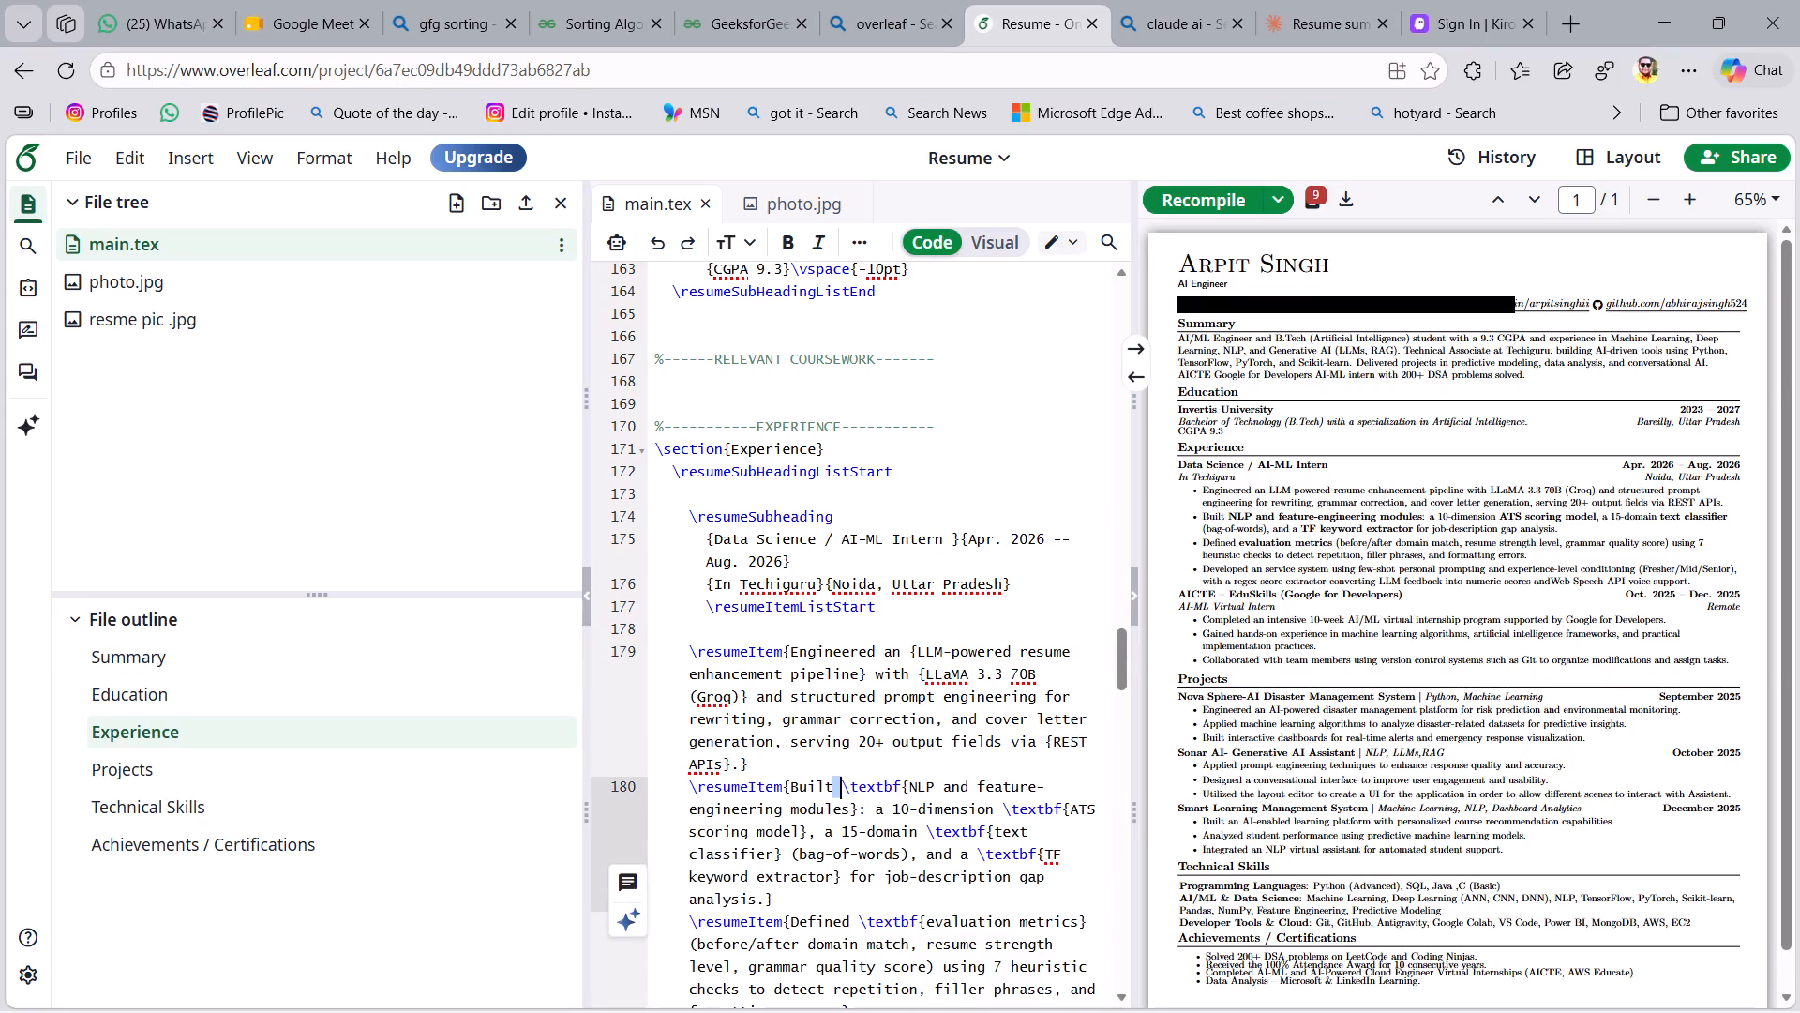
double_click(901, 782)
left_click(901, 782)
left_click_drag(901, 782, 856, 778)
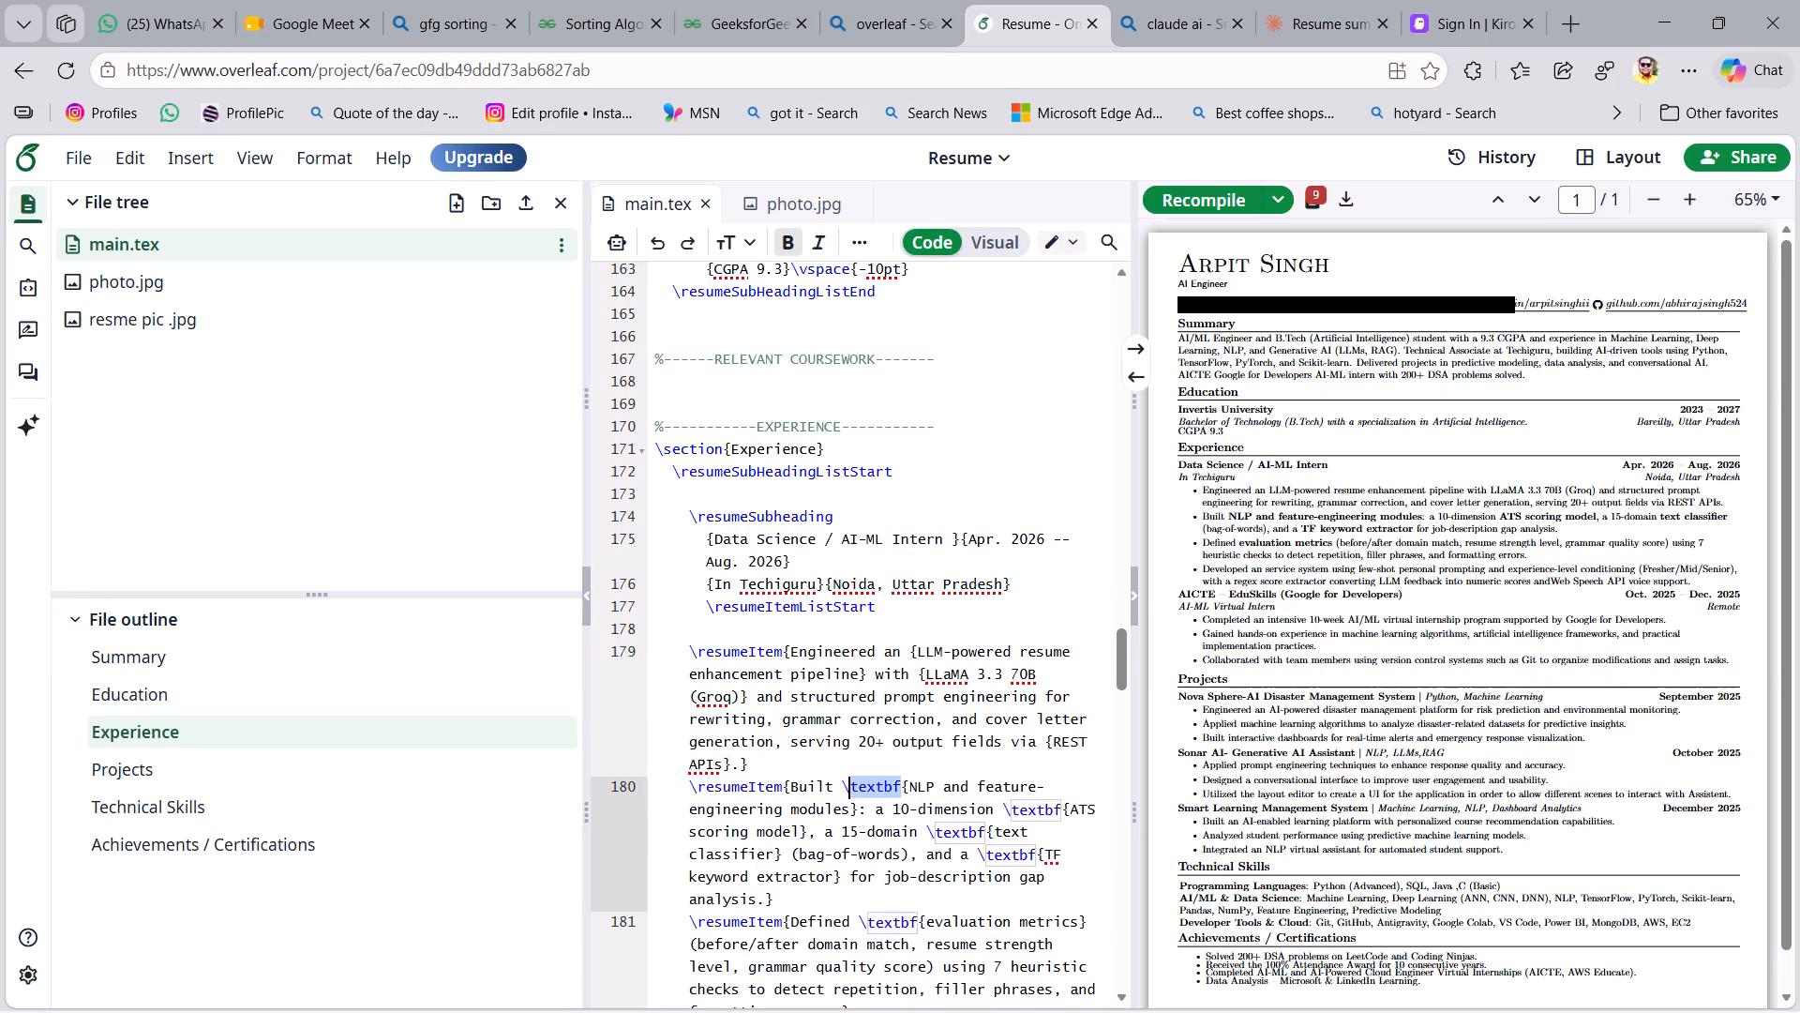
left_click_drag(856, 778, 845, 785)
key("BackSpace")
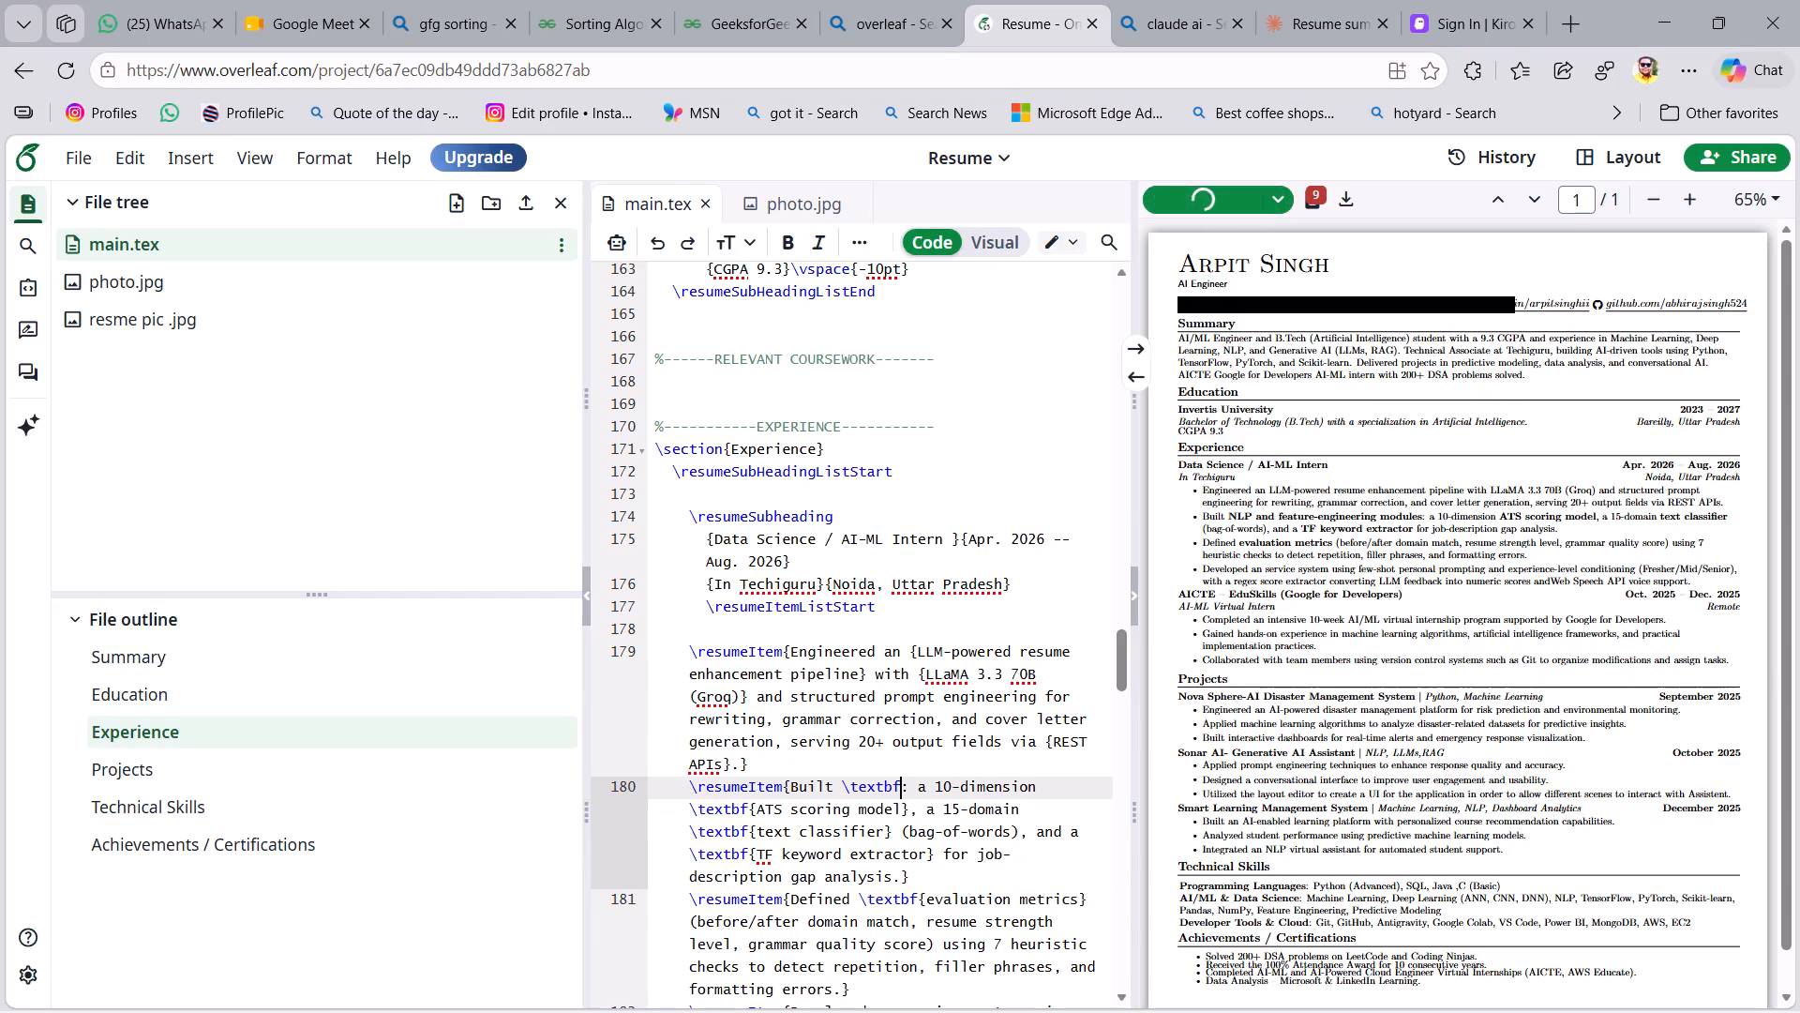
In the "Built" bullet, delete \textbf before "text classifier", "ATS scoring model" and "TF keyword extractor", keeping the braces.
left_click_drag(746, 832, 693, 836)
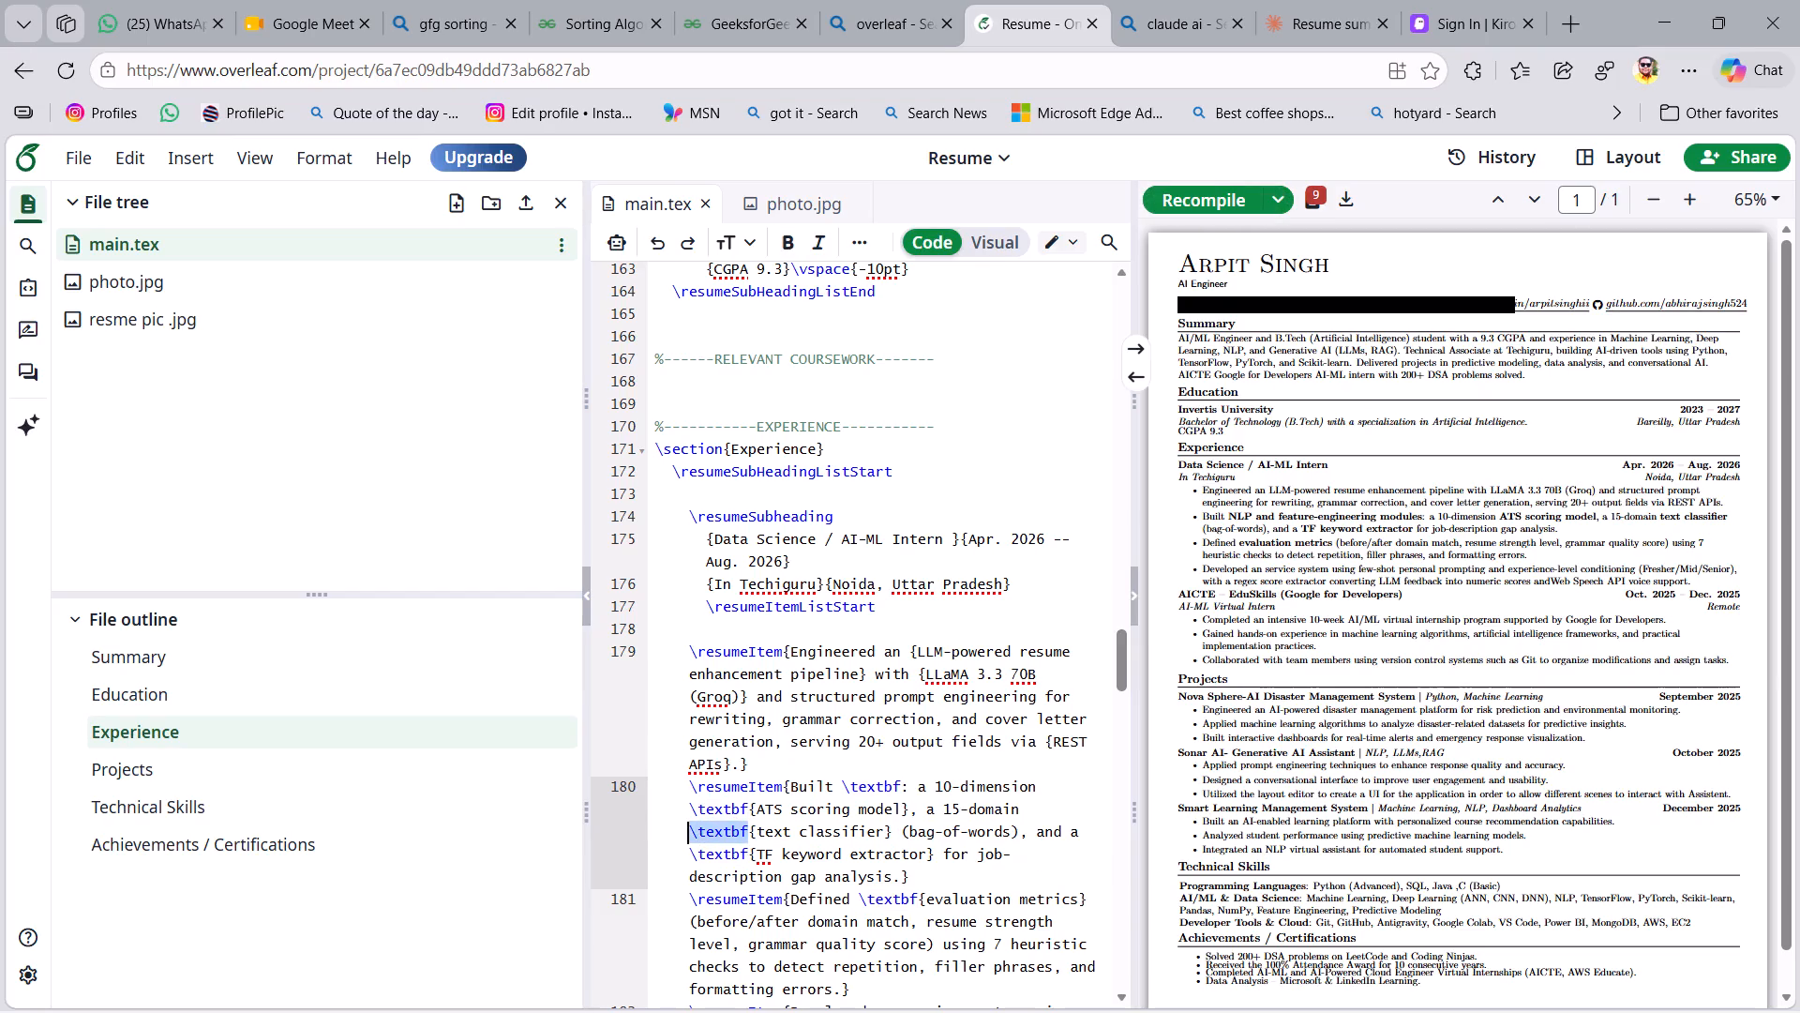
left_click_drag(693, 836, 691, 836)
key("BackSpace")
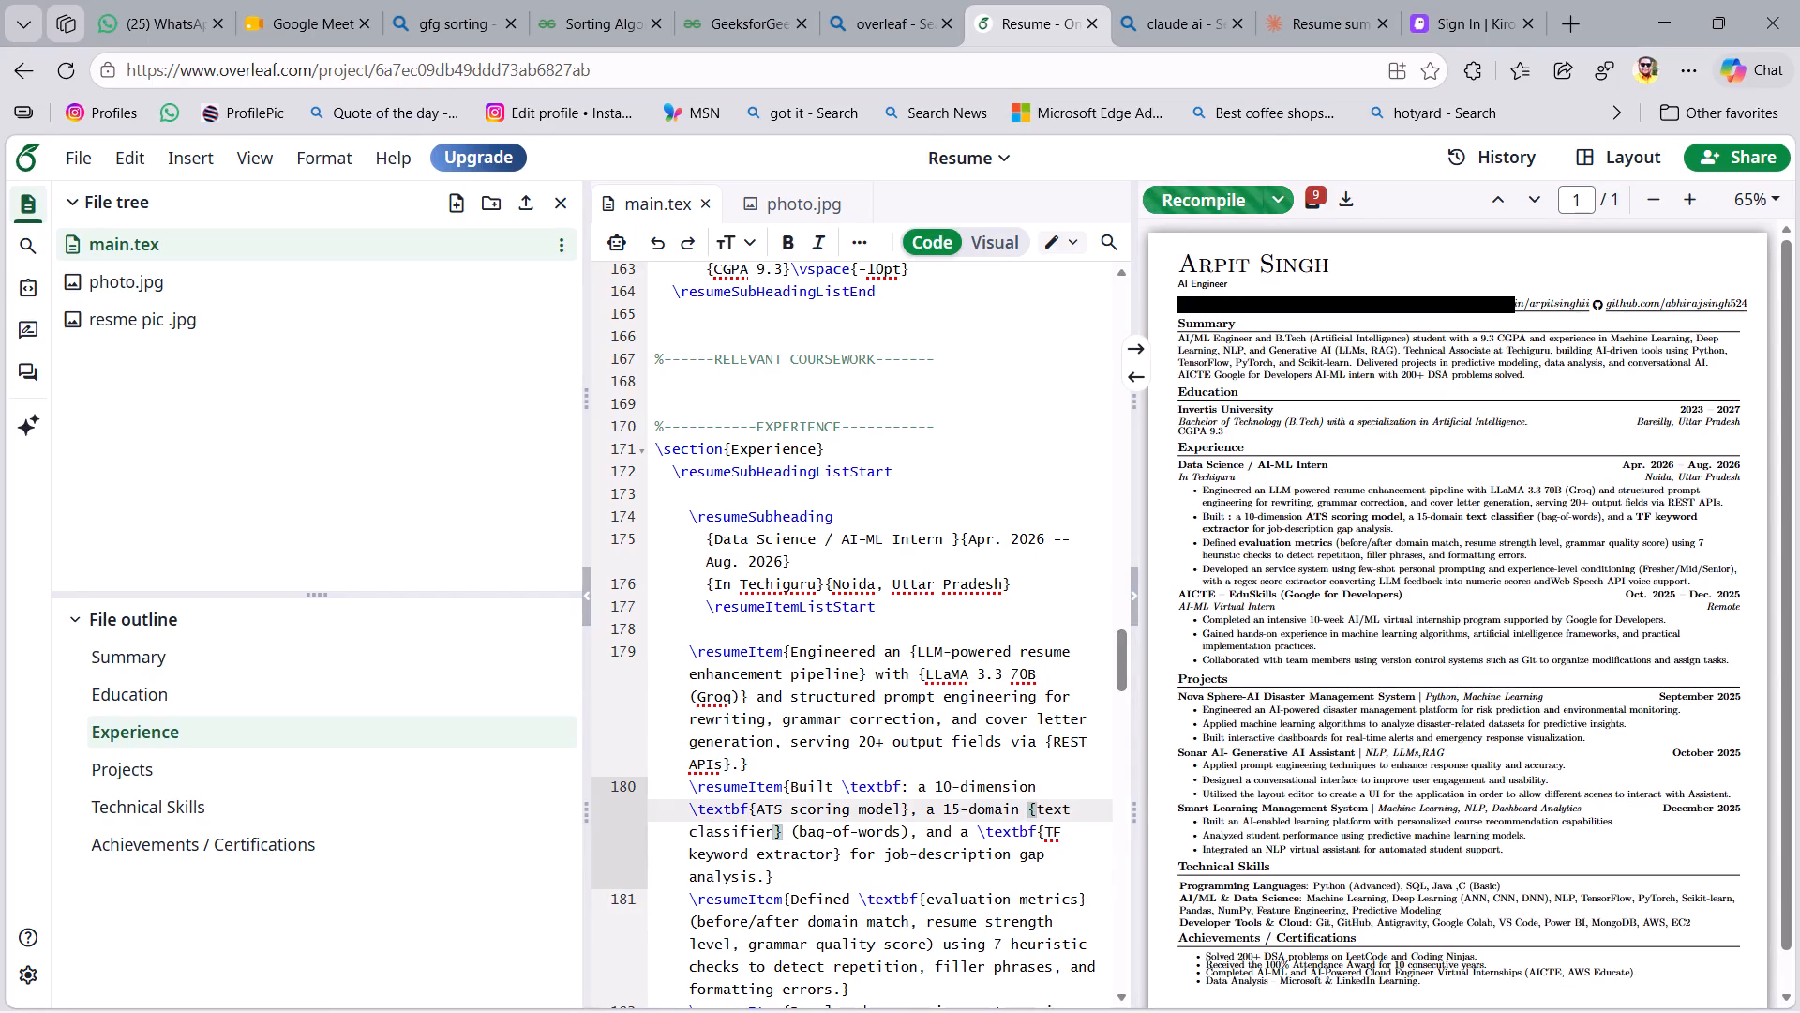
left_click_drag(747, 812, 693, 816)
key("BackSpace")
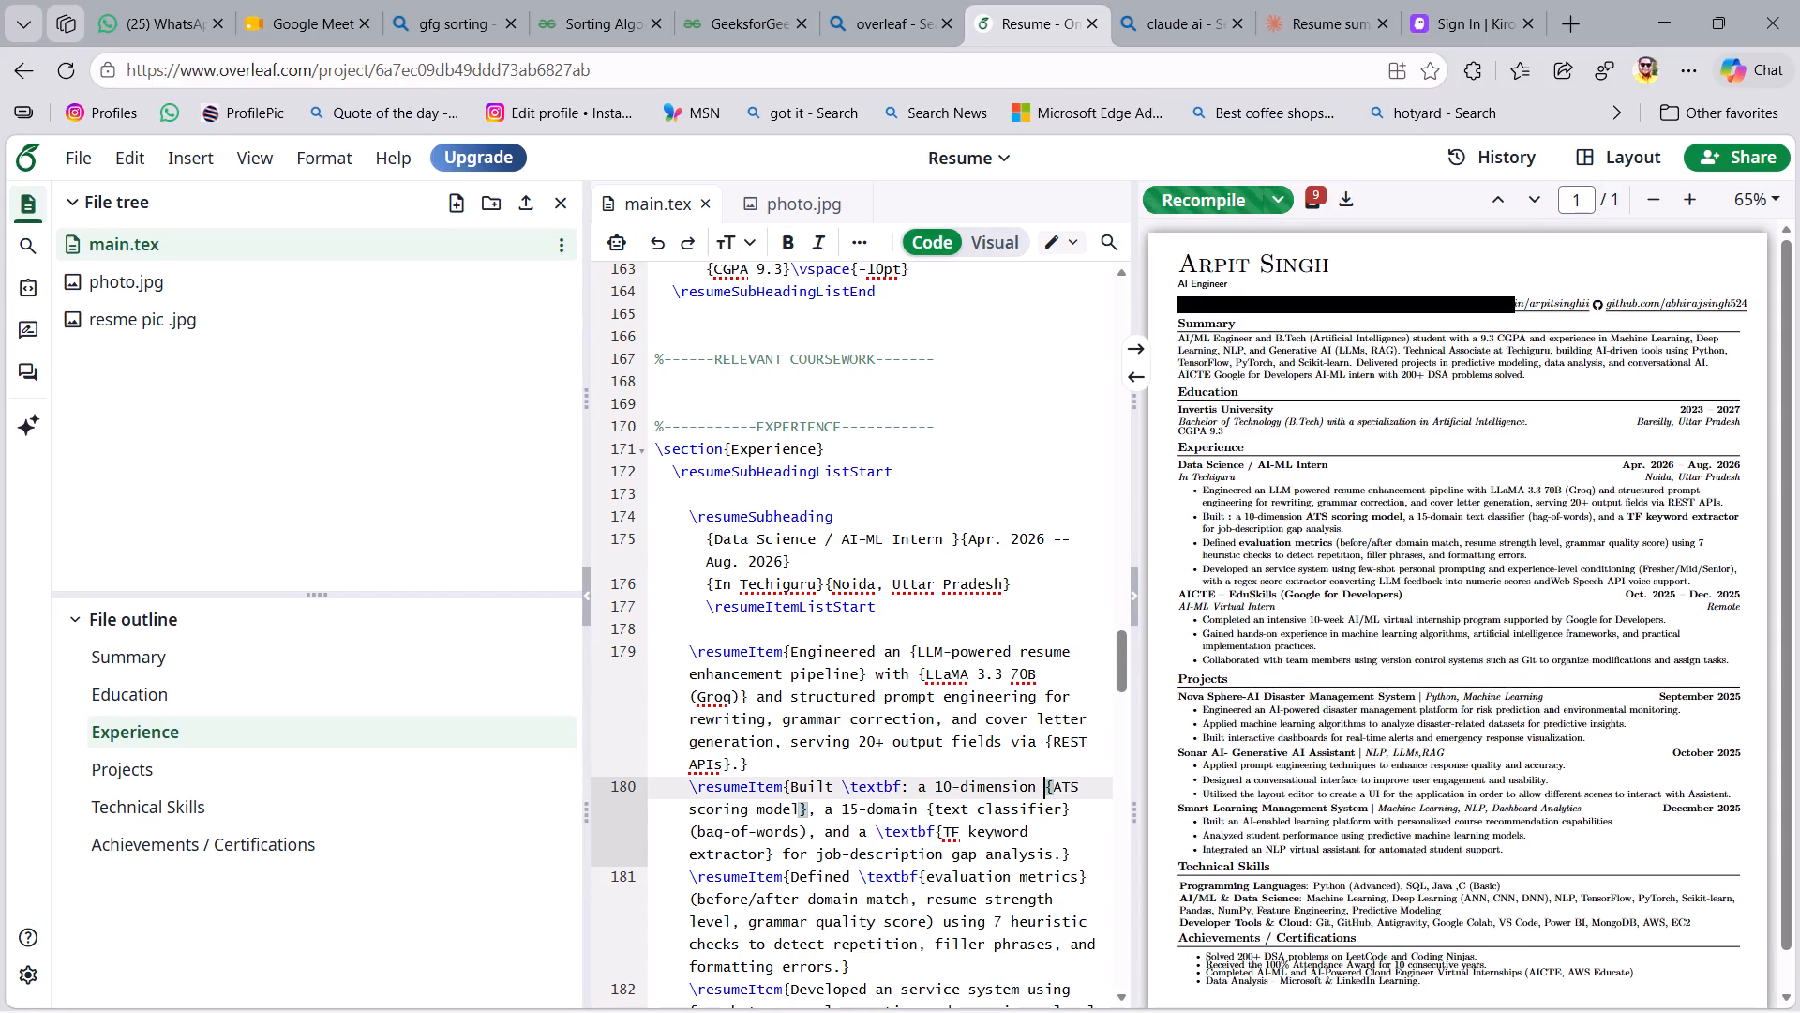
left_click_drag(930, 827, 909, 827)
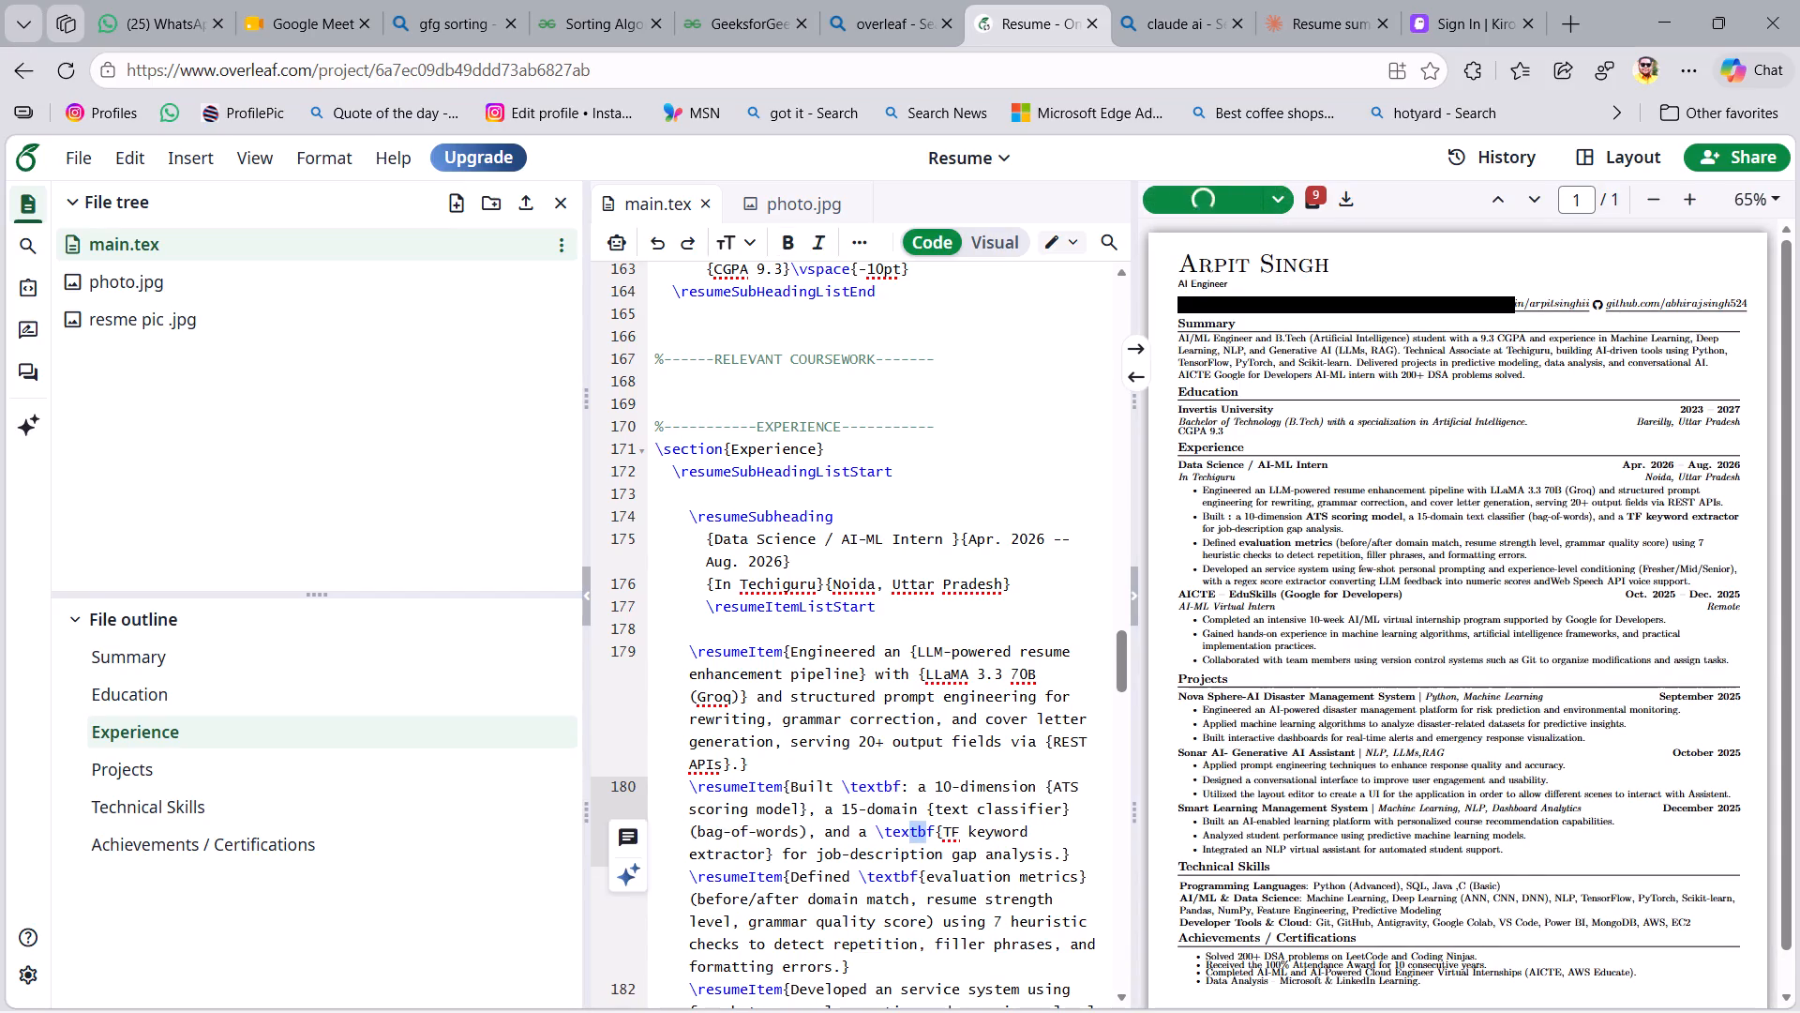
left_click(938, 829)
key("BackSpace")
key("BackSpace")
key("BackSpace")
key("BackSpace")
key("BackSpace")
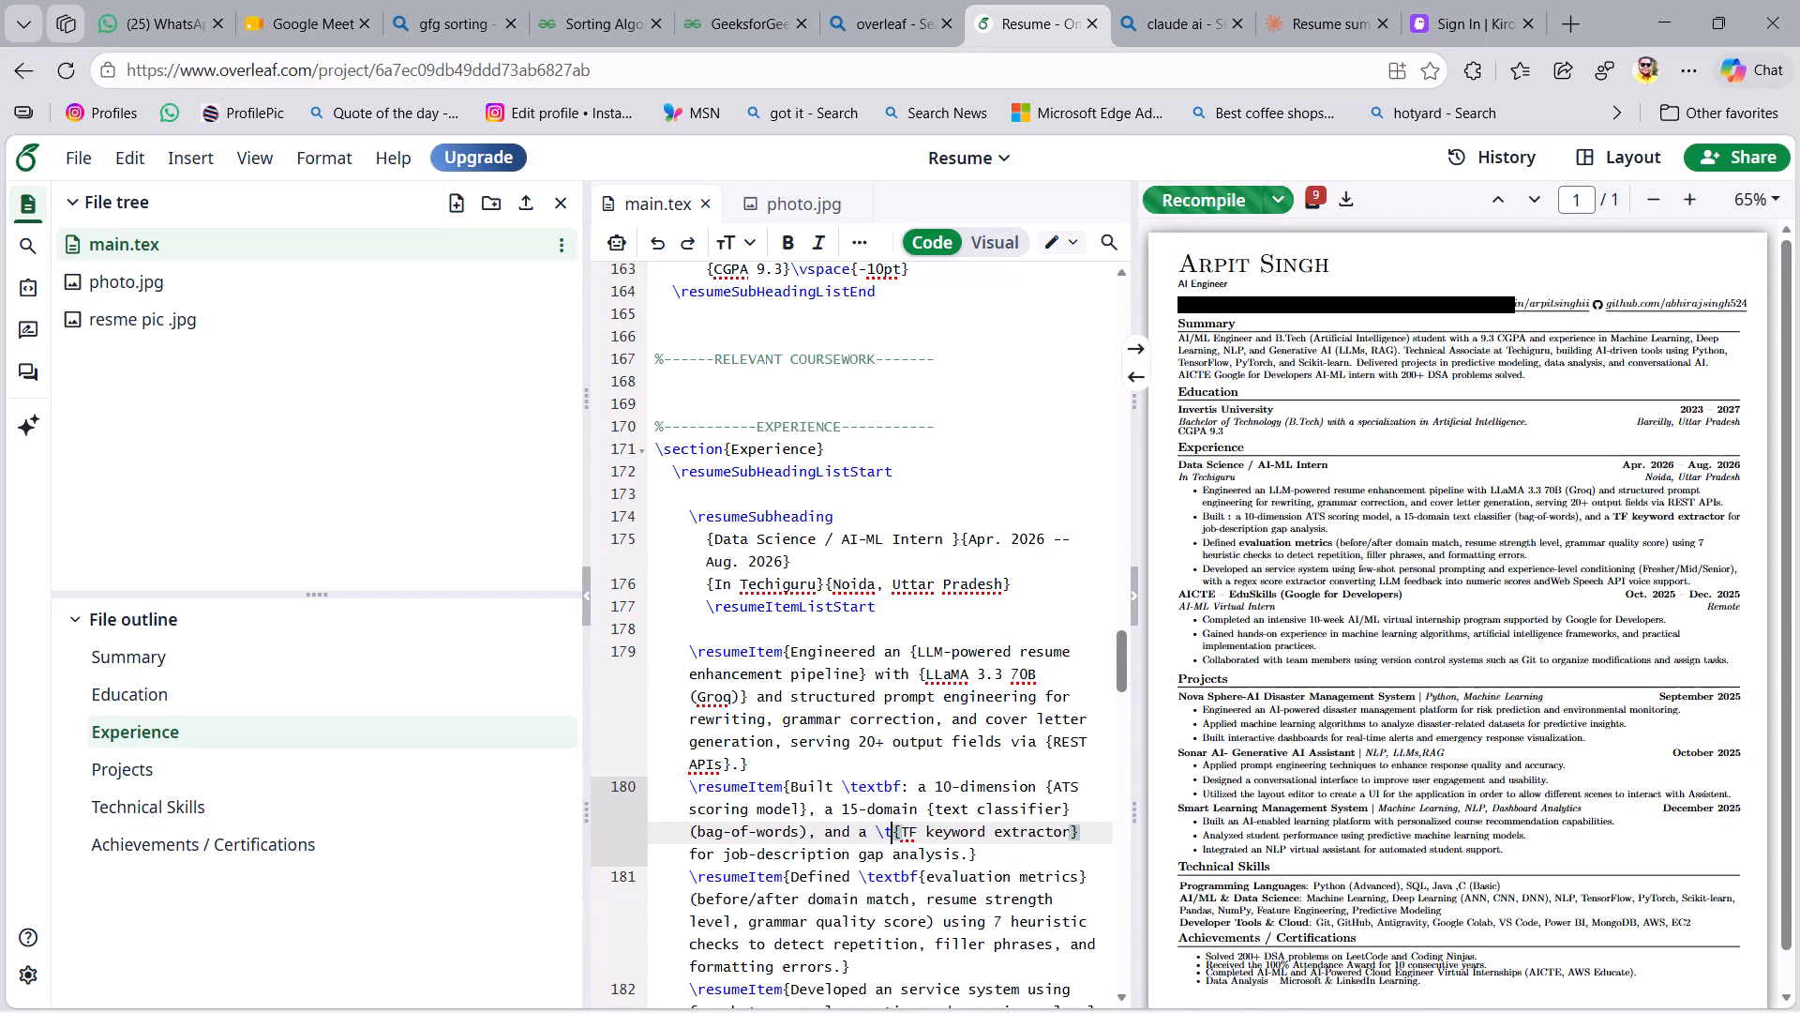
key("BackSpace")
key("BackSpace")
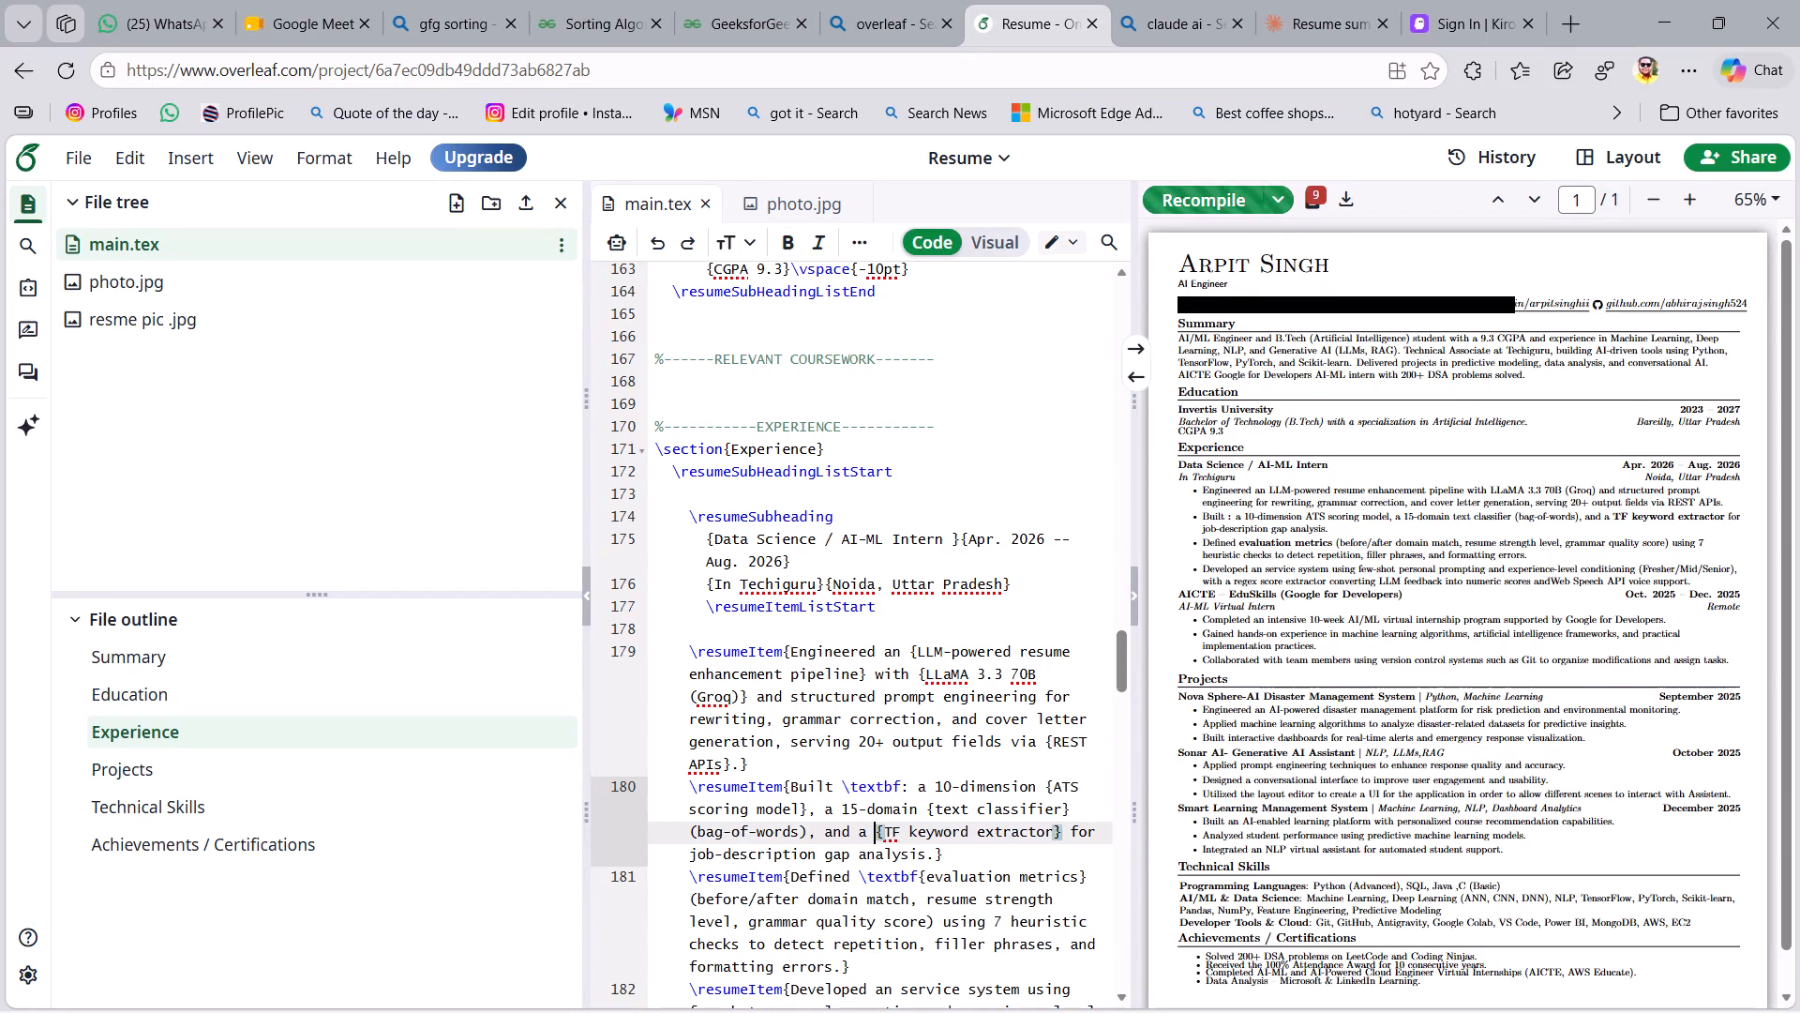
In the "Defined" bullet, delete the \textbf before "evaluation metrics", keeping the braces.
left_click_drag(917, 875, 861, 873)
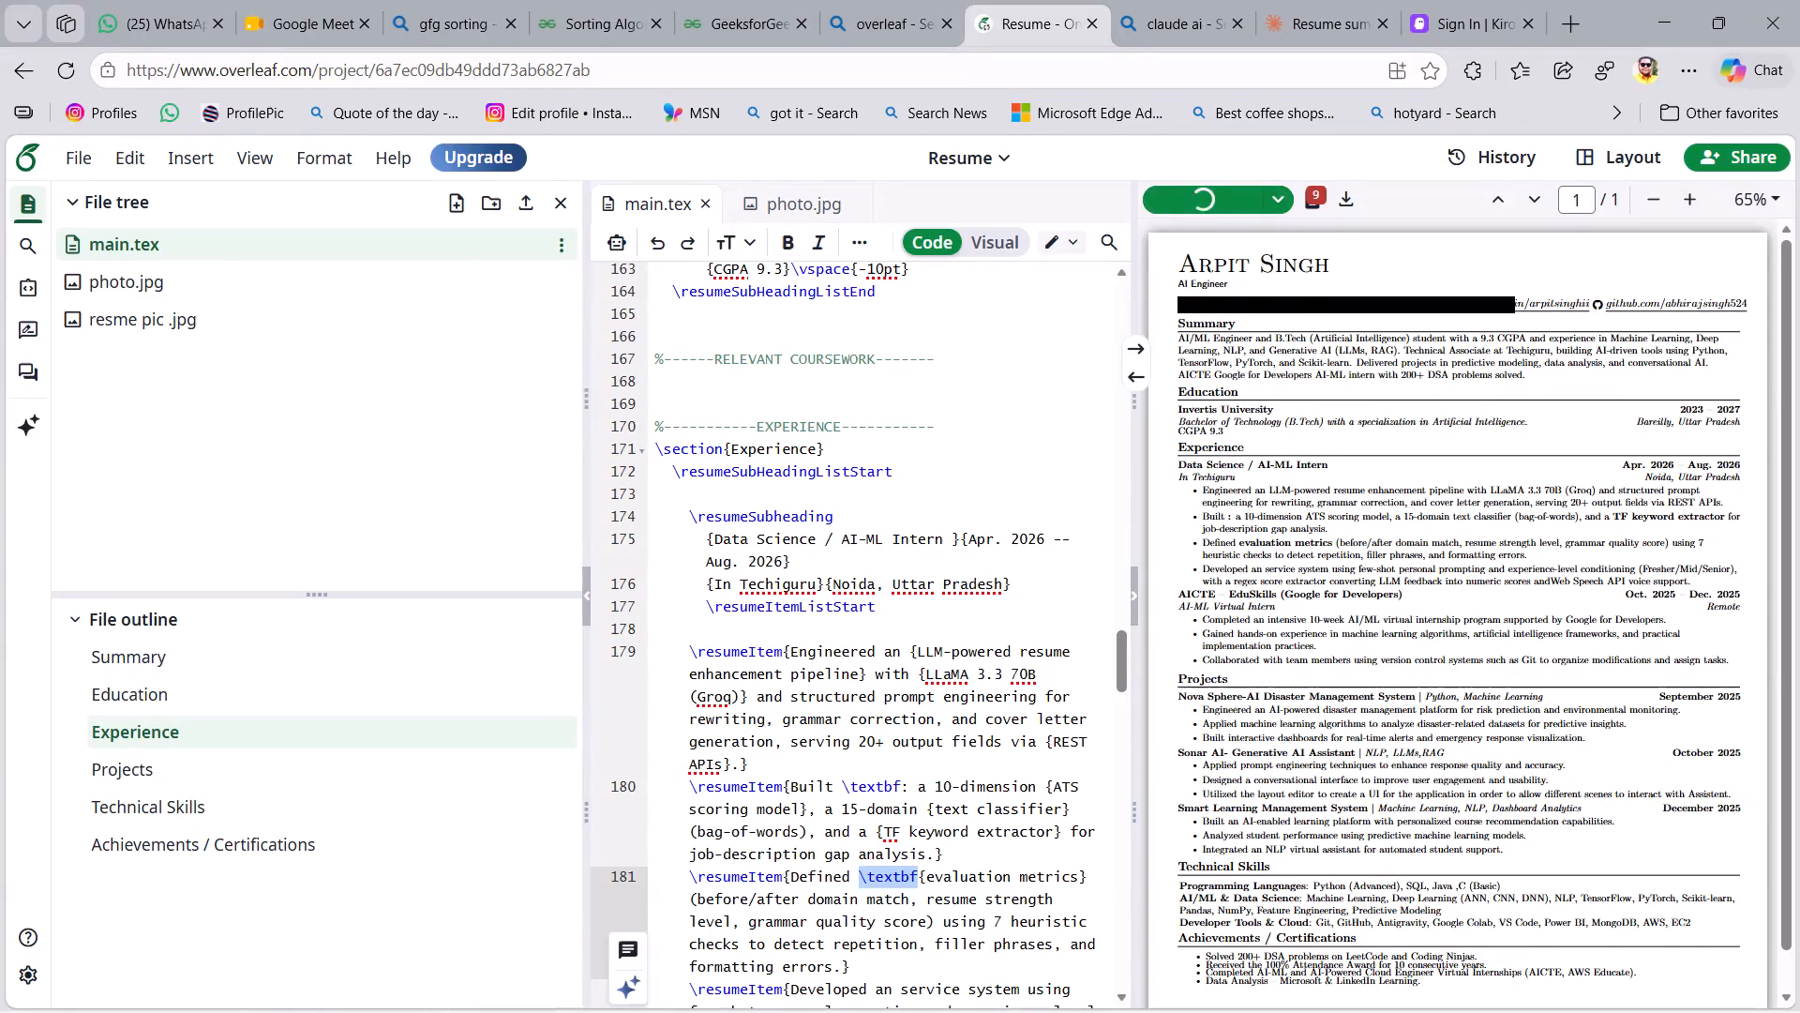
key("BackSpace")
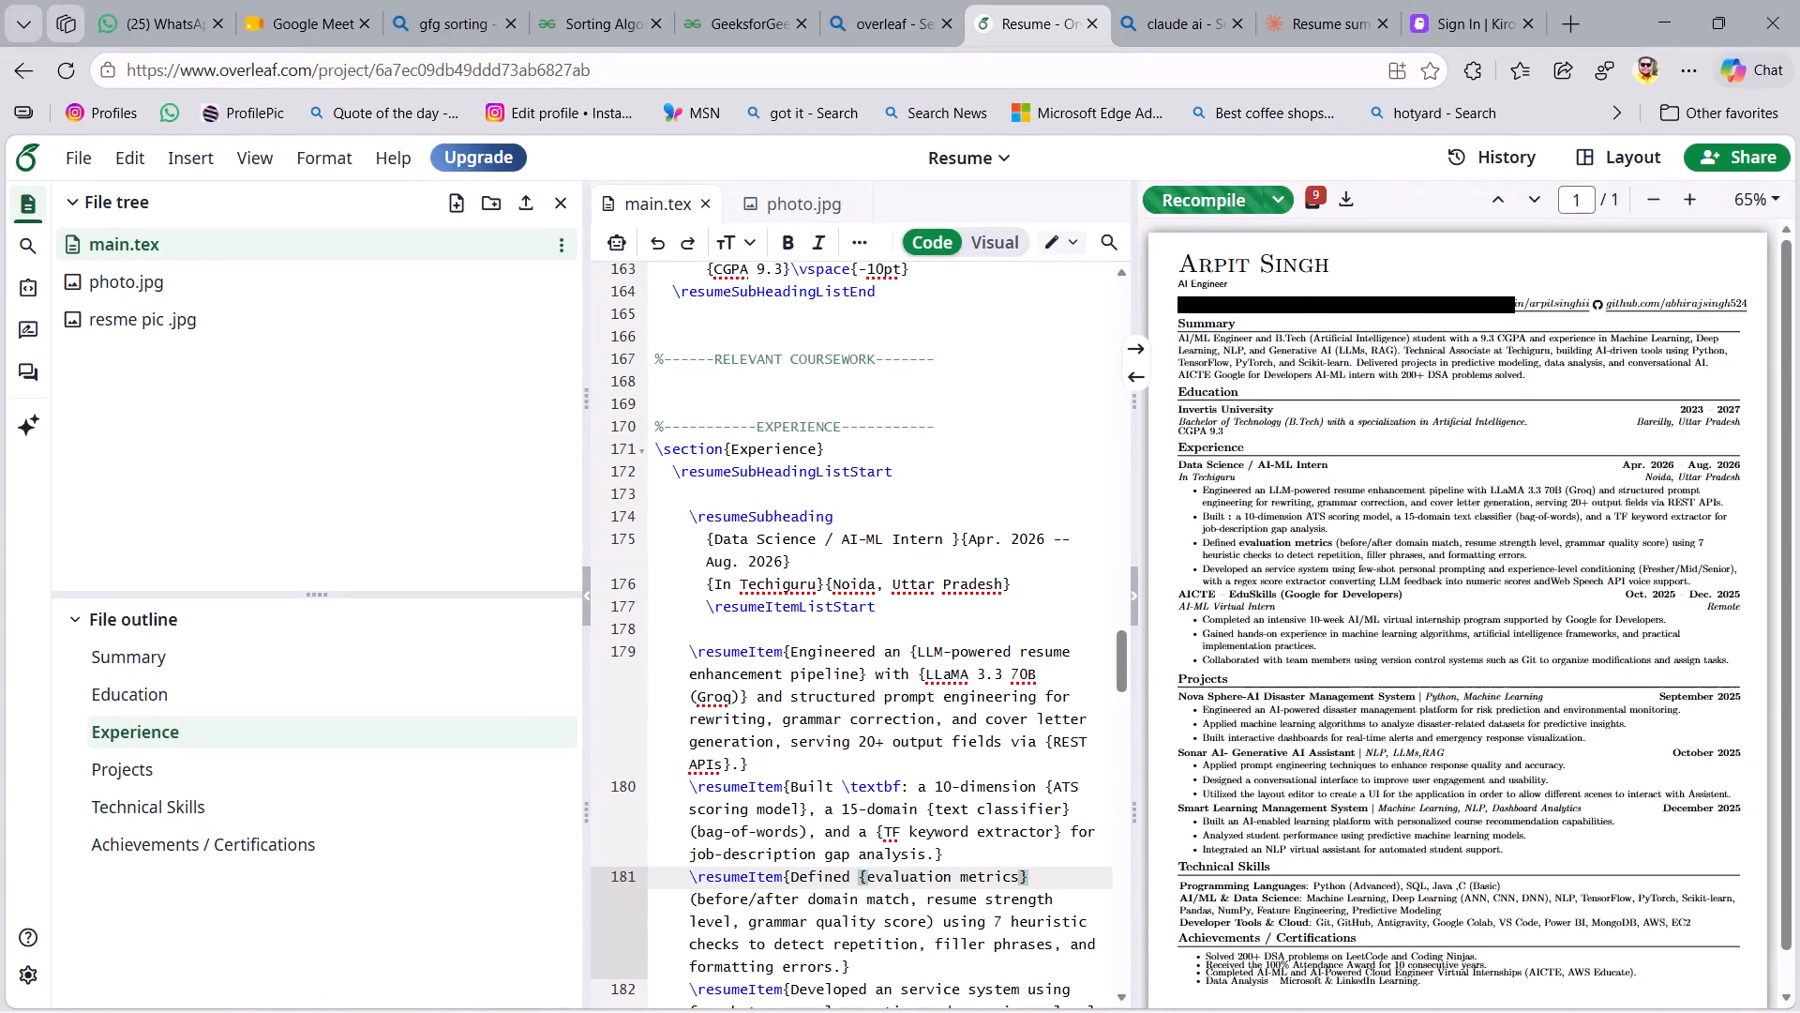
scroll(962, 844, "down", 2)
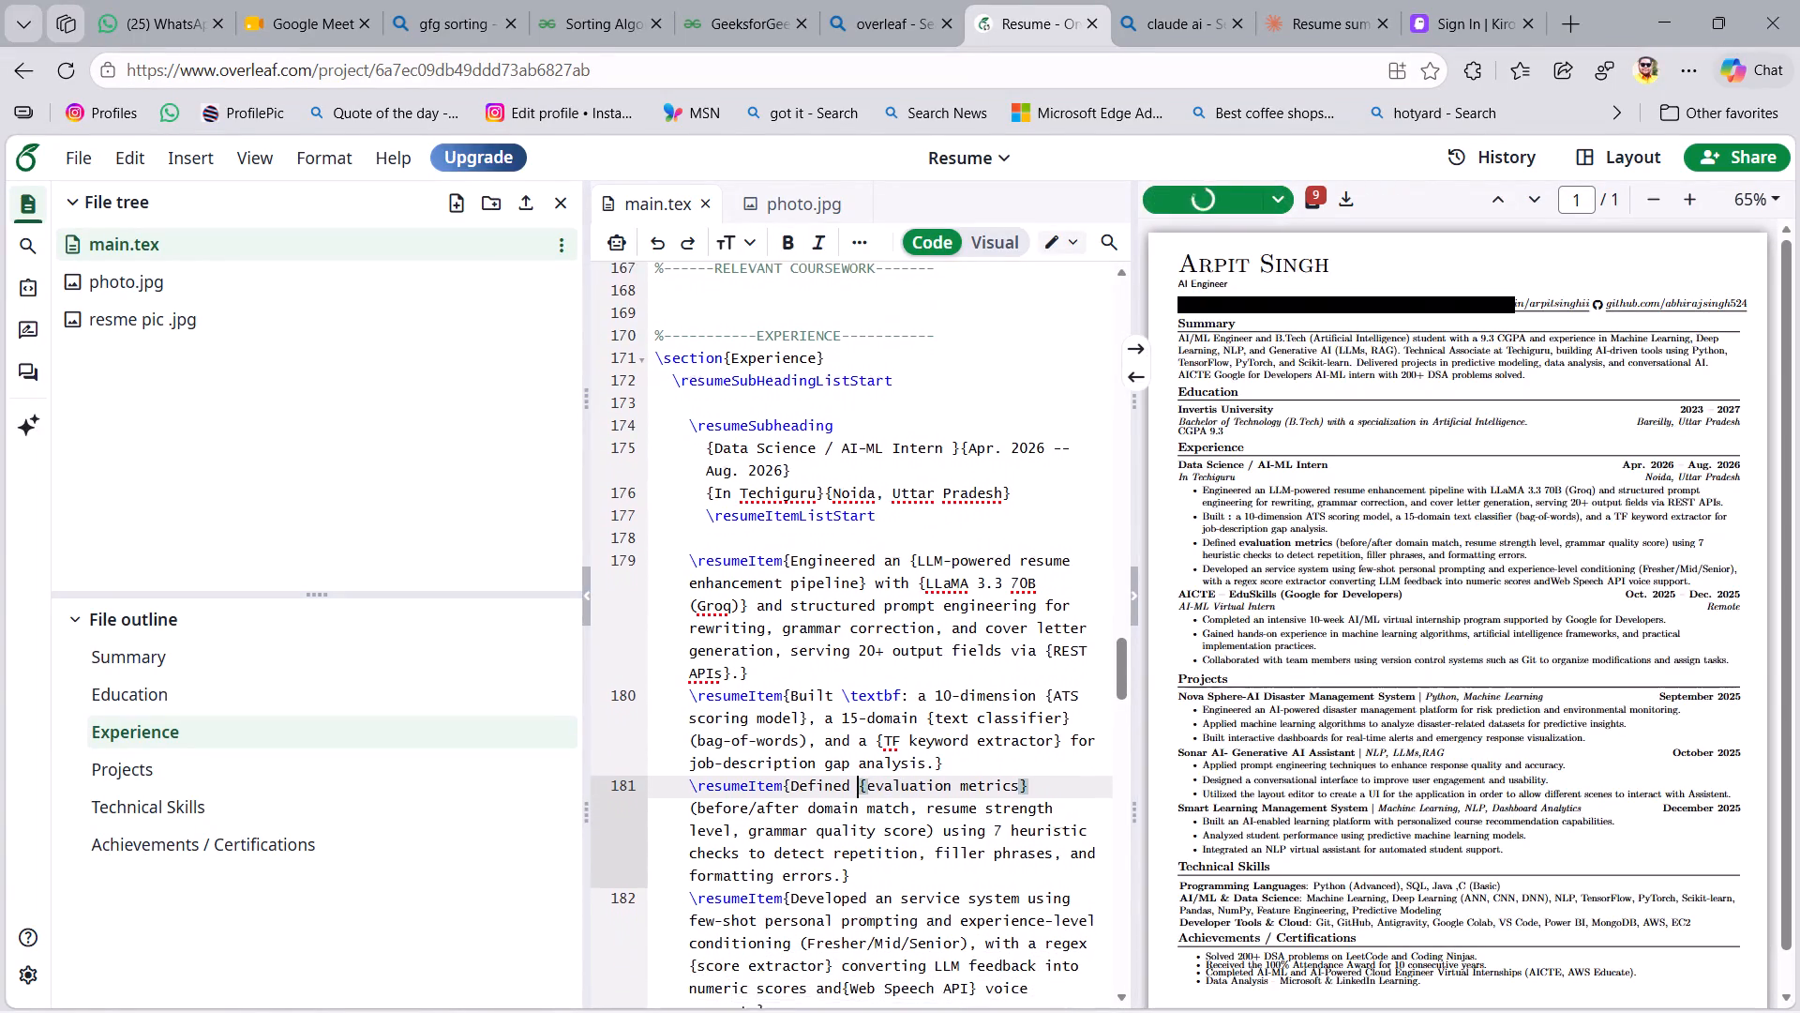
Examine the Experience source and the compiled resume preview to check the bold formatting of the Techiguru bullets.
scroll(962, 844, "down", 3)
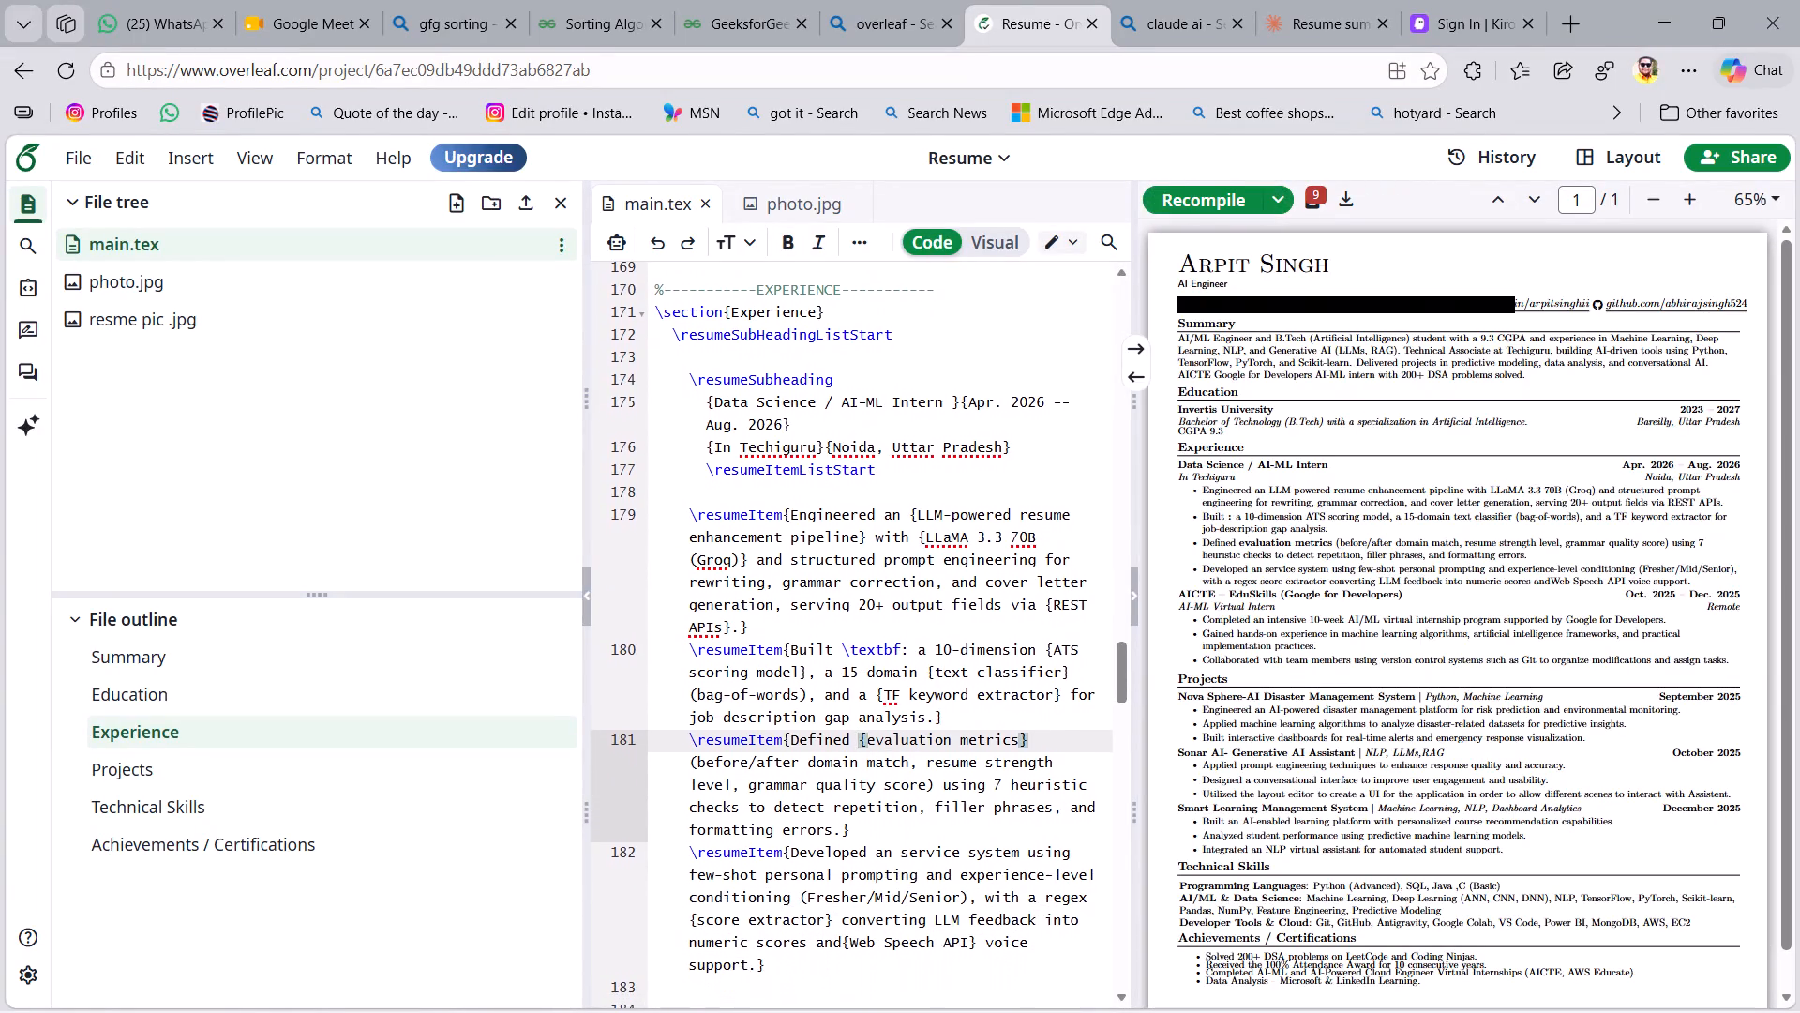
scroll(962, 844, "down", 1)
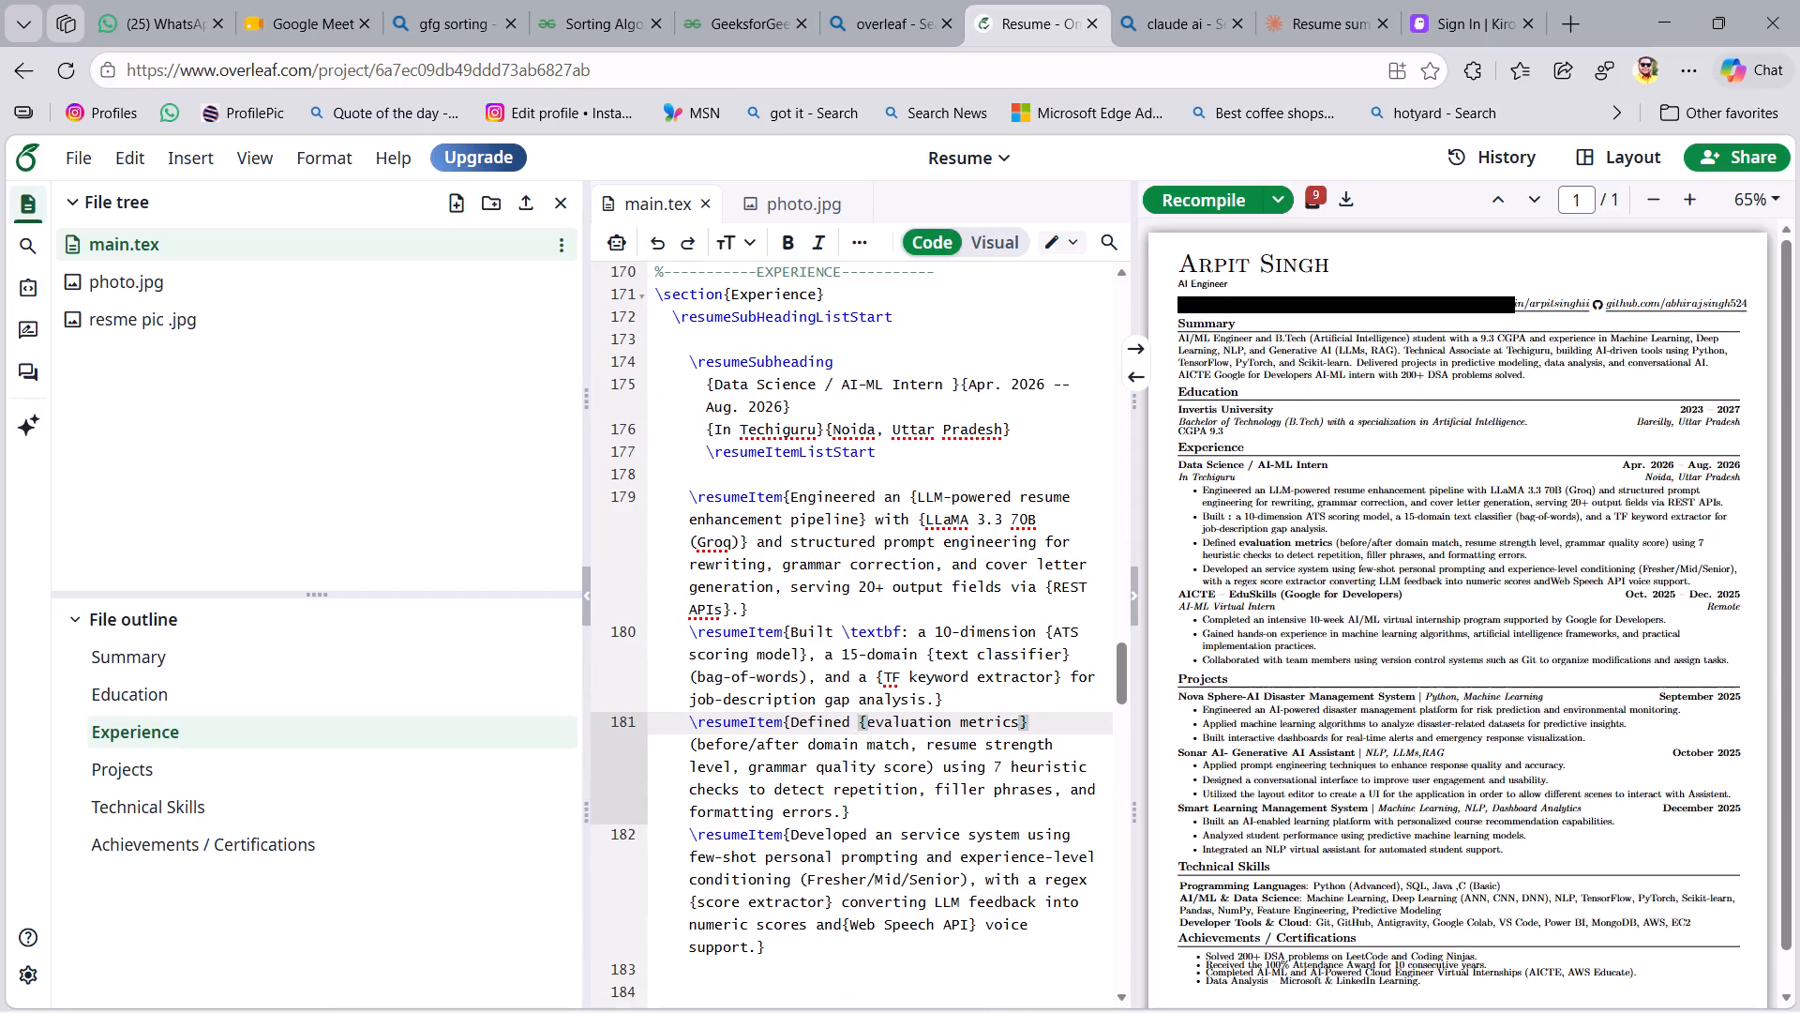
left_click(1317, 511)
scroll(1330, 541, "up", 3, "ctrl")
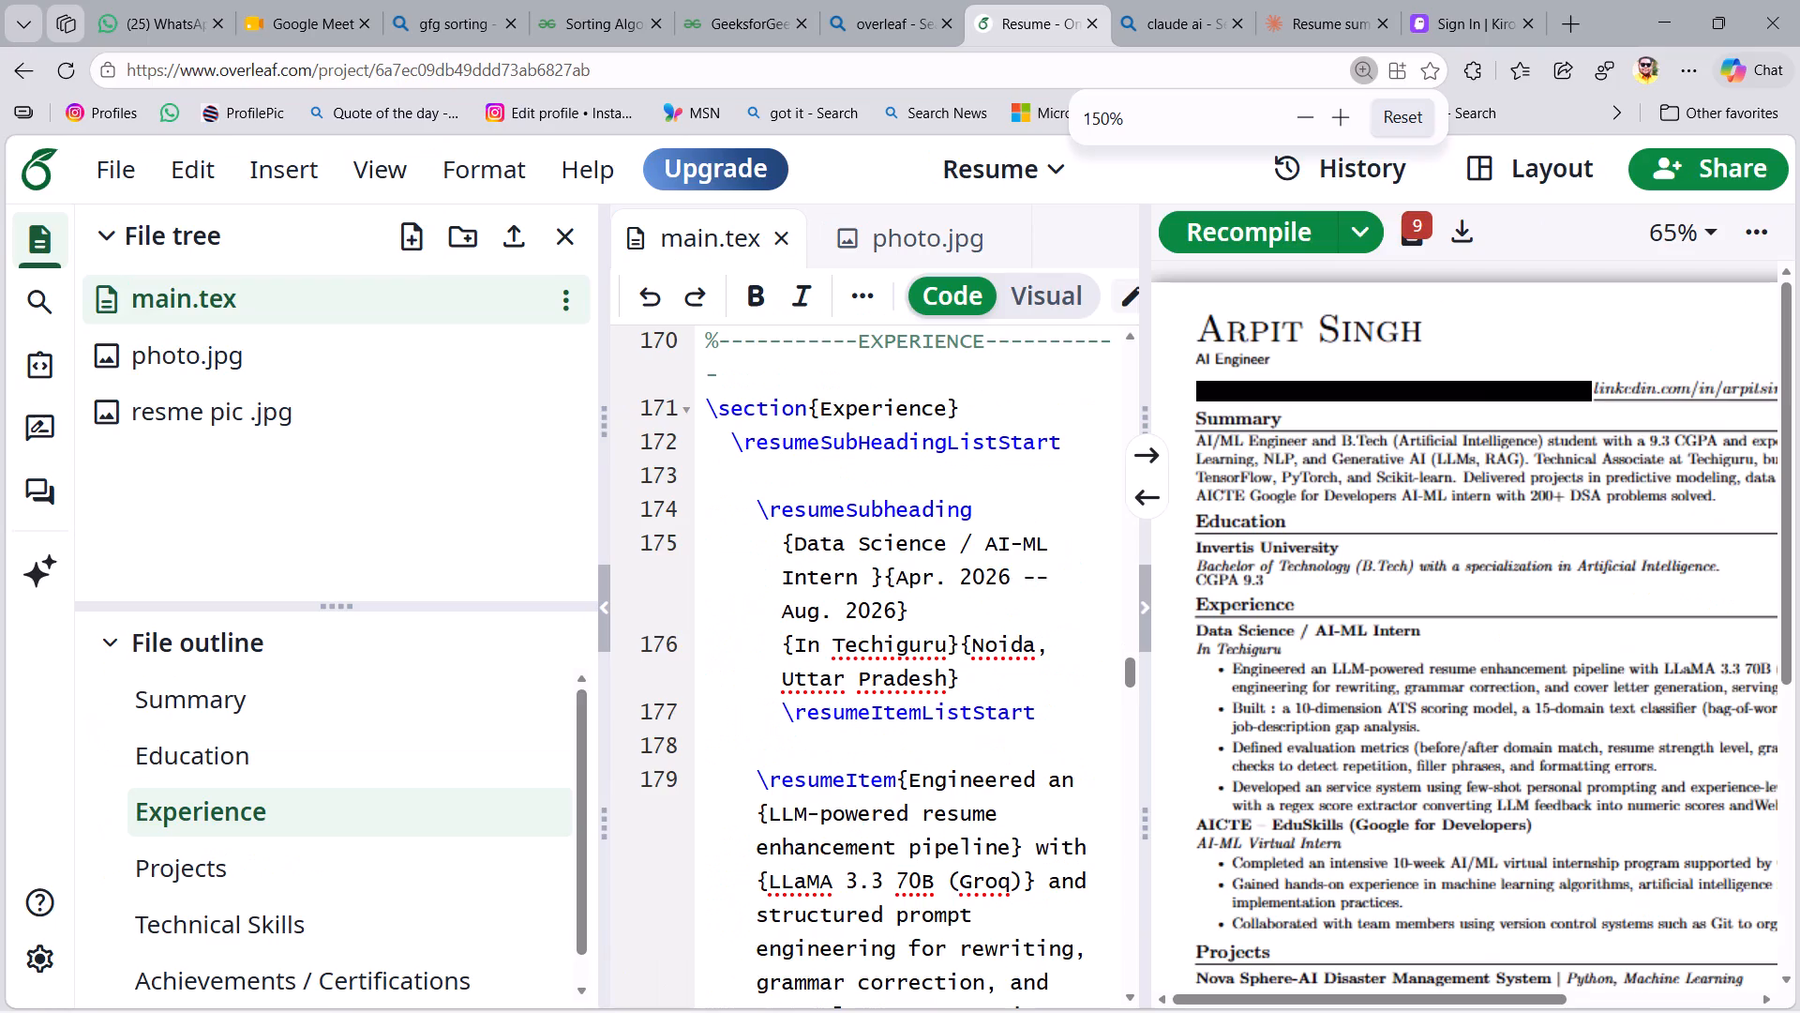
scroll(1330, 541, "down", 5, "ctrl")
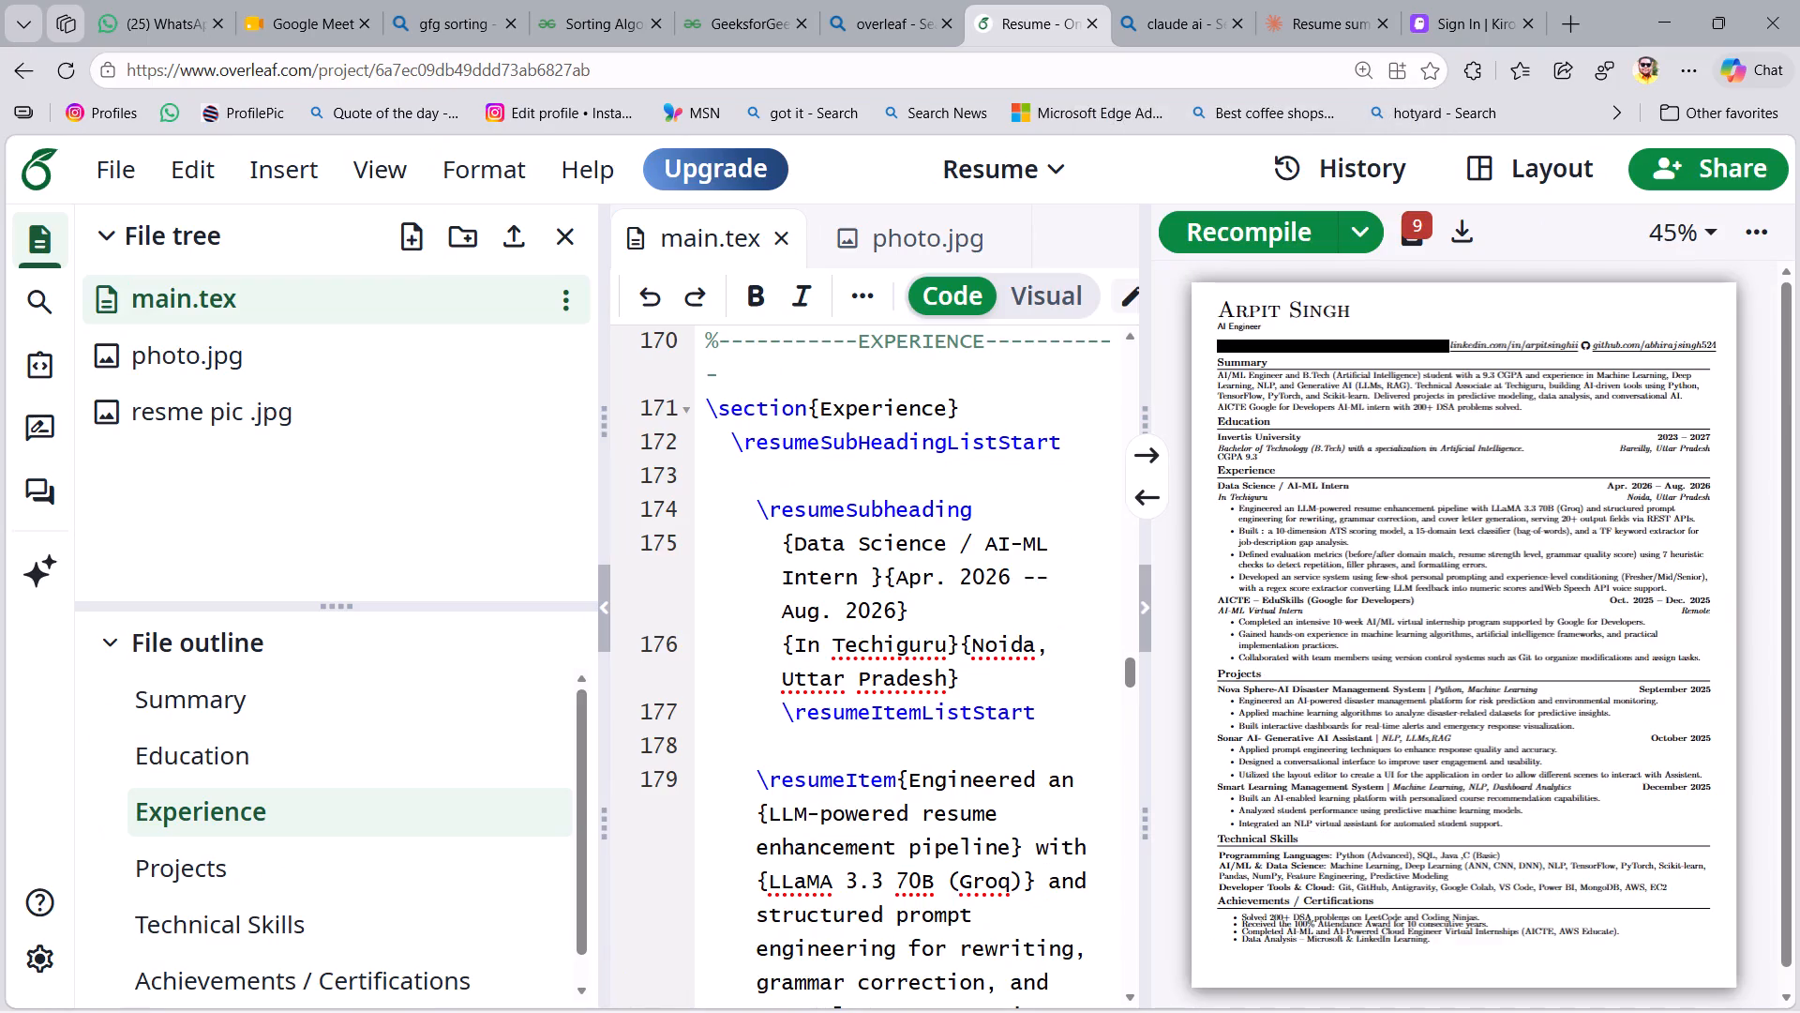
scroll(1474, 609, "up", 3, "ctrl")
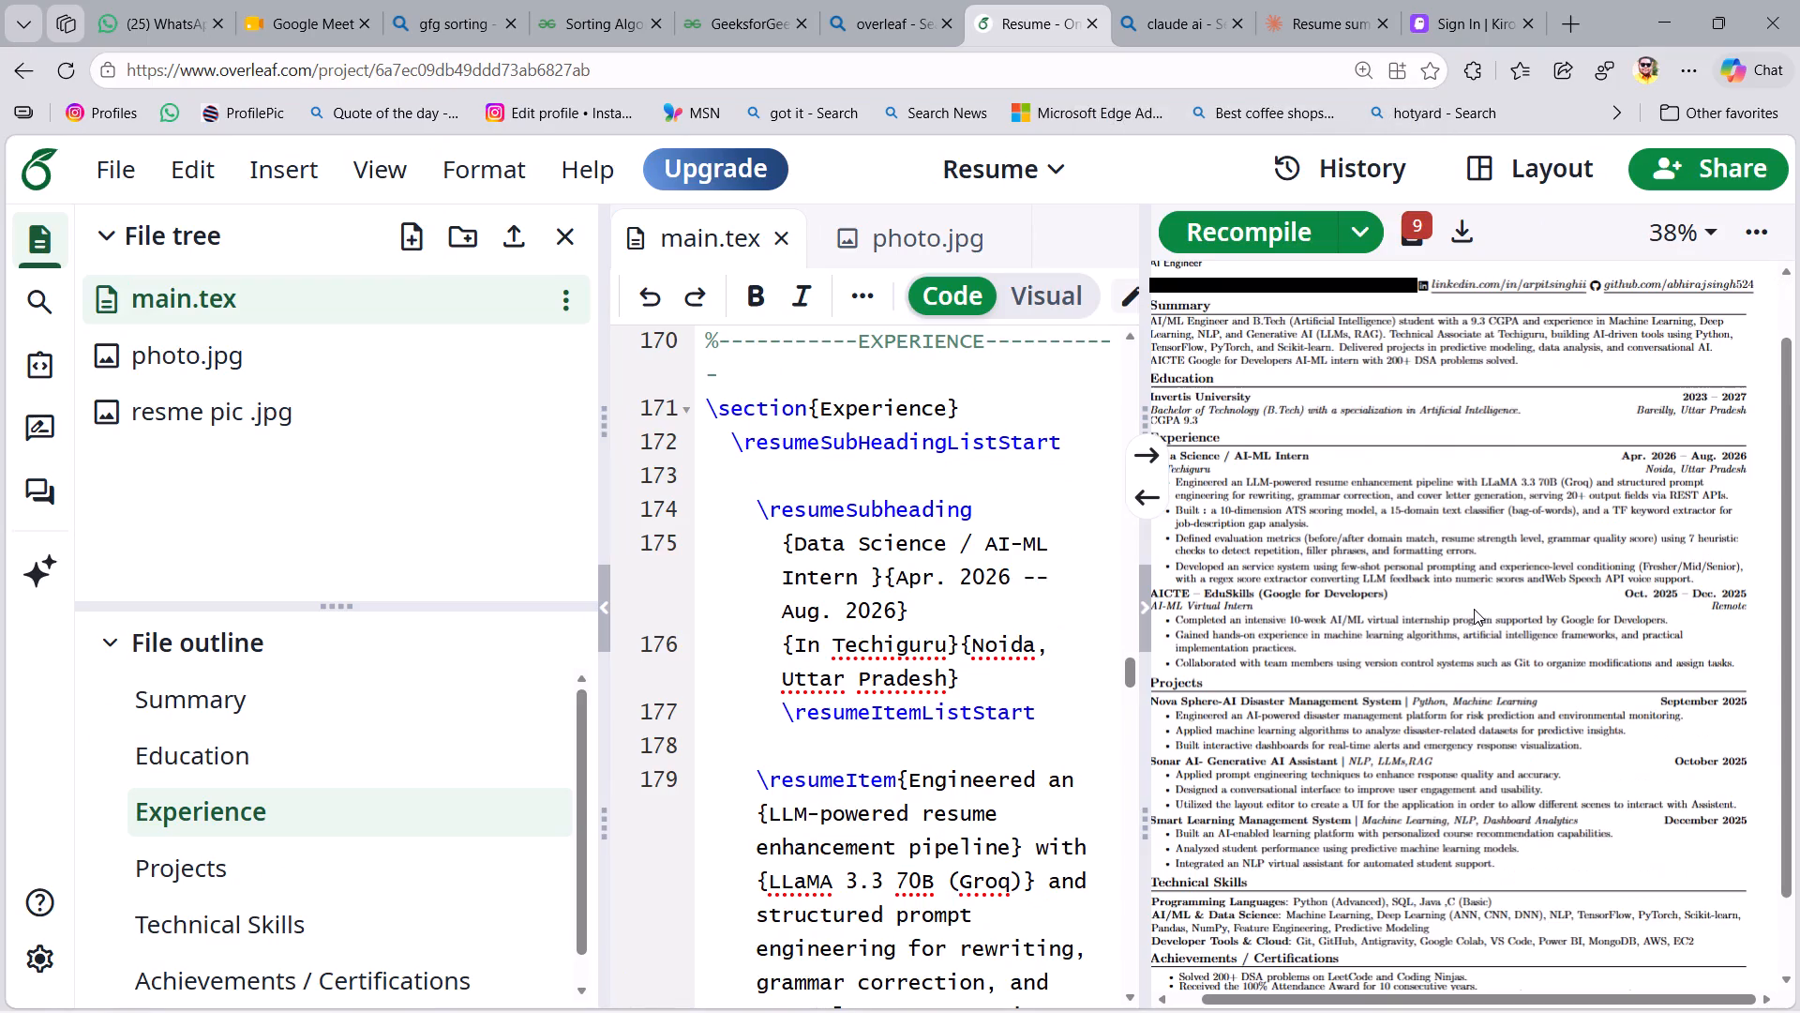
left_click(1474, 609)
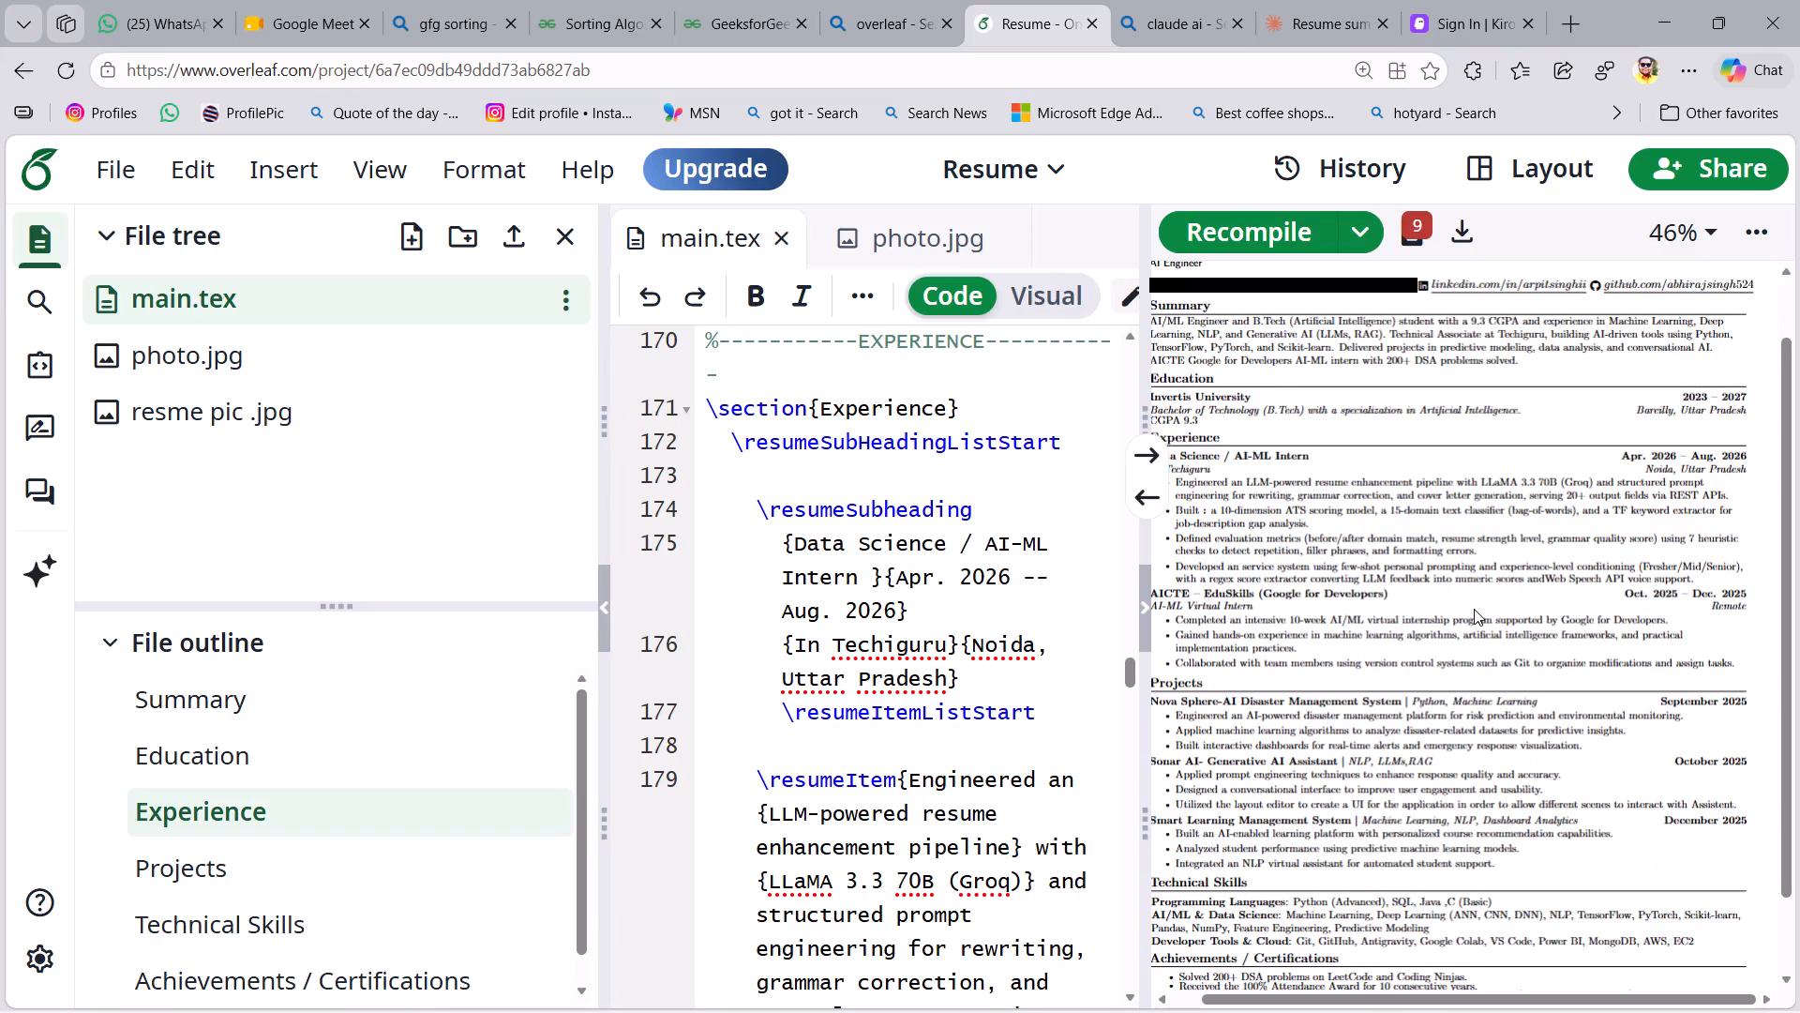
scroll(1463, 568, "down", 2)
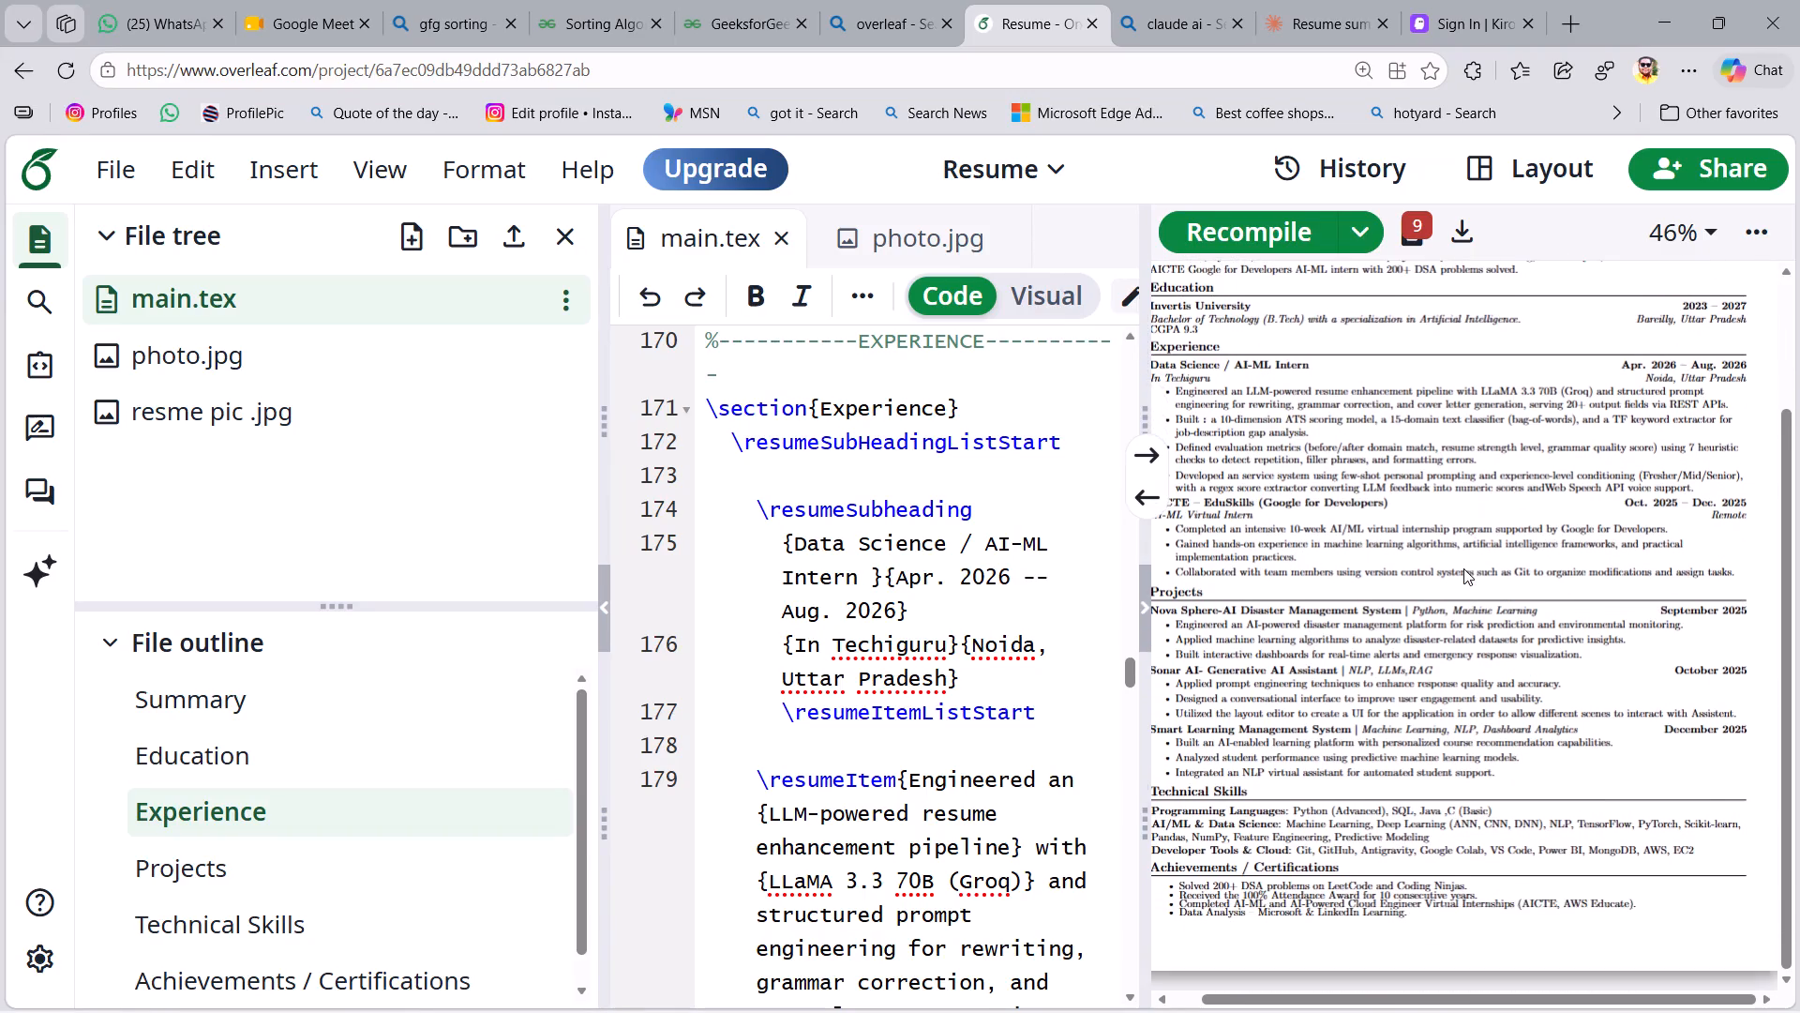
scroll(1463, 568, "up", 1)
scroll(1463, 568, "down", 1, "ctrl")
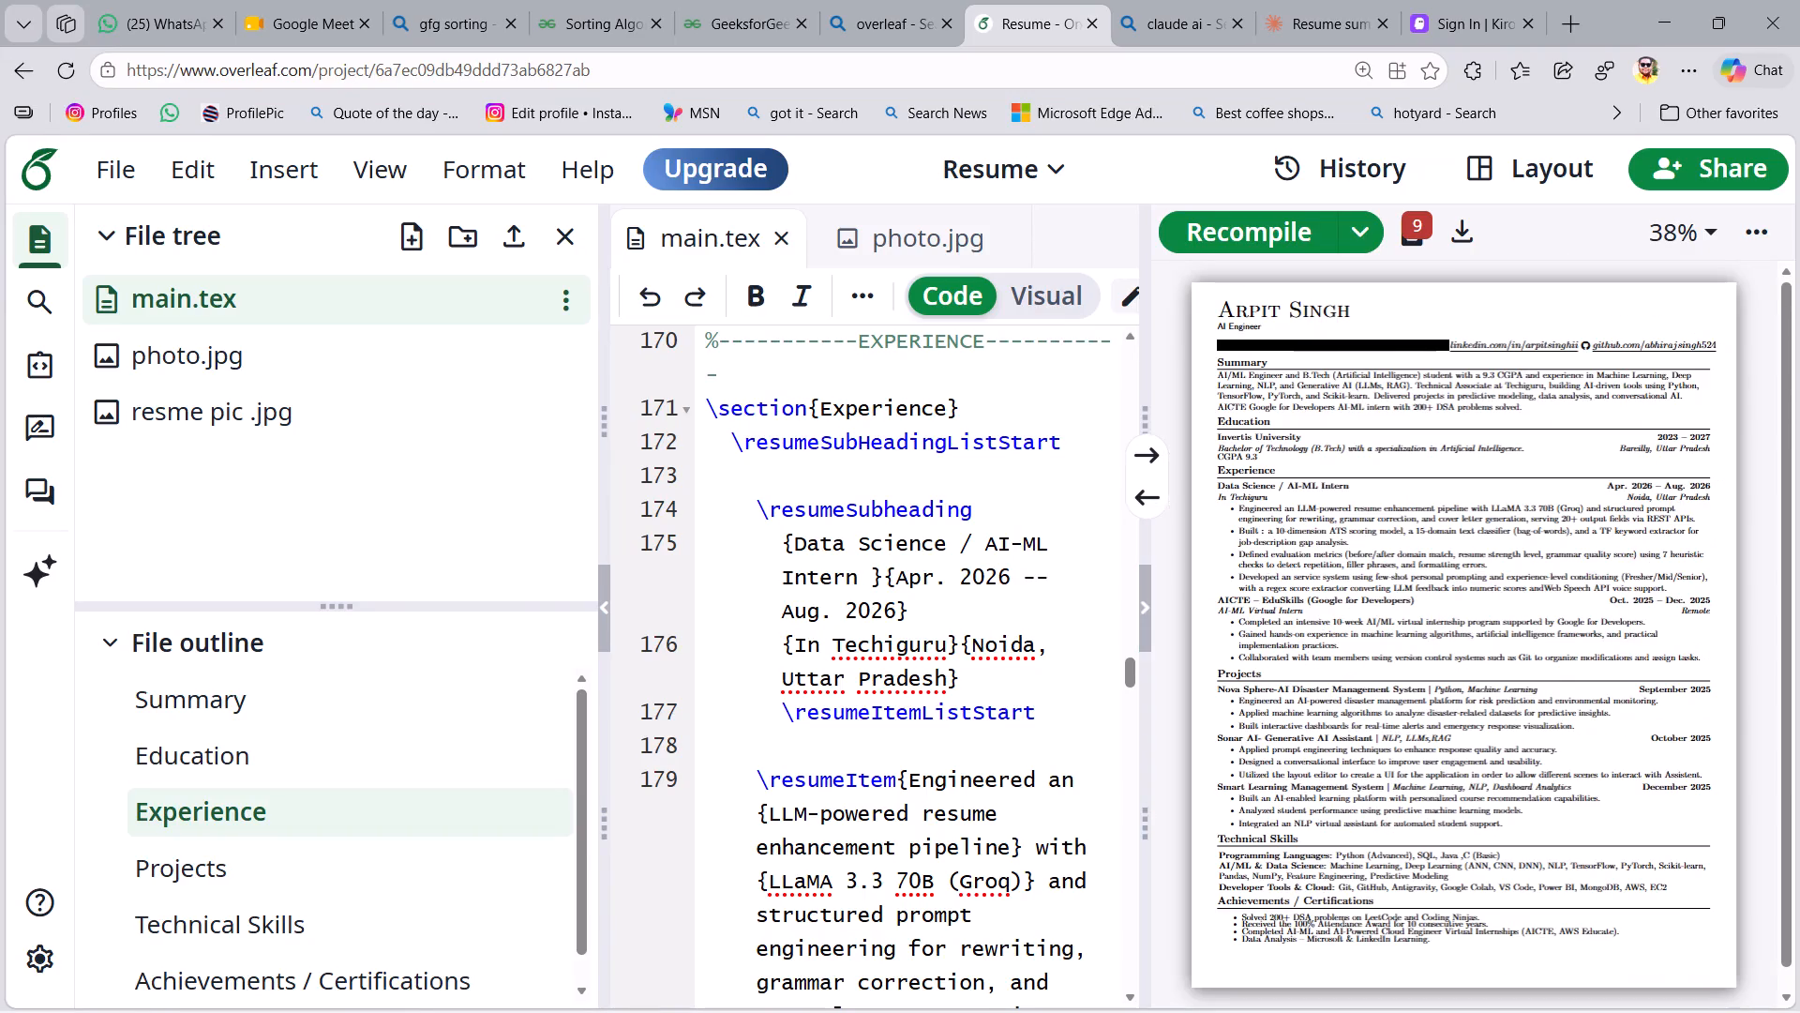
scroll(1045, 566, "up", 1)
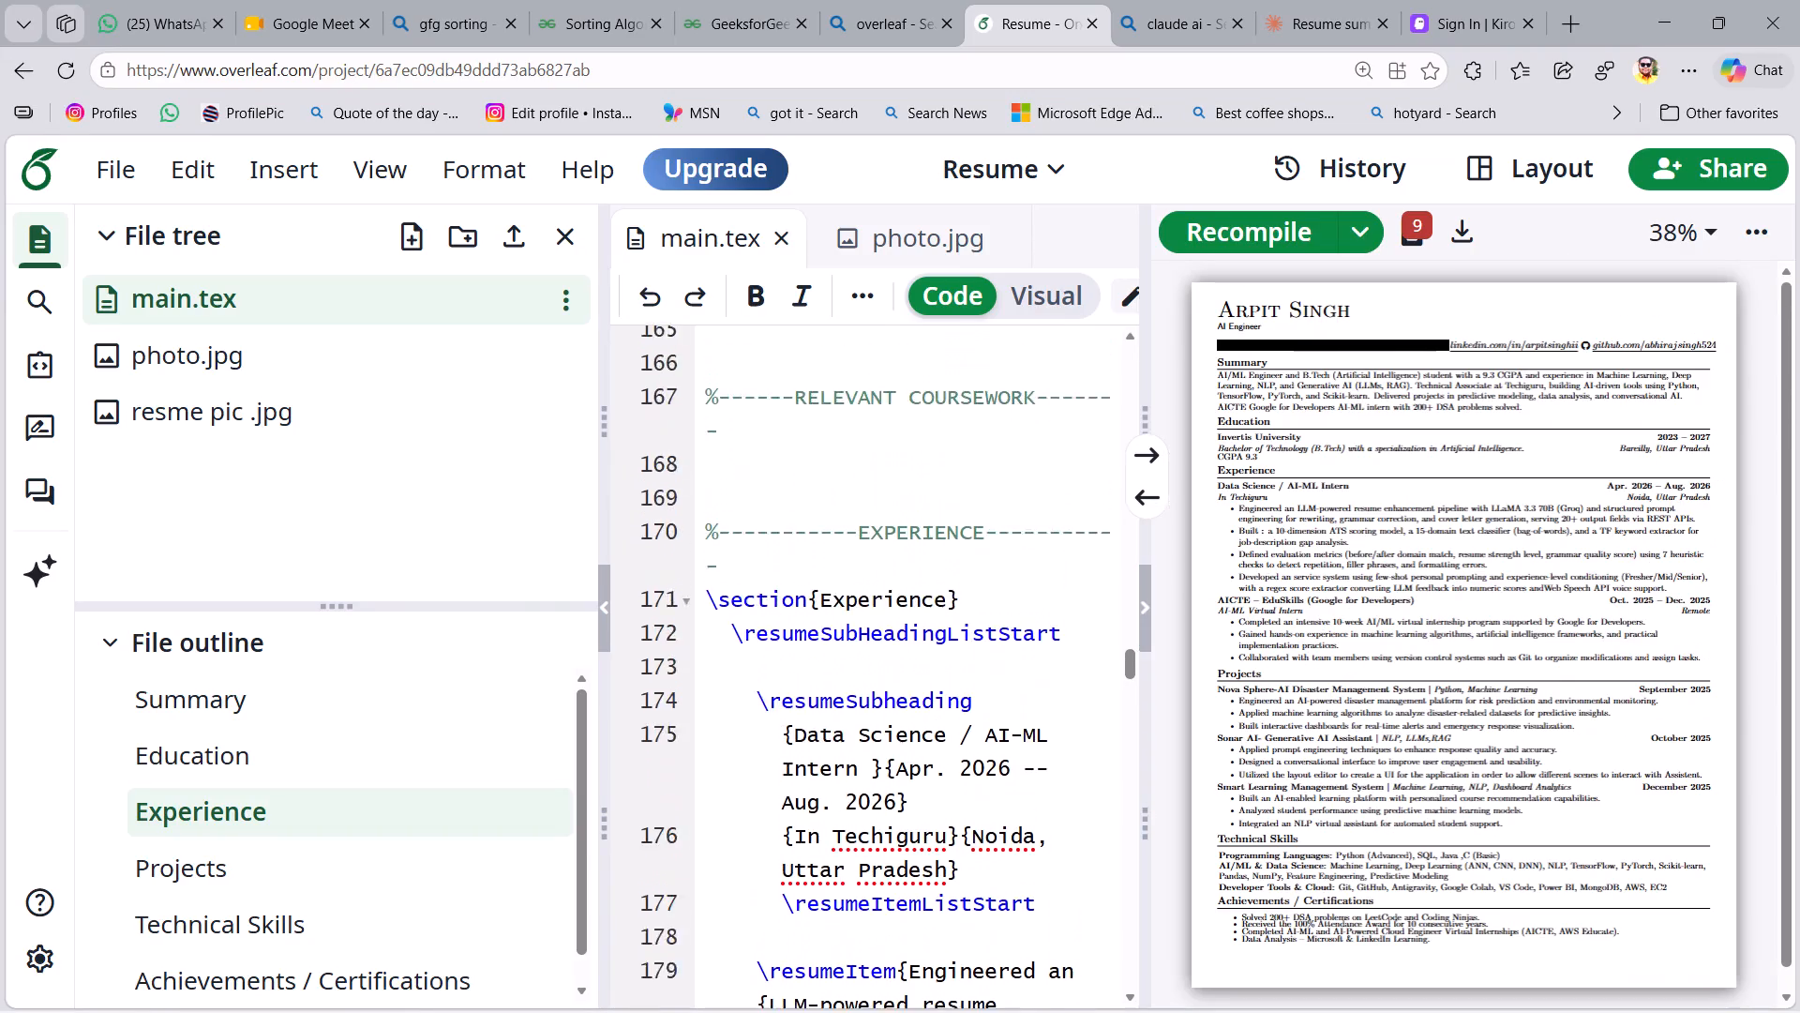
scroll(1045, 566, "up", 1)
scroll(1045, 566, "down", 1)
scroll(1045, 566, "down", 4, "ctrl")
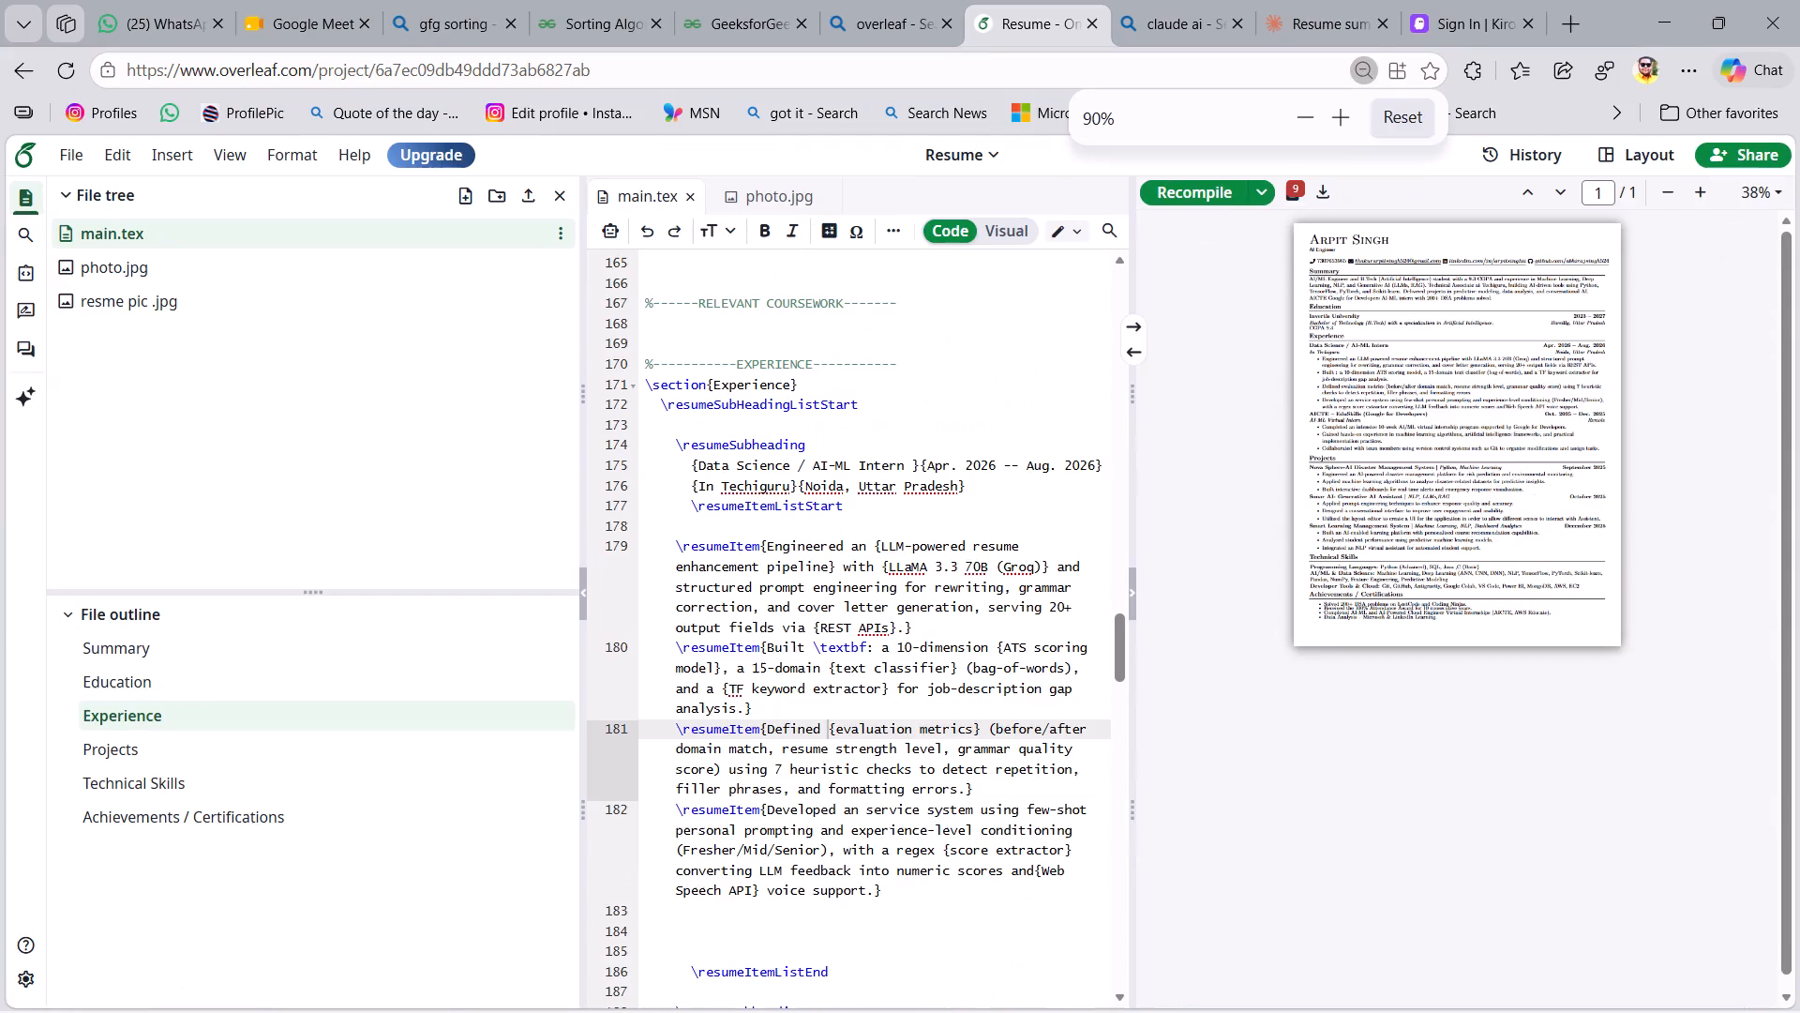
Delete the \raggedright line from the header minipage in main.tex, leaving no blank line behind.
scroll(1002, 584, "down", 1, "ctrl")
scroll(906, 593, "up", 3)
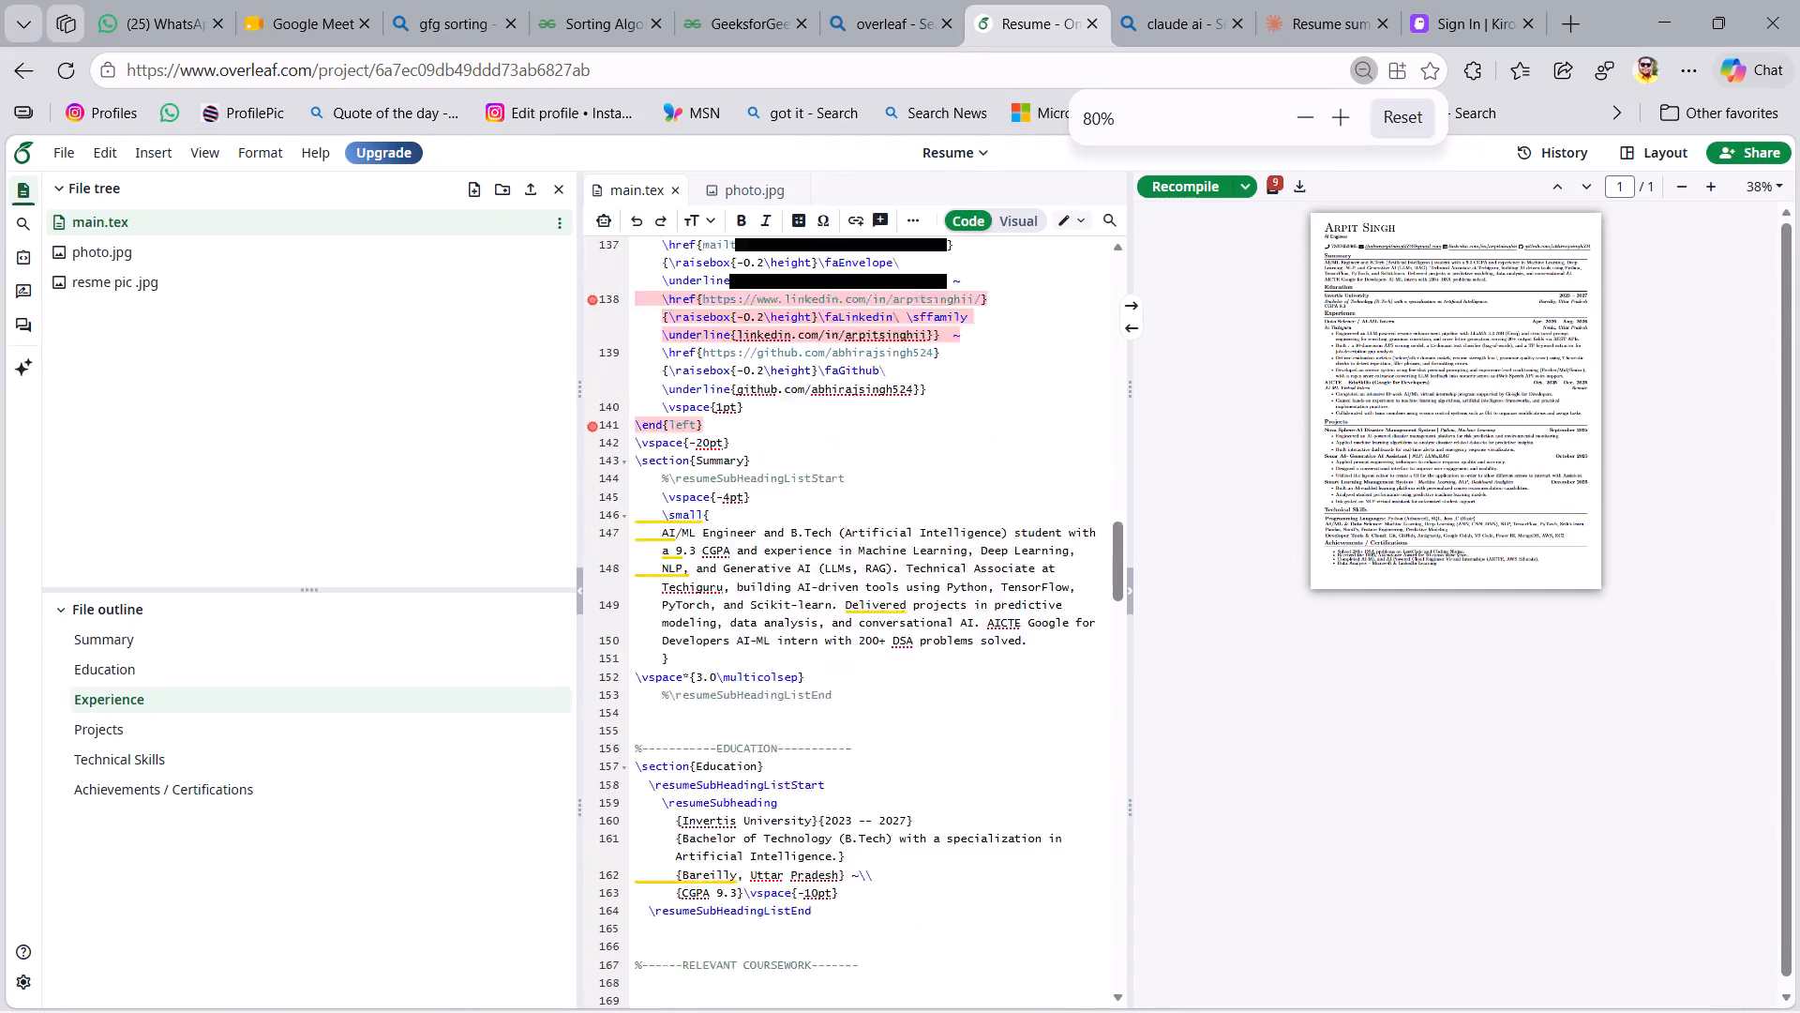
scroll(906, 593, "up", 2)
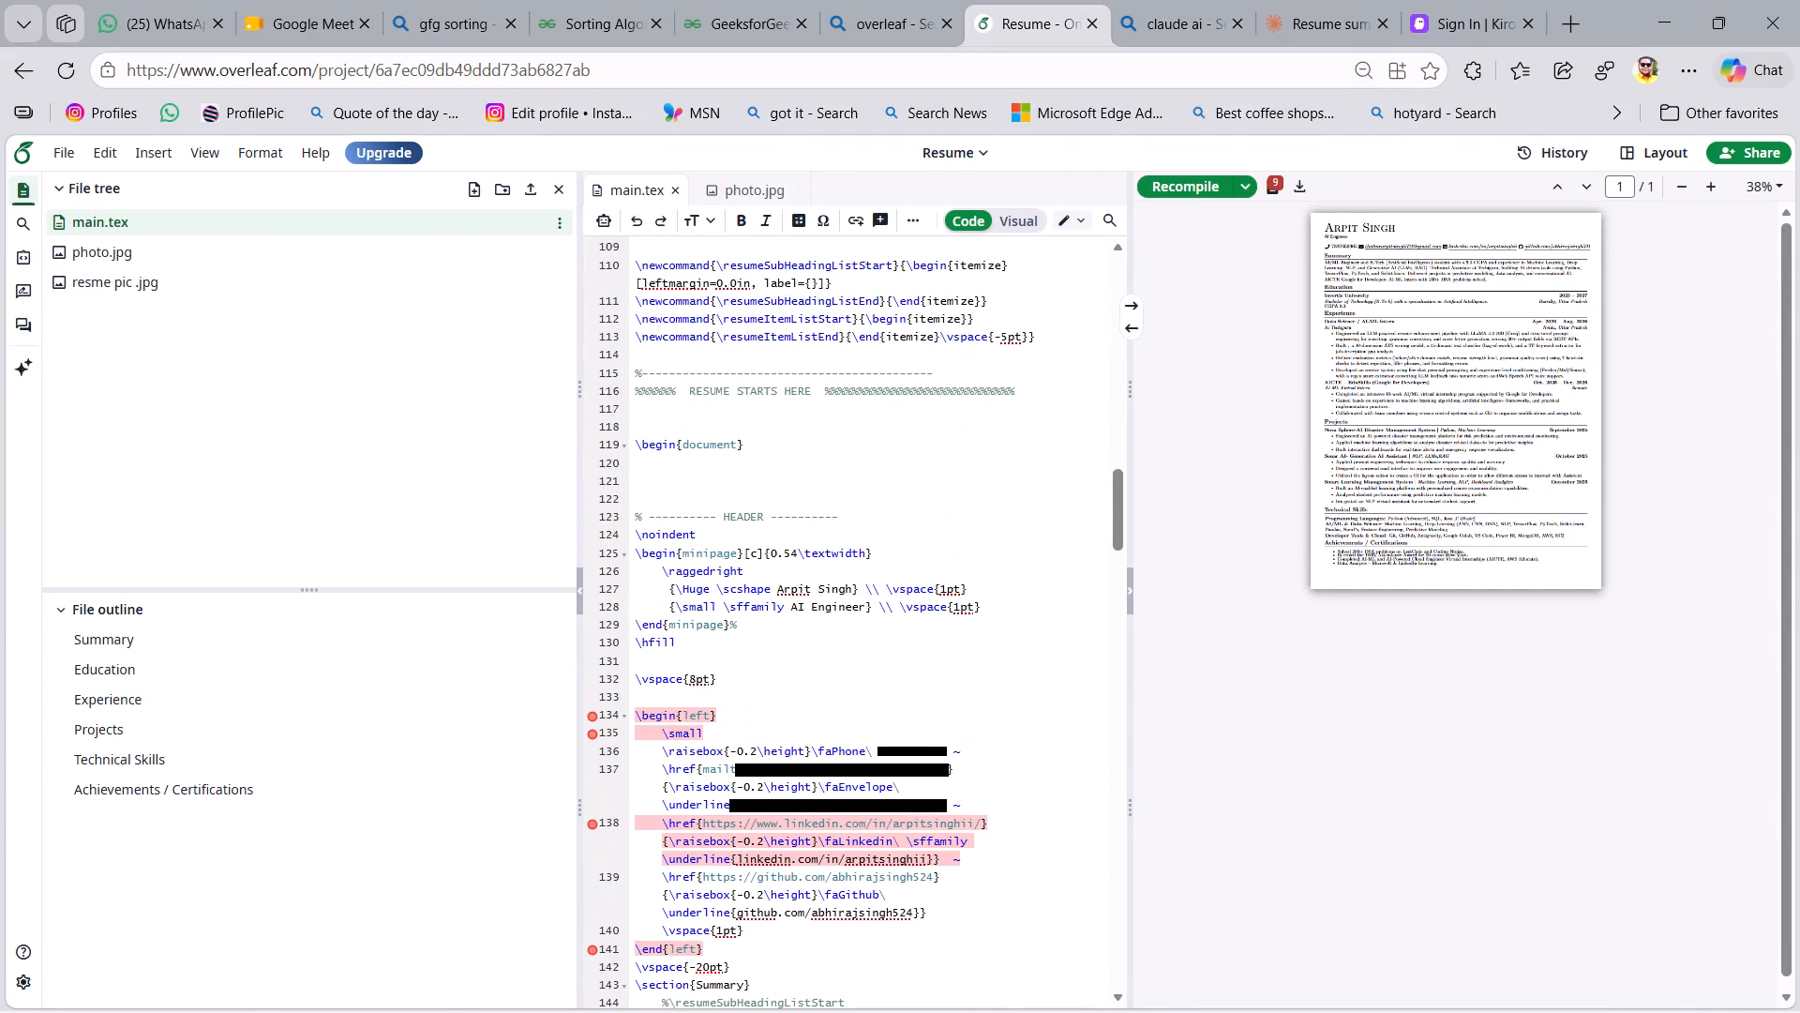
scroll(906, 593, "down", 1)
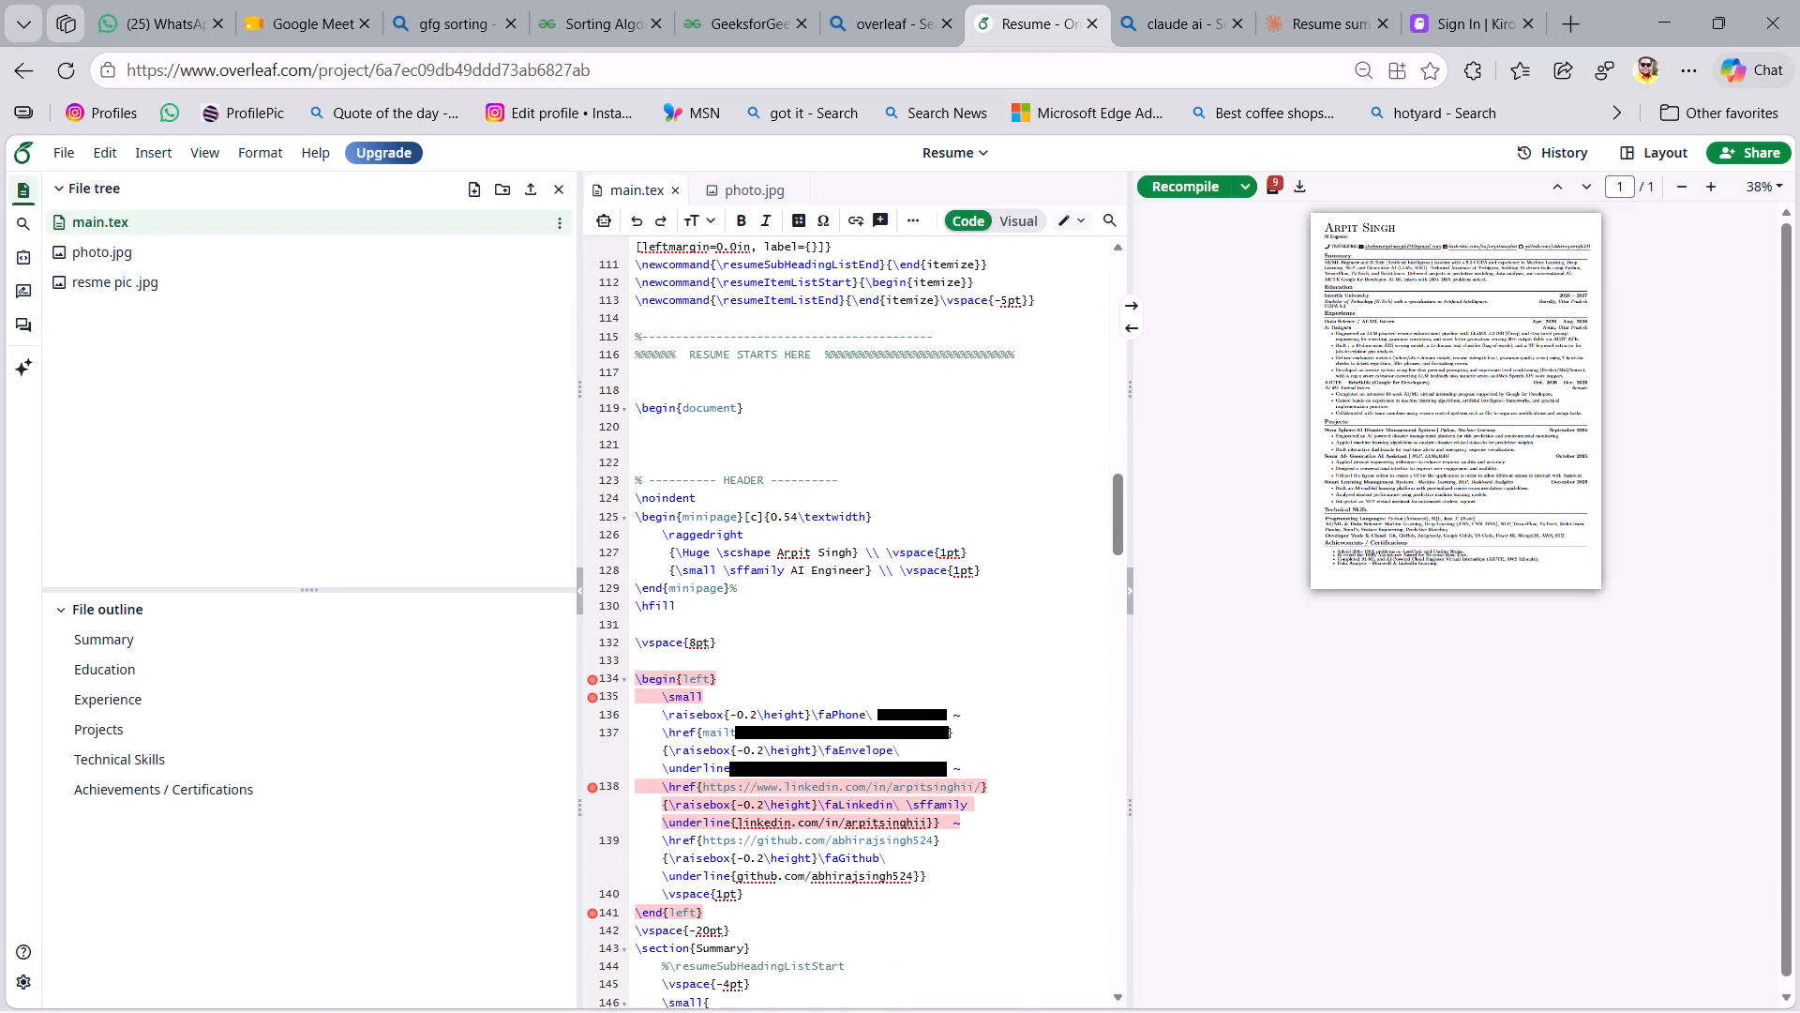
left_click_drag(747, 535, 667, 534)
key("BackSpace")
key("BackSpace")
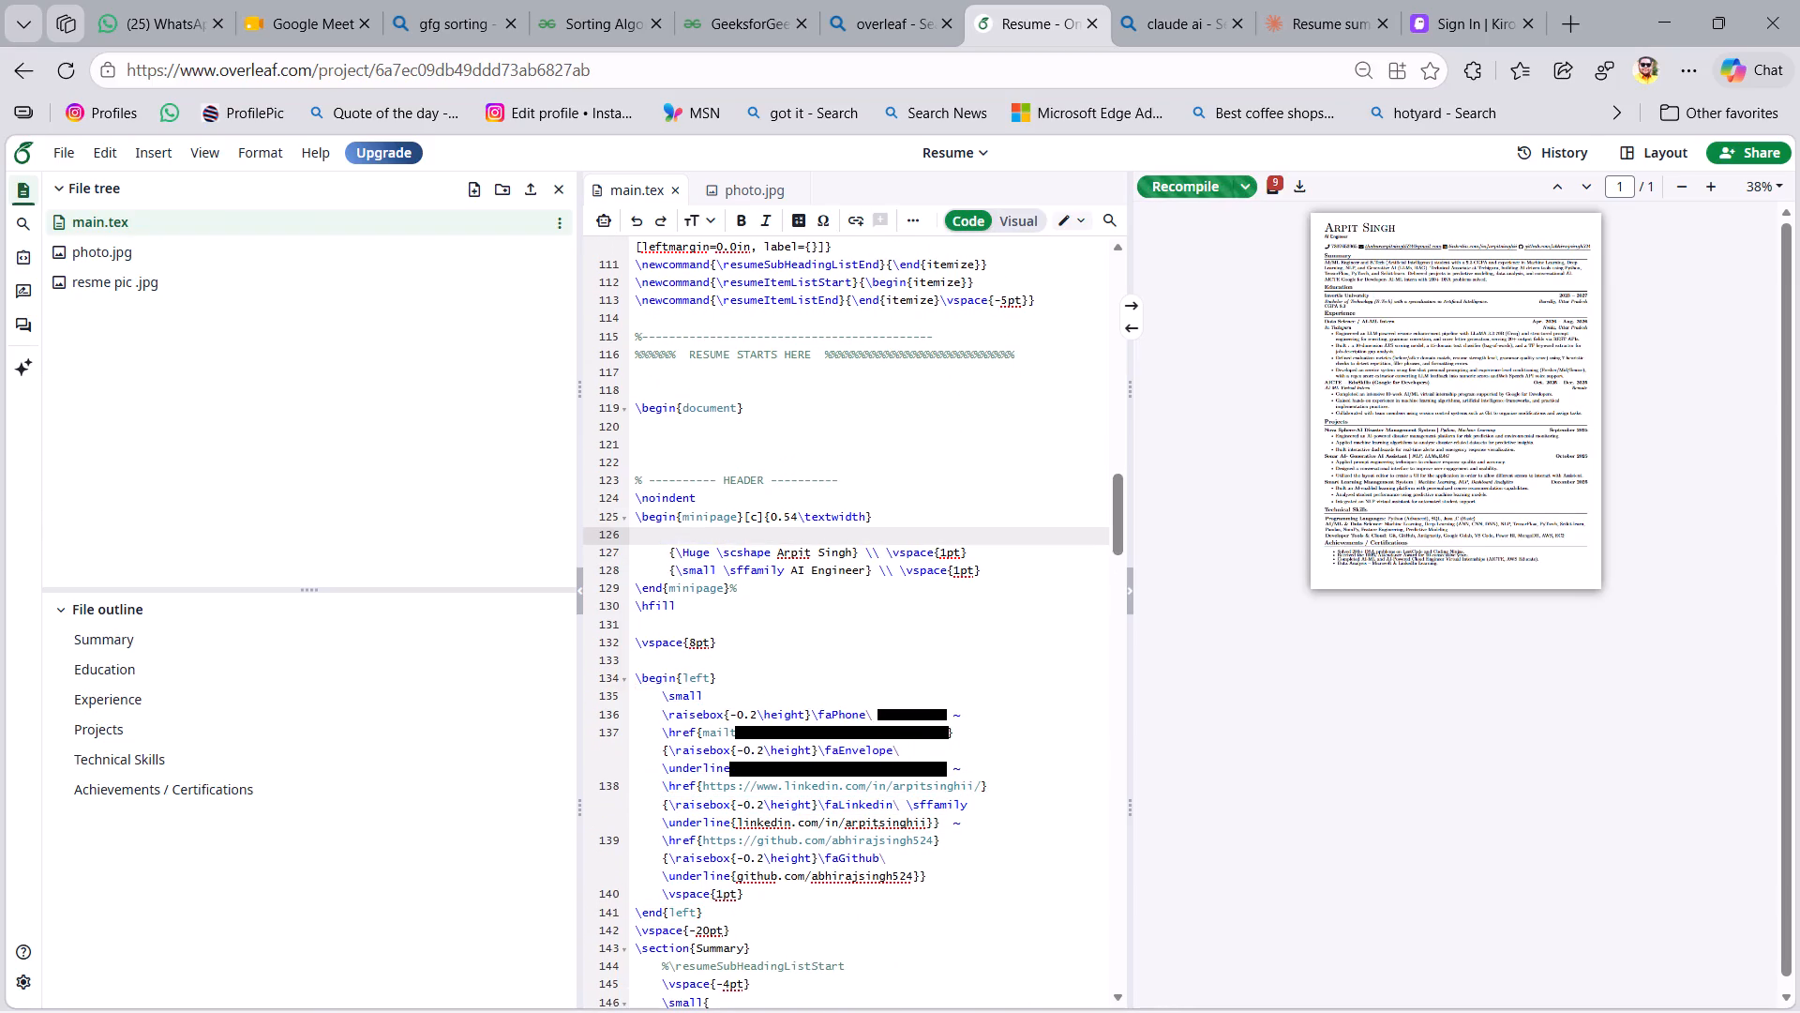
key("BackSpace")
key("BackSpace")
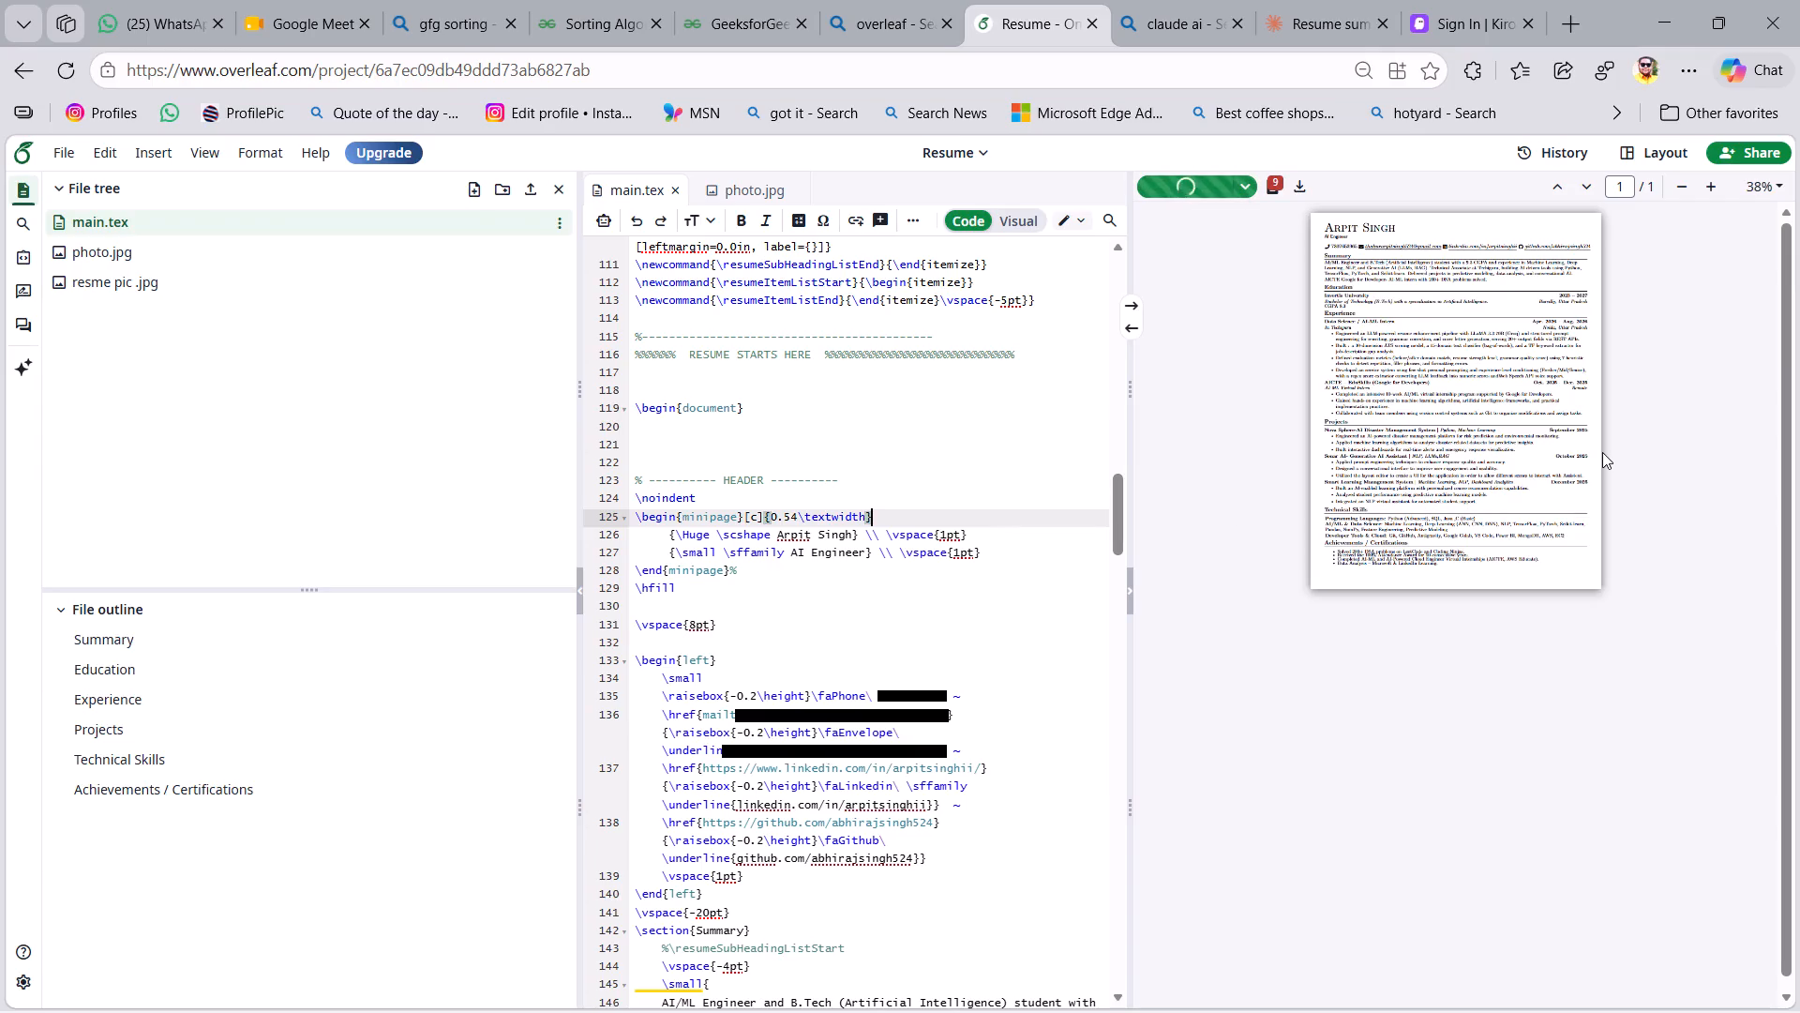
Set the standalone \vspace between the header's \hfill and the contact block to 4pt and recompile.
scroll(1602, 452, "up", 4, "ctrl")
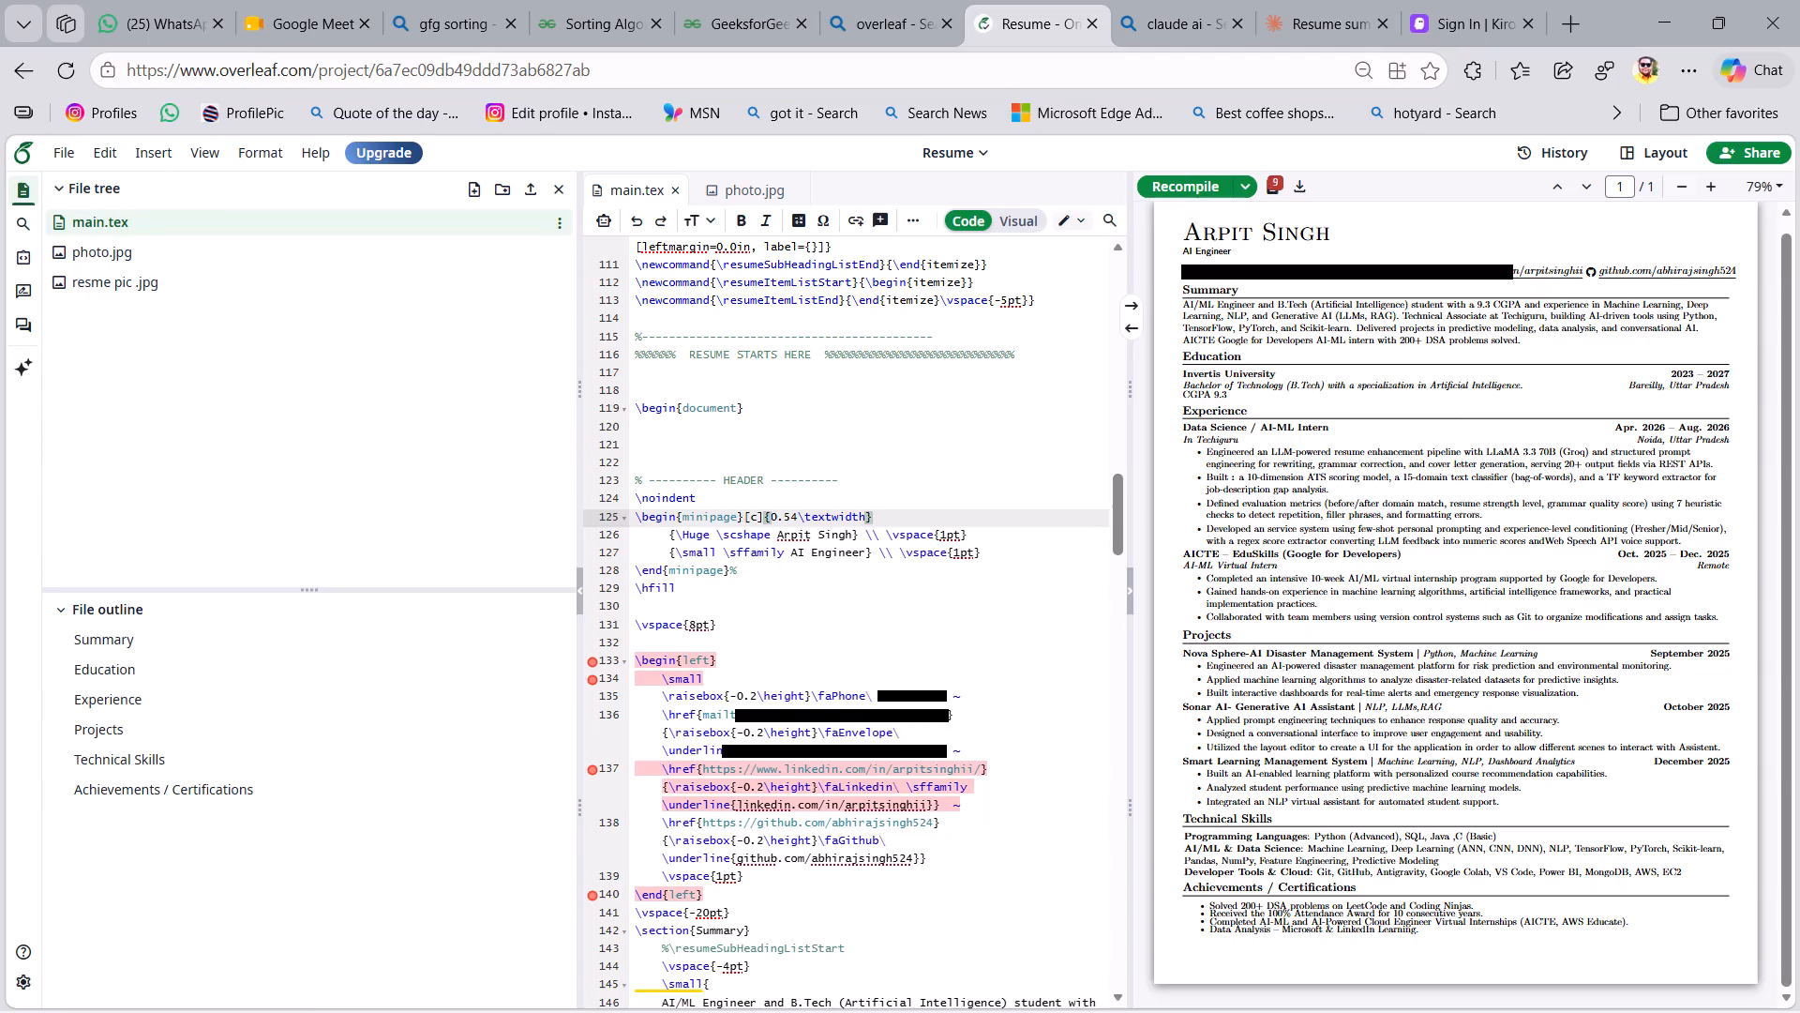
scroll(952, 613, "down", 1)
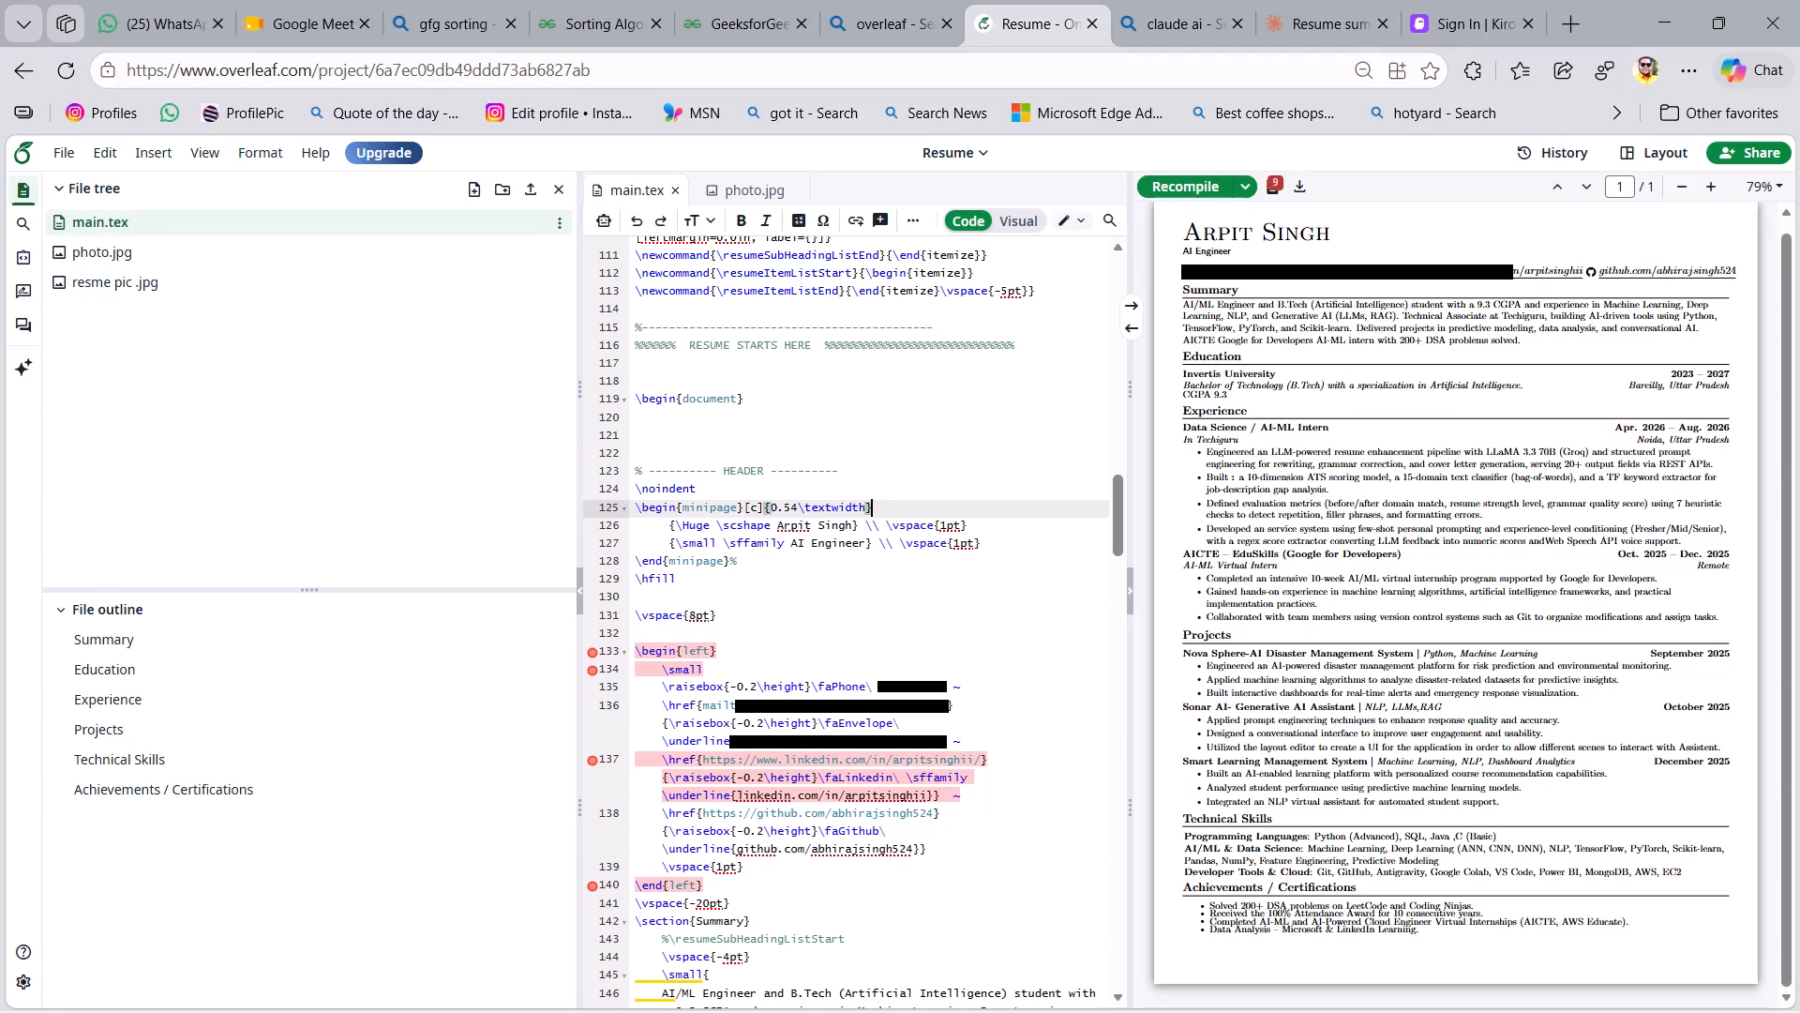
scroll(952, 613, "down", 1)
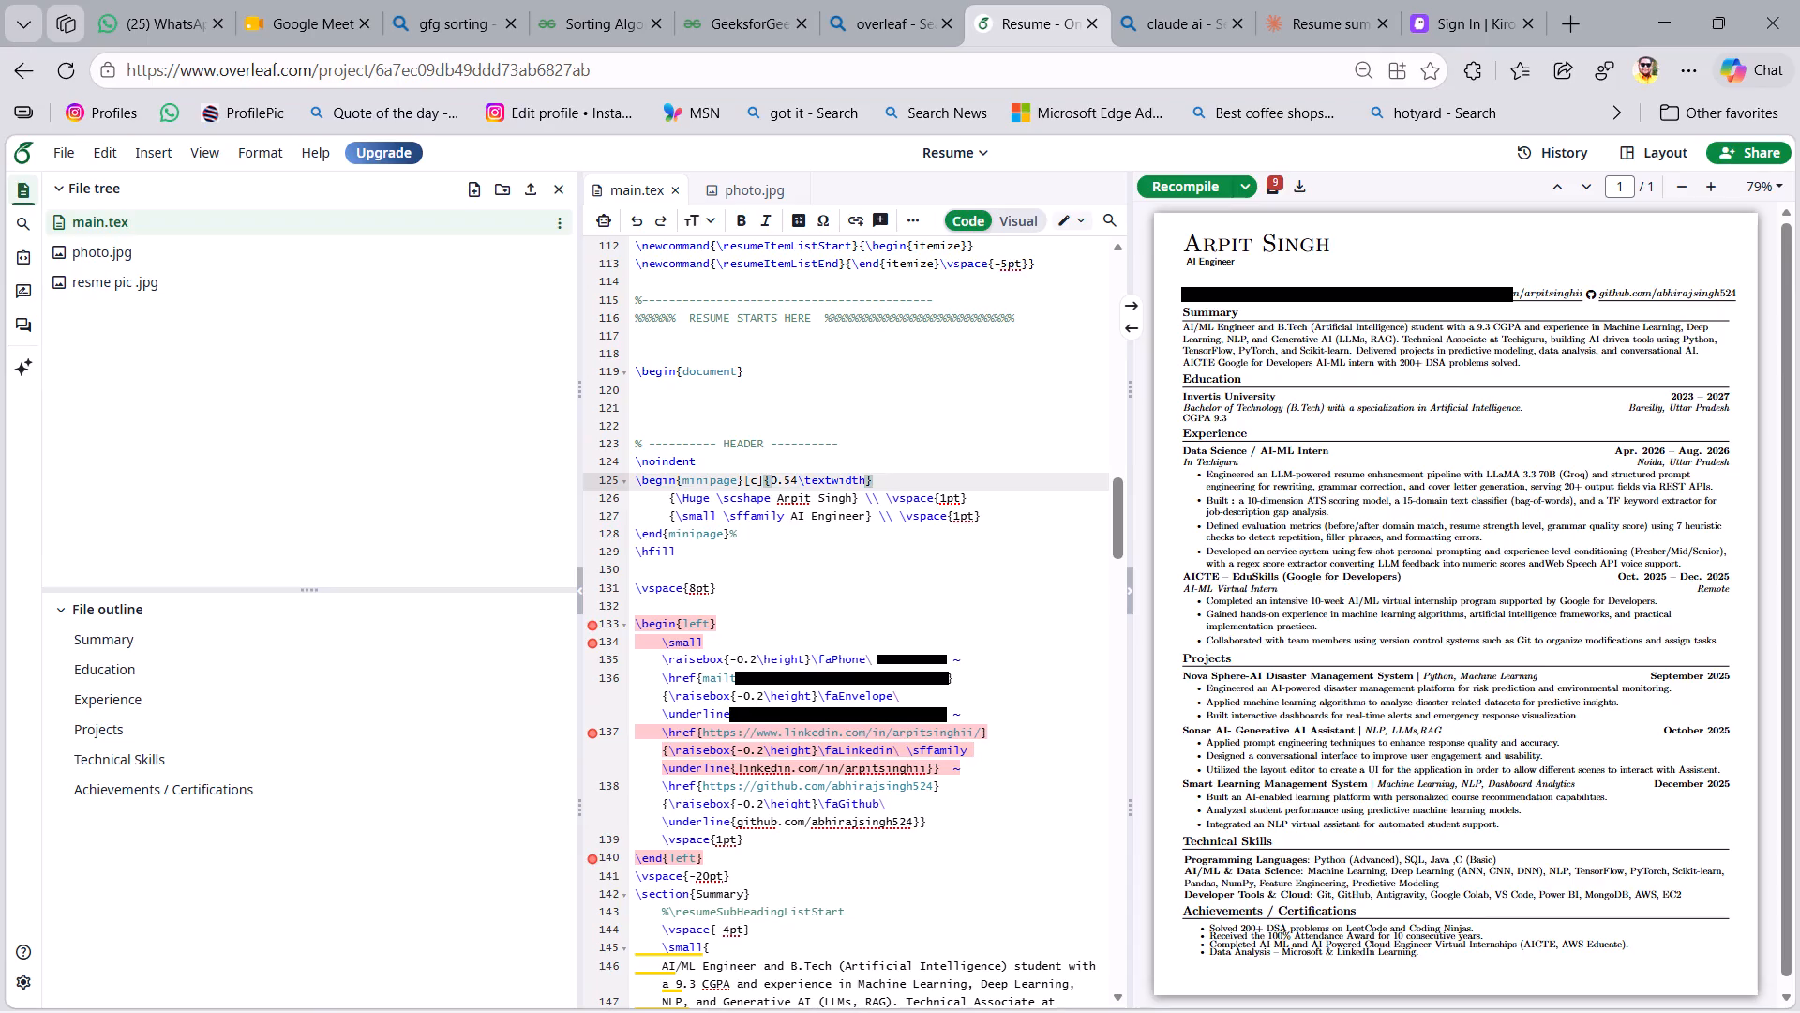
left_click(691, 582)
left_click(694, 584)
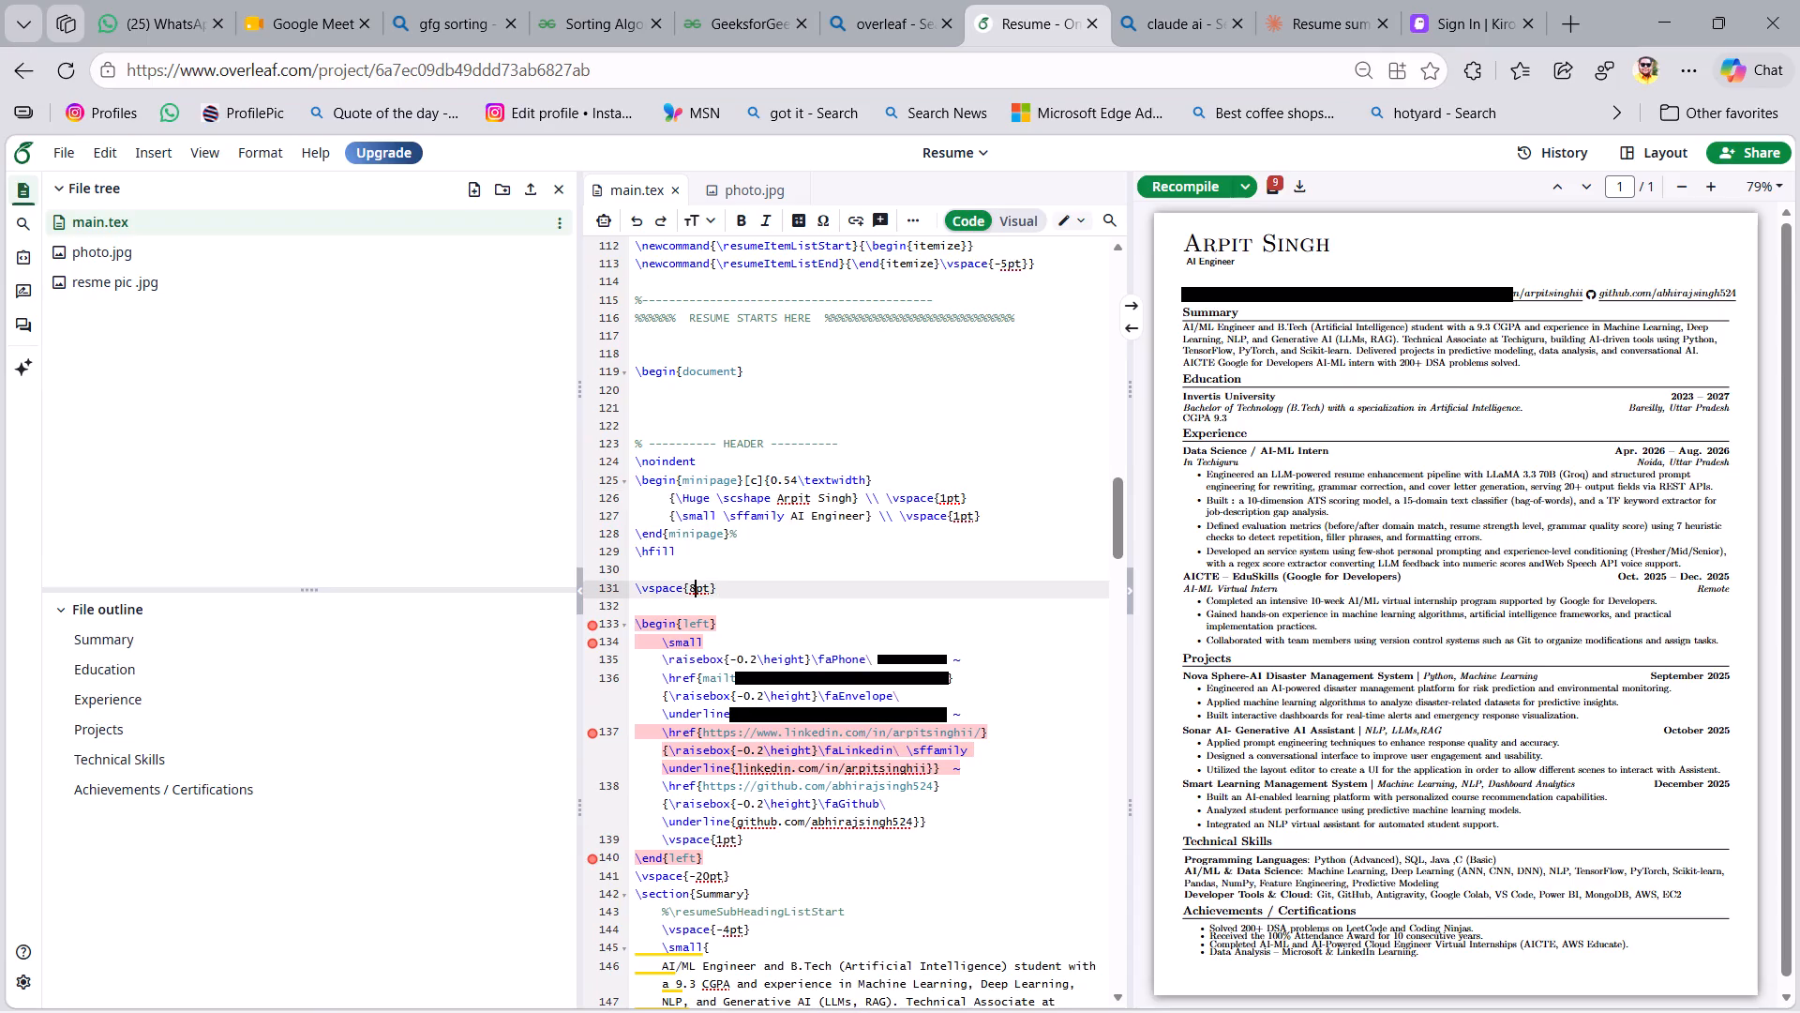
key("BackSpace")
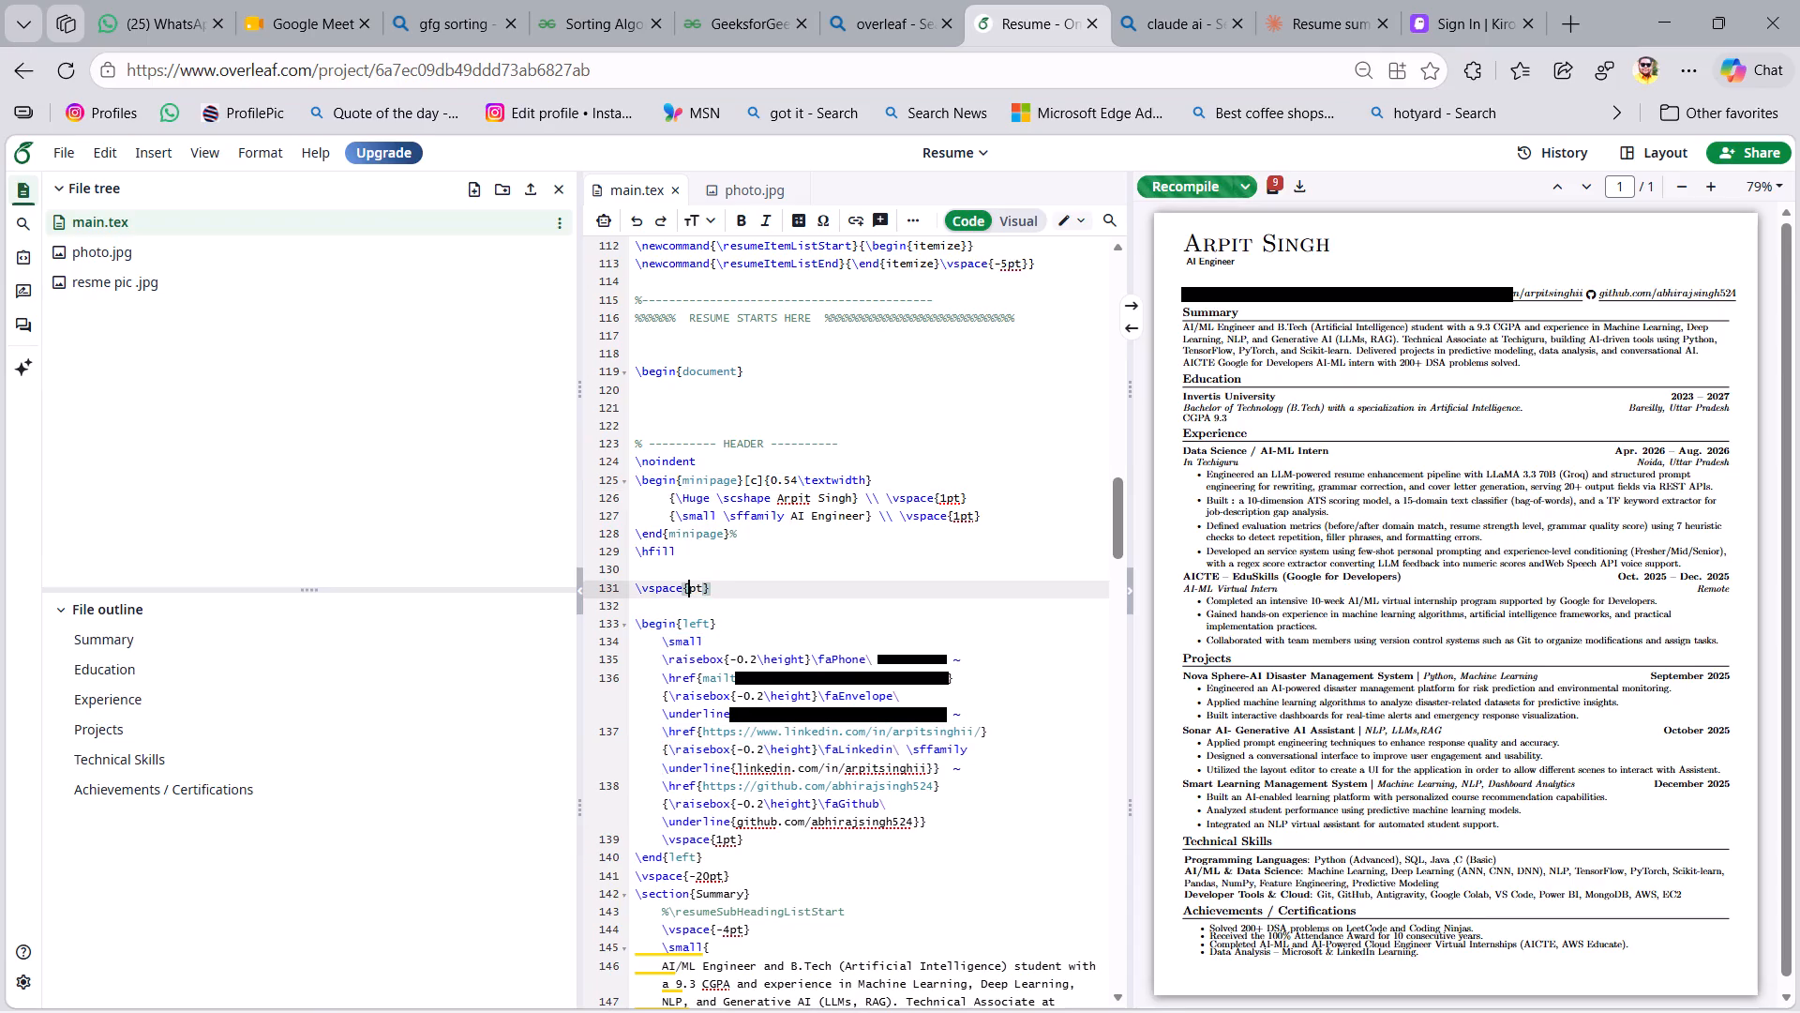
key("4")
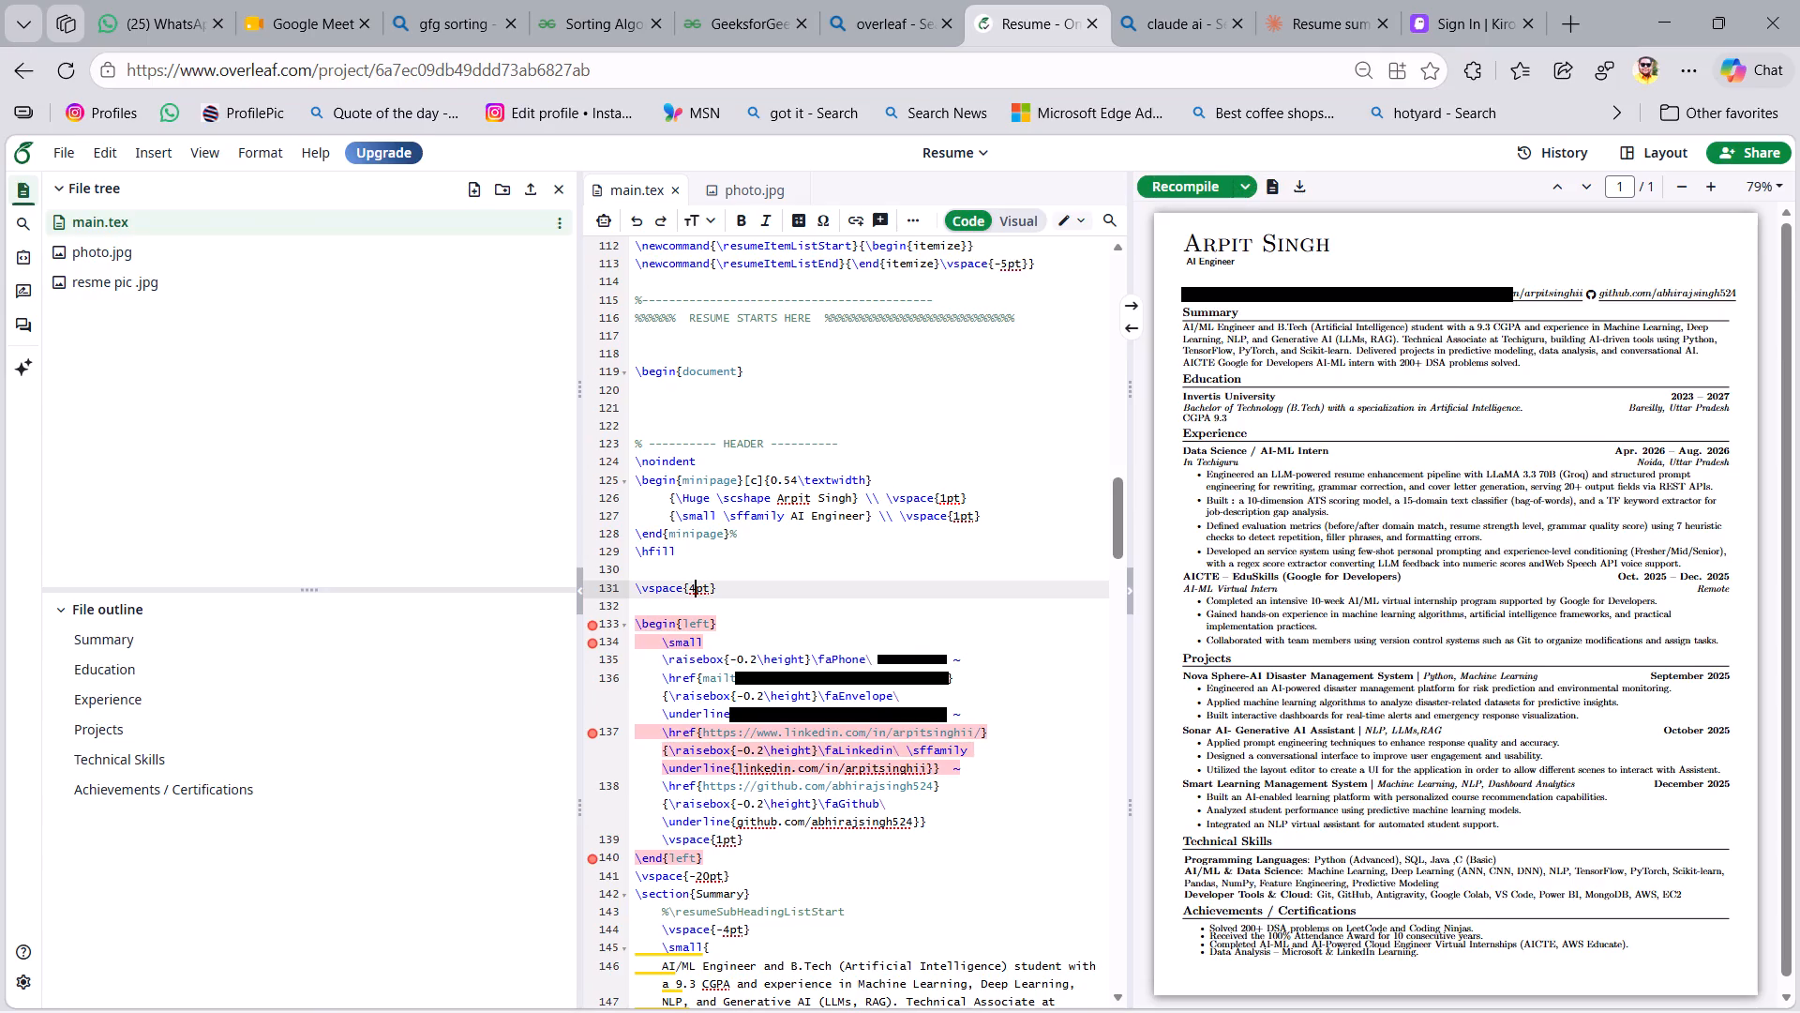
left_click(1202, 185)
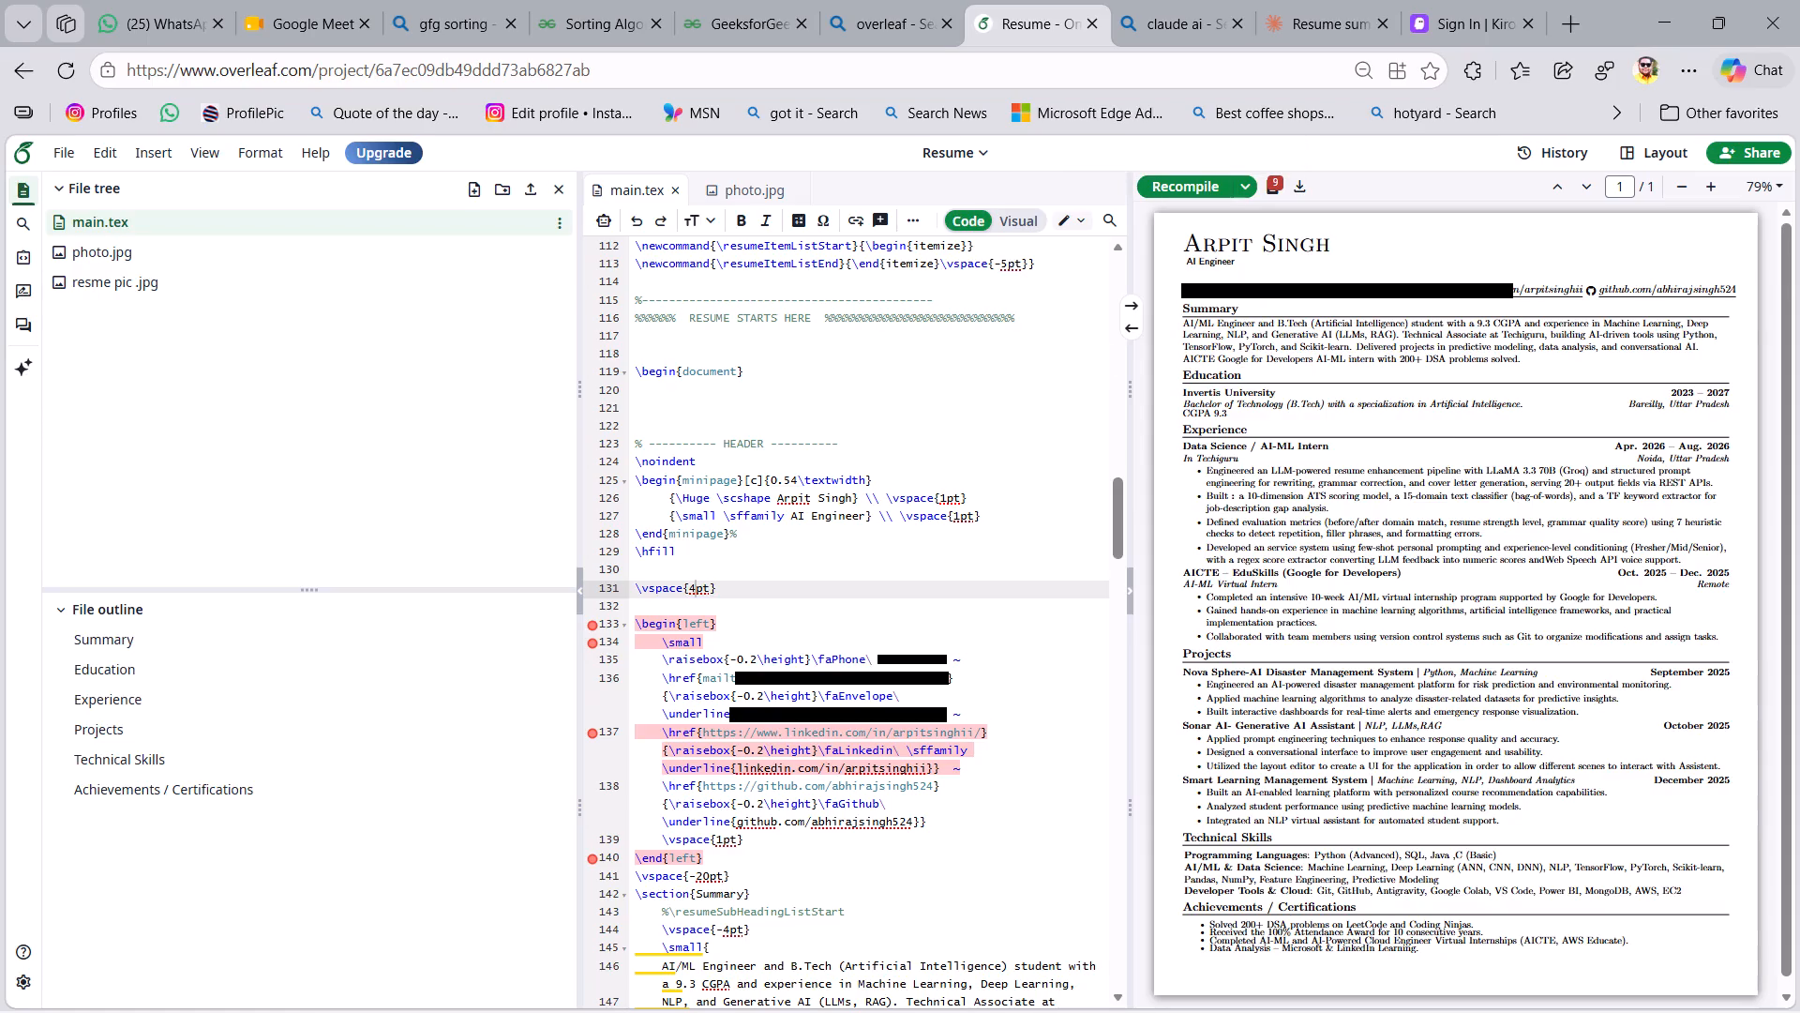
Look through the preamble, custom commands and header code in main.tex for the layout and spacing settings.
scroll(774, 656, "up", 1)
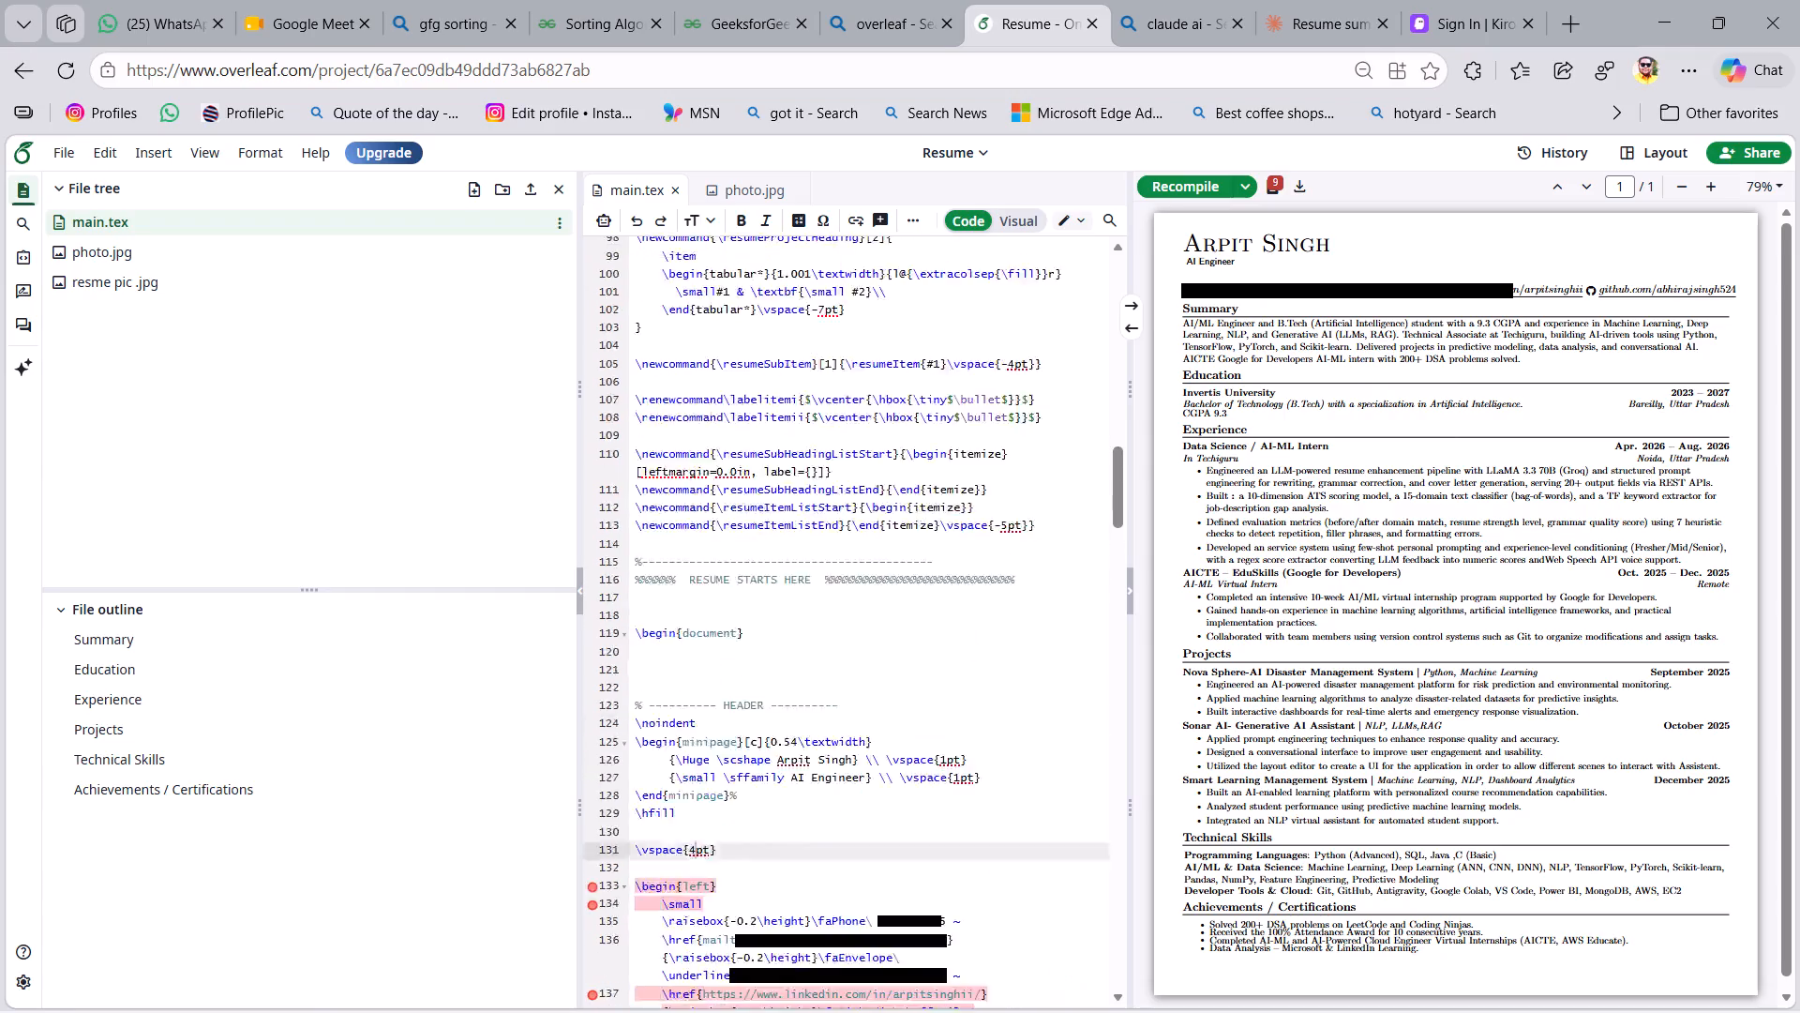
scroll(774, 656, "up", 3)
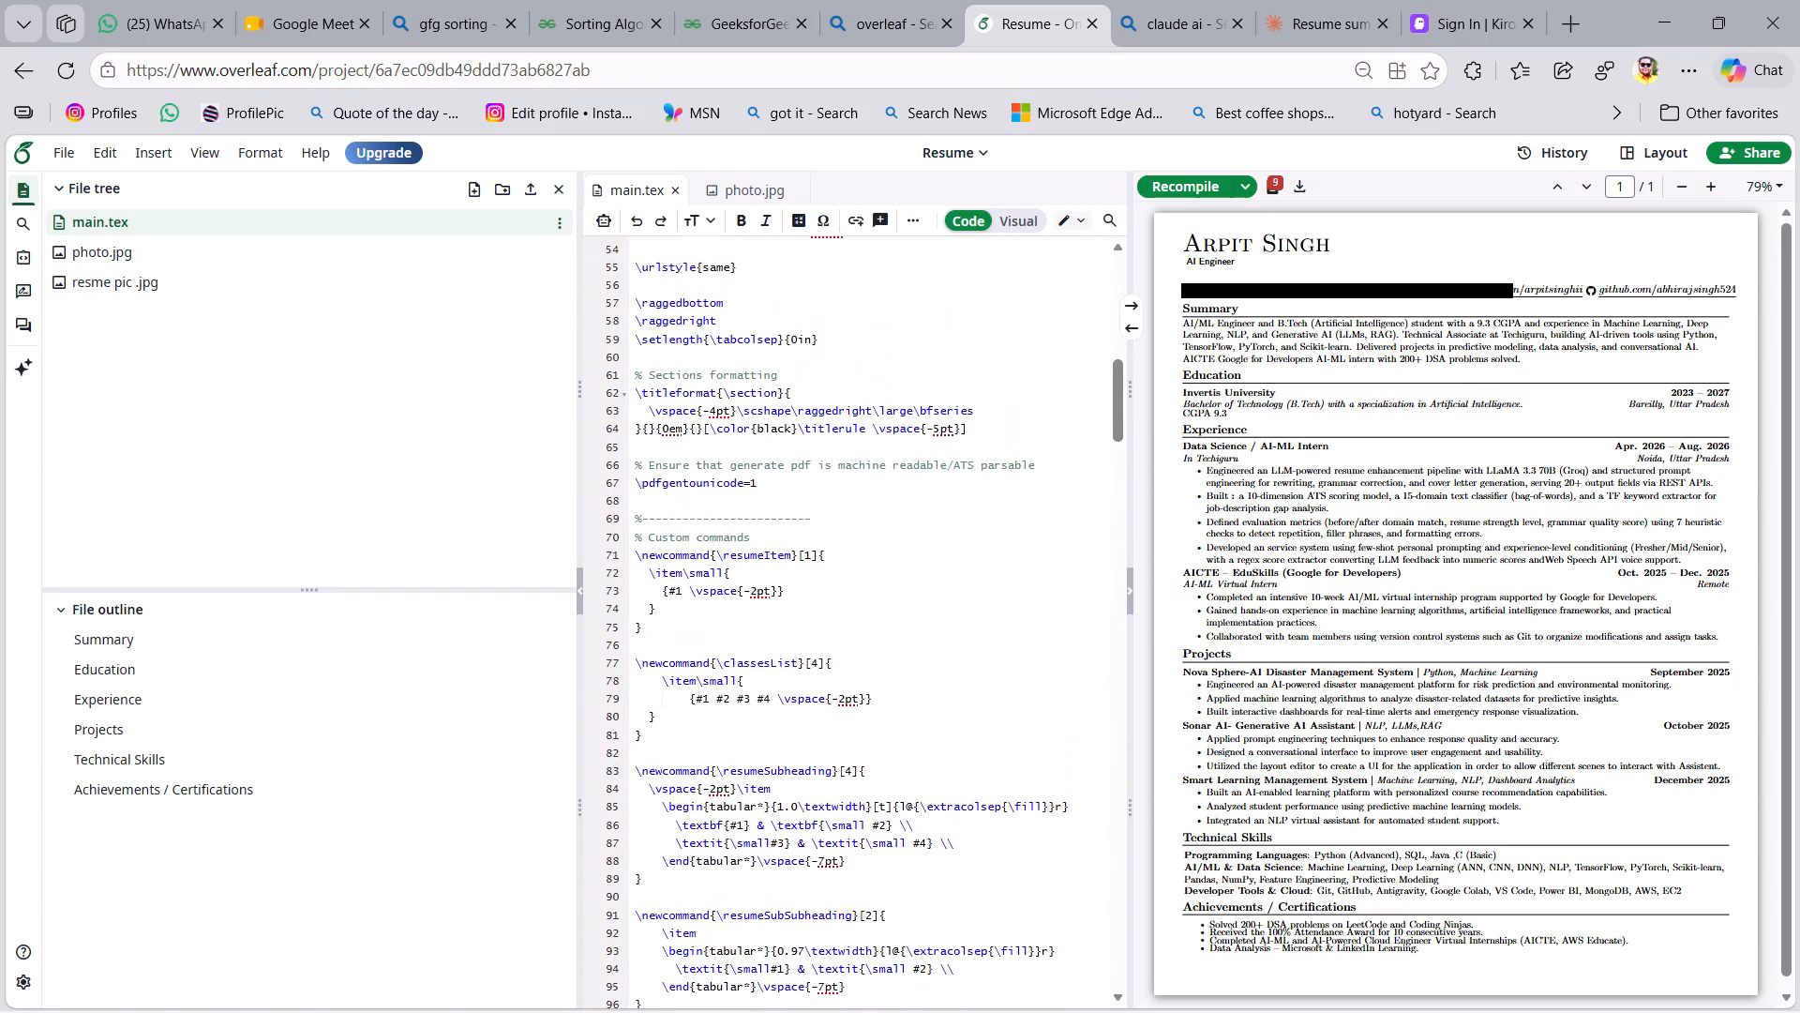
scroll(774, 656, "up", 4)
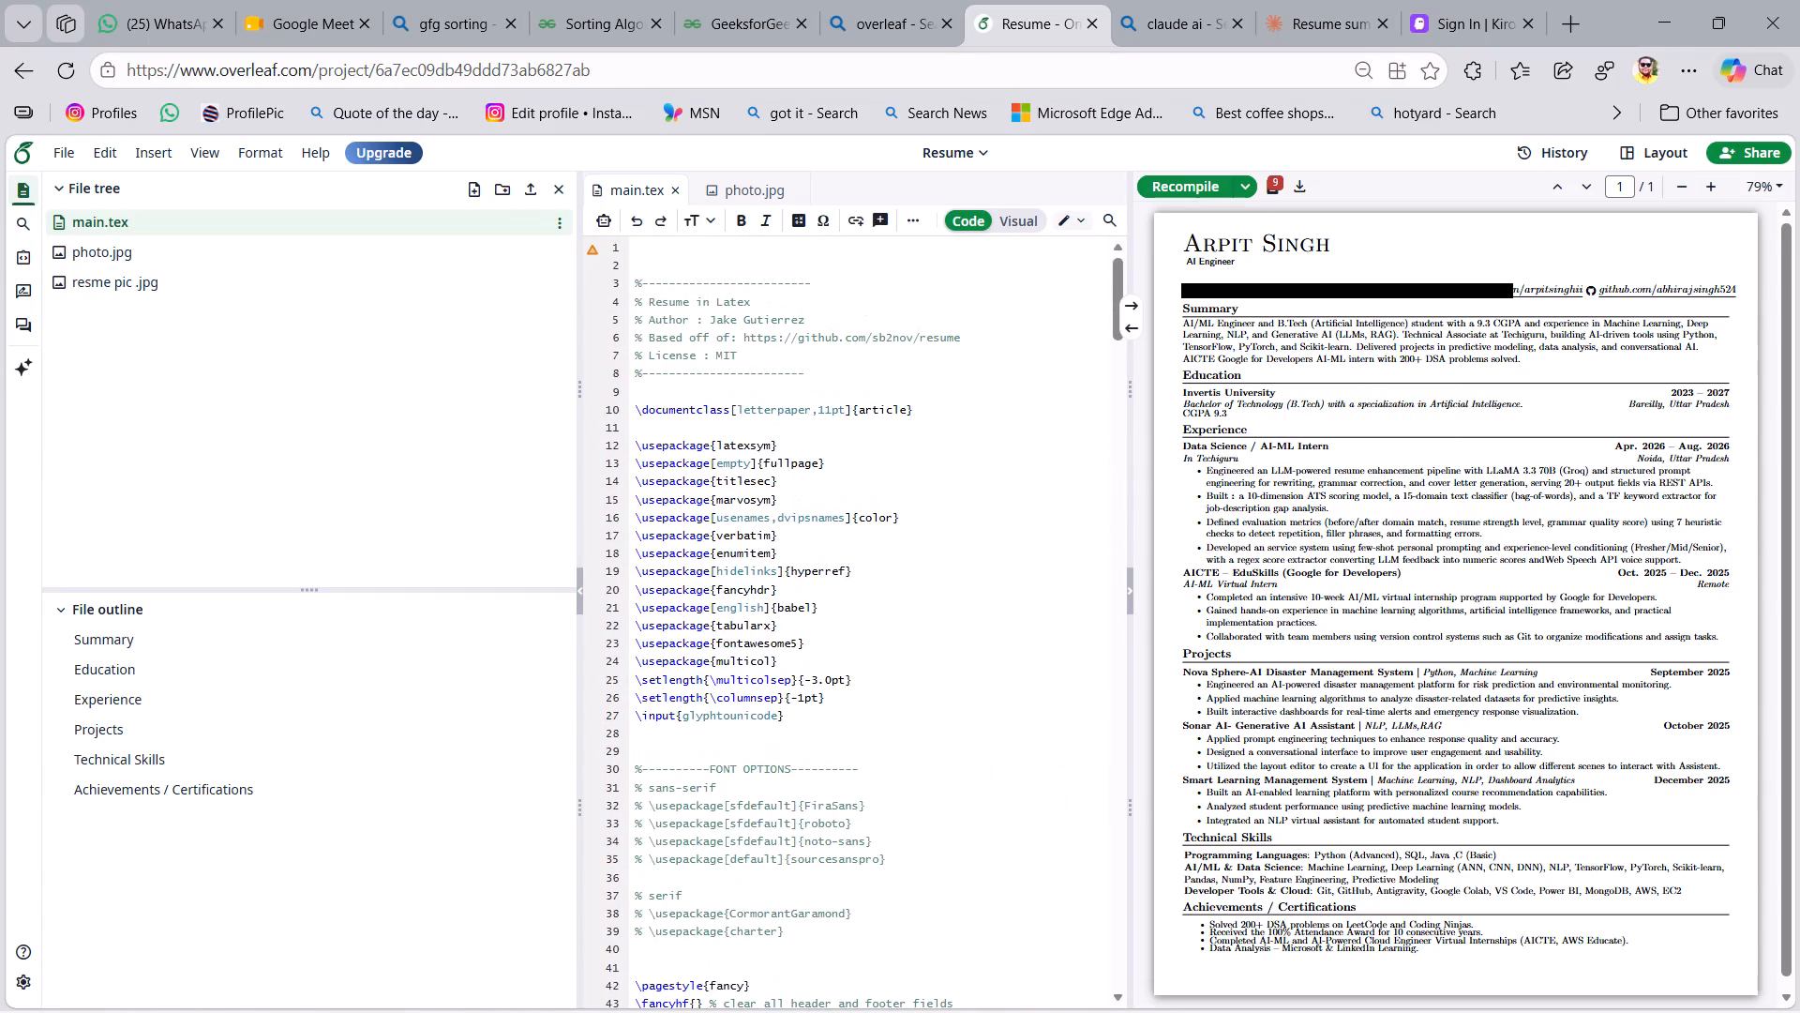
scroll(774, 656, "down", 3)
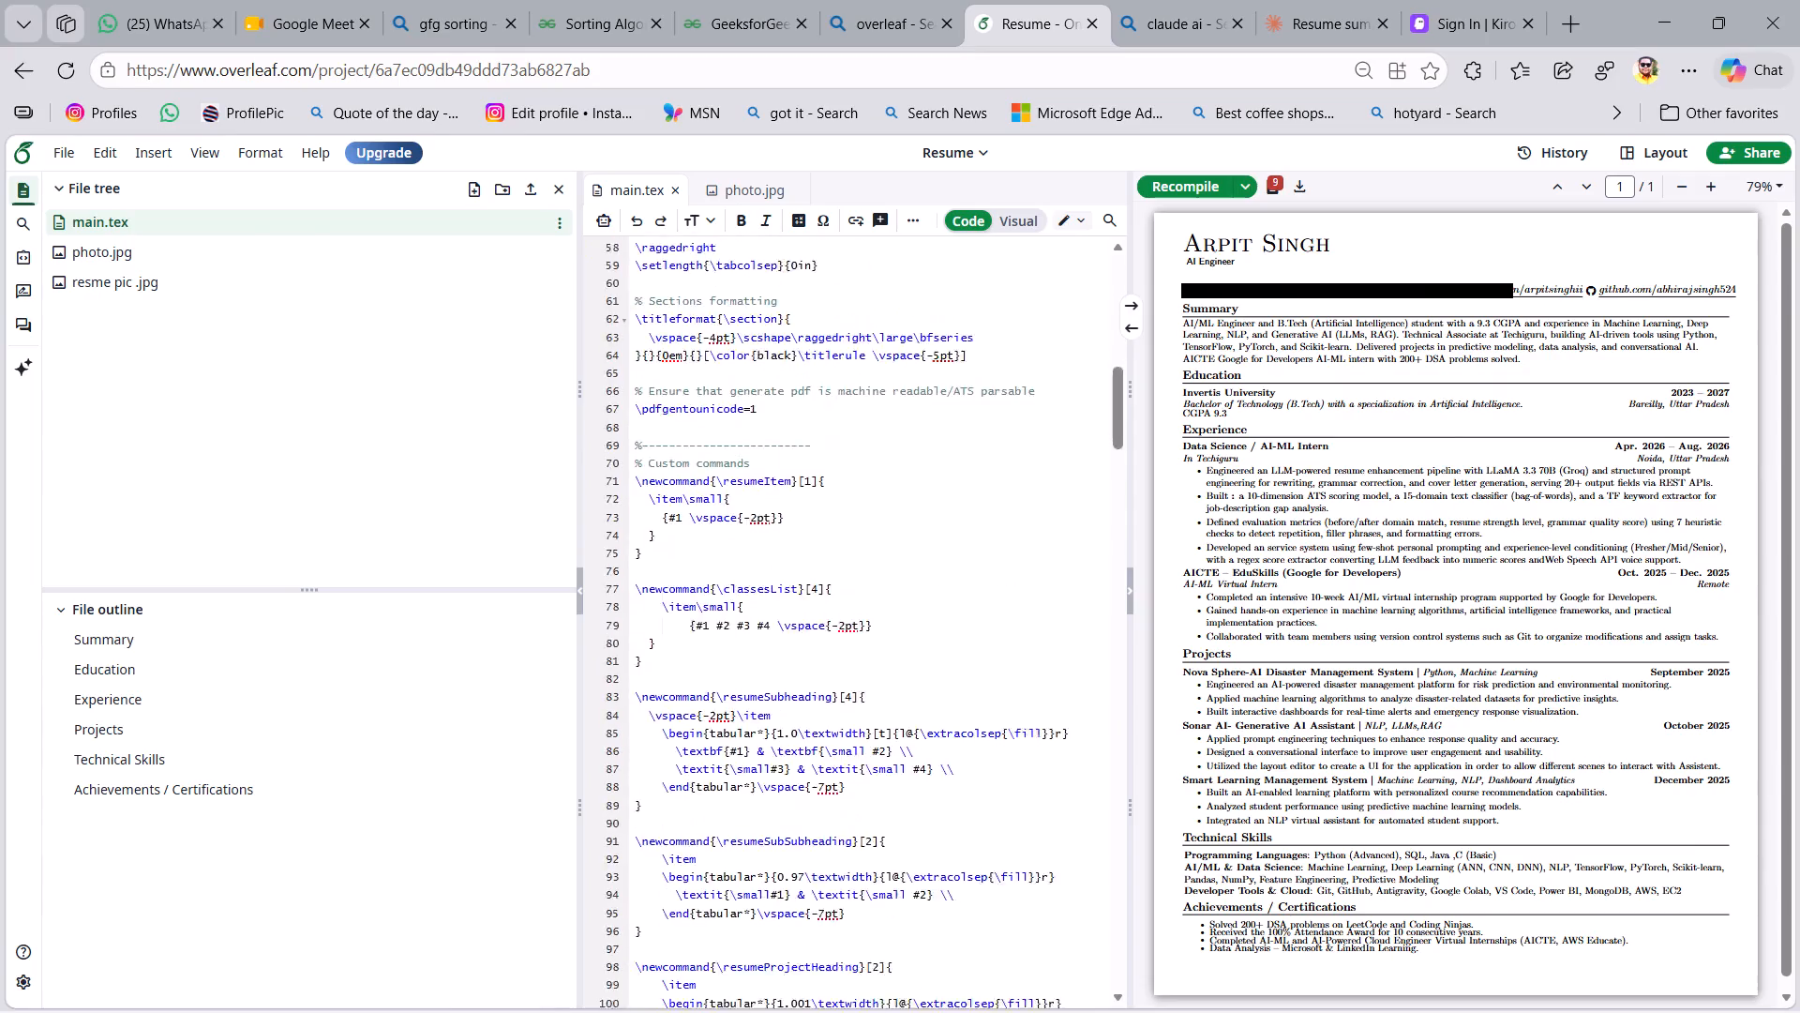
scroll(774, 656, "down", 6)
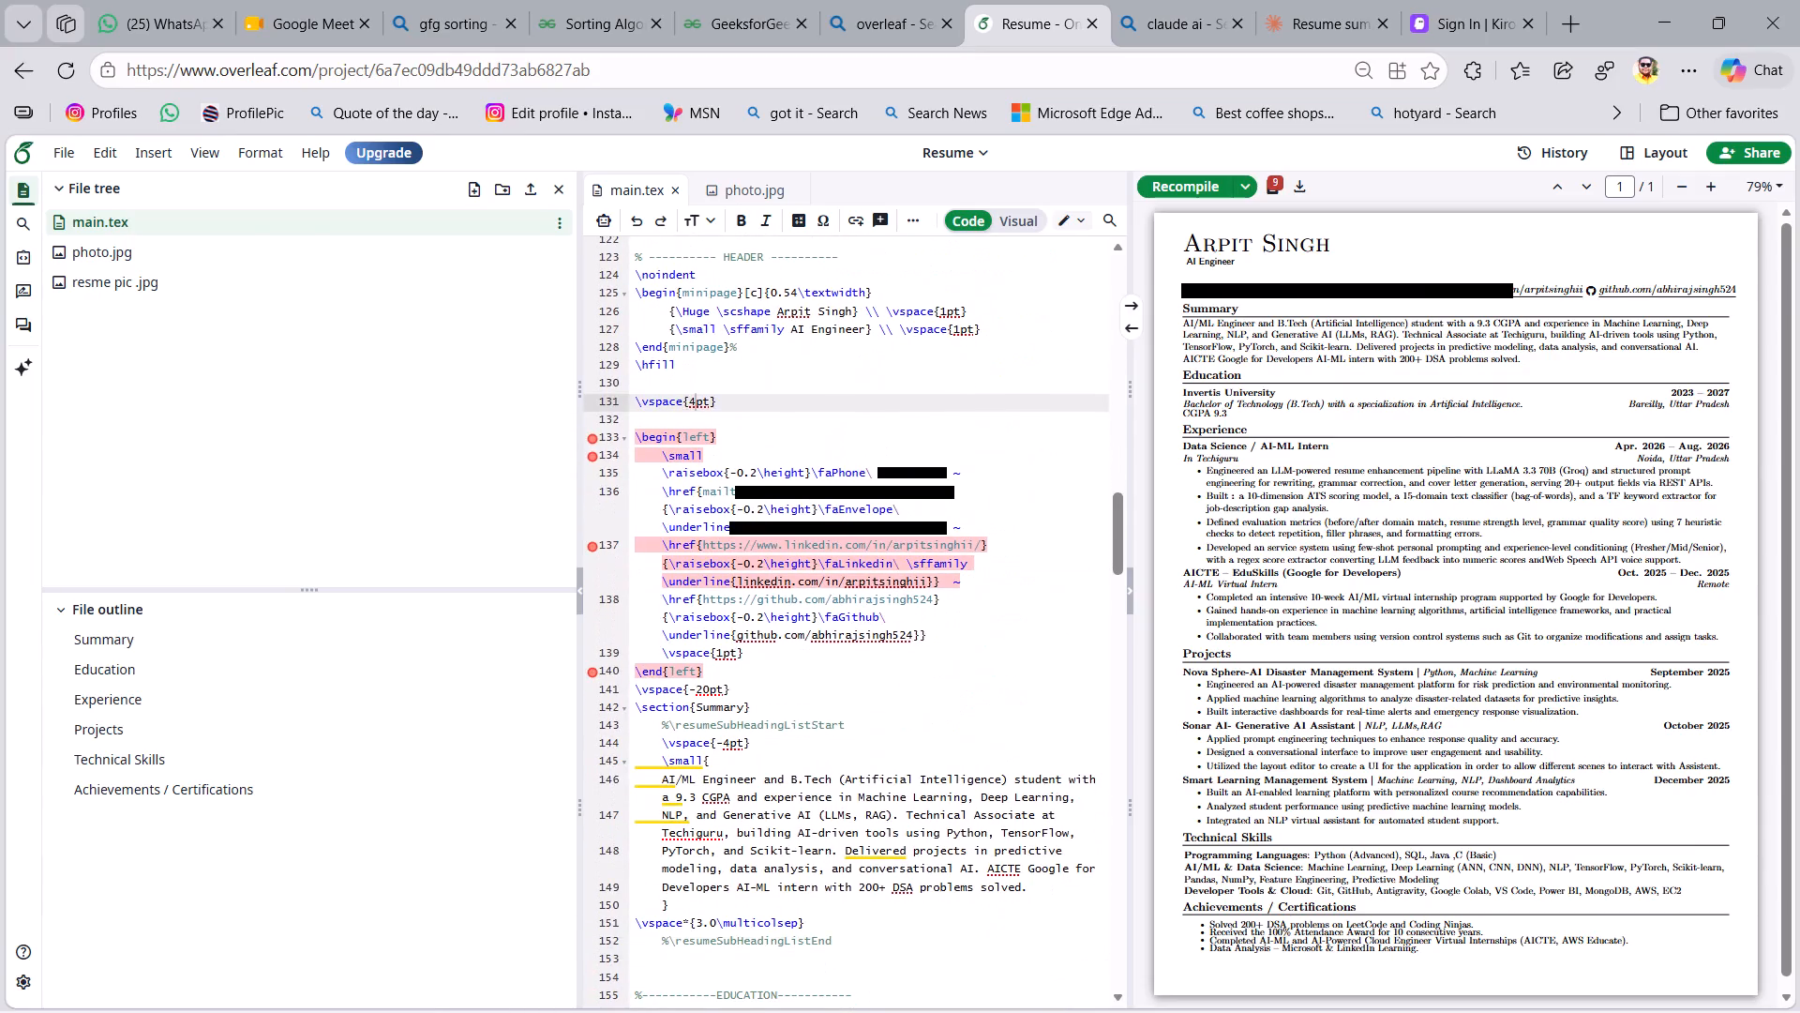
left_click(799, 660)
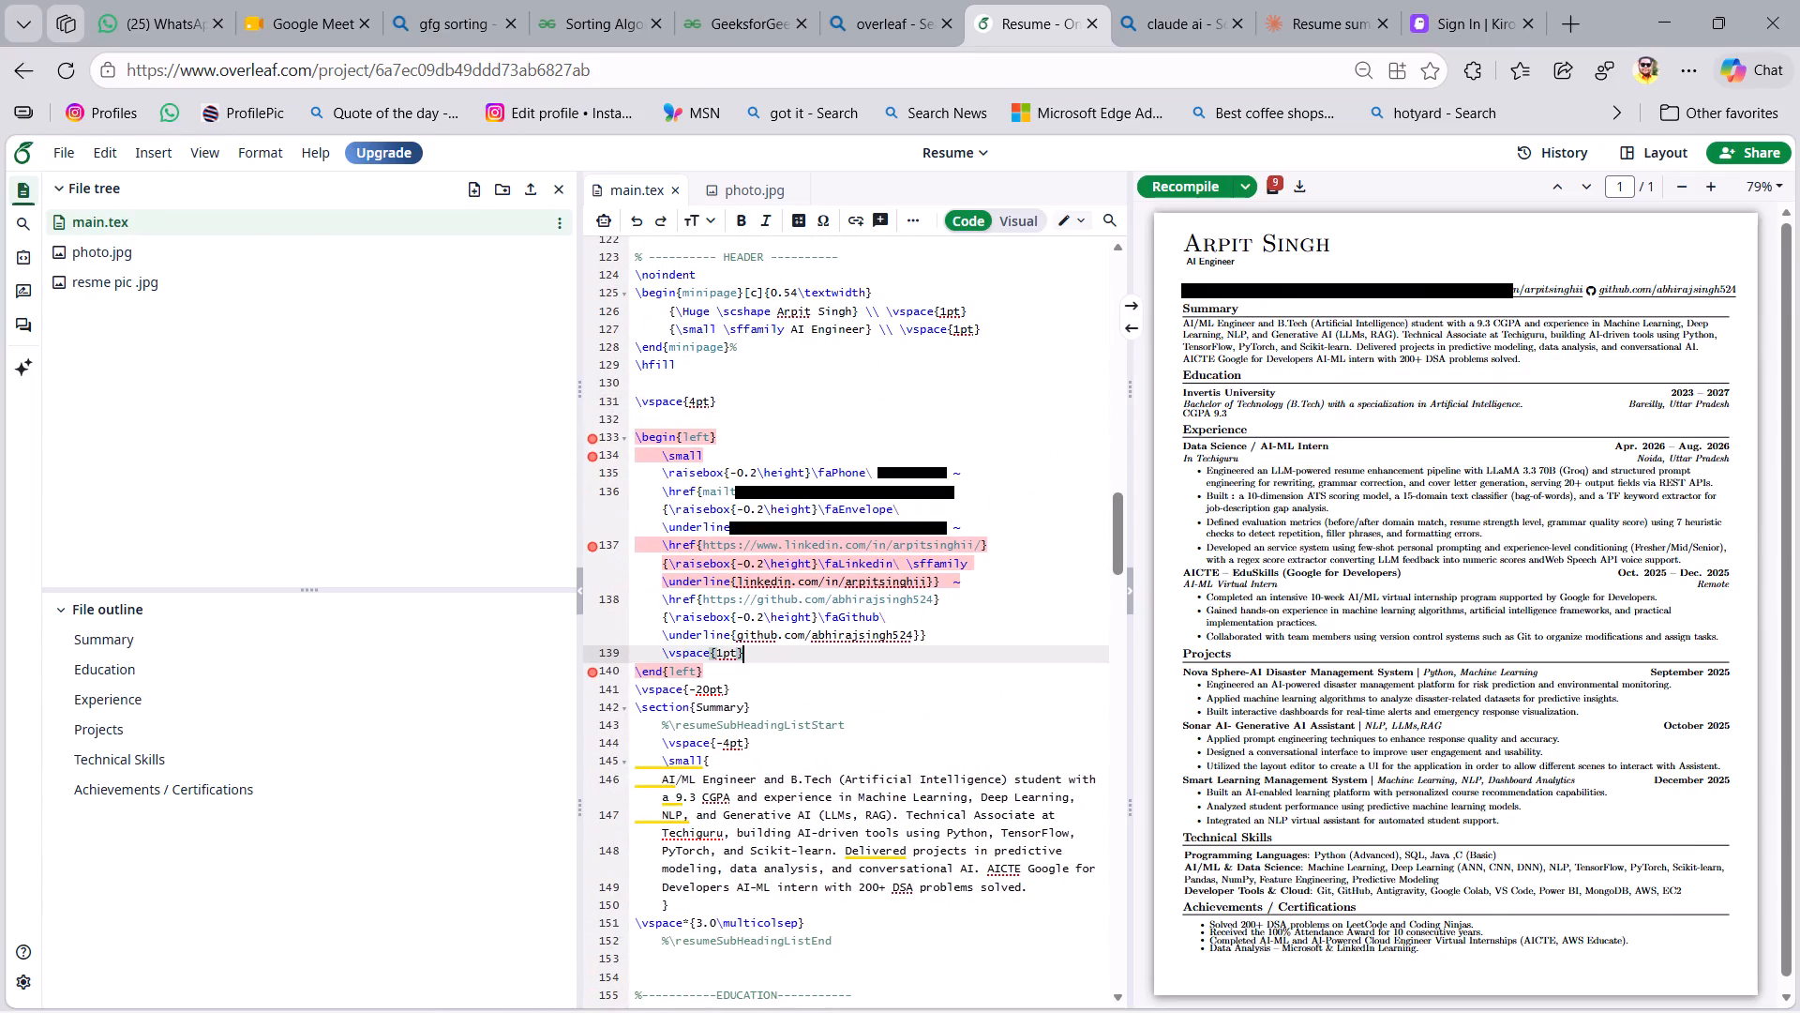
Set the standalone \vspace between the header's \hfill and the contact block to 2pt.
left_click(690, 405)
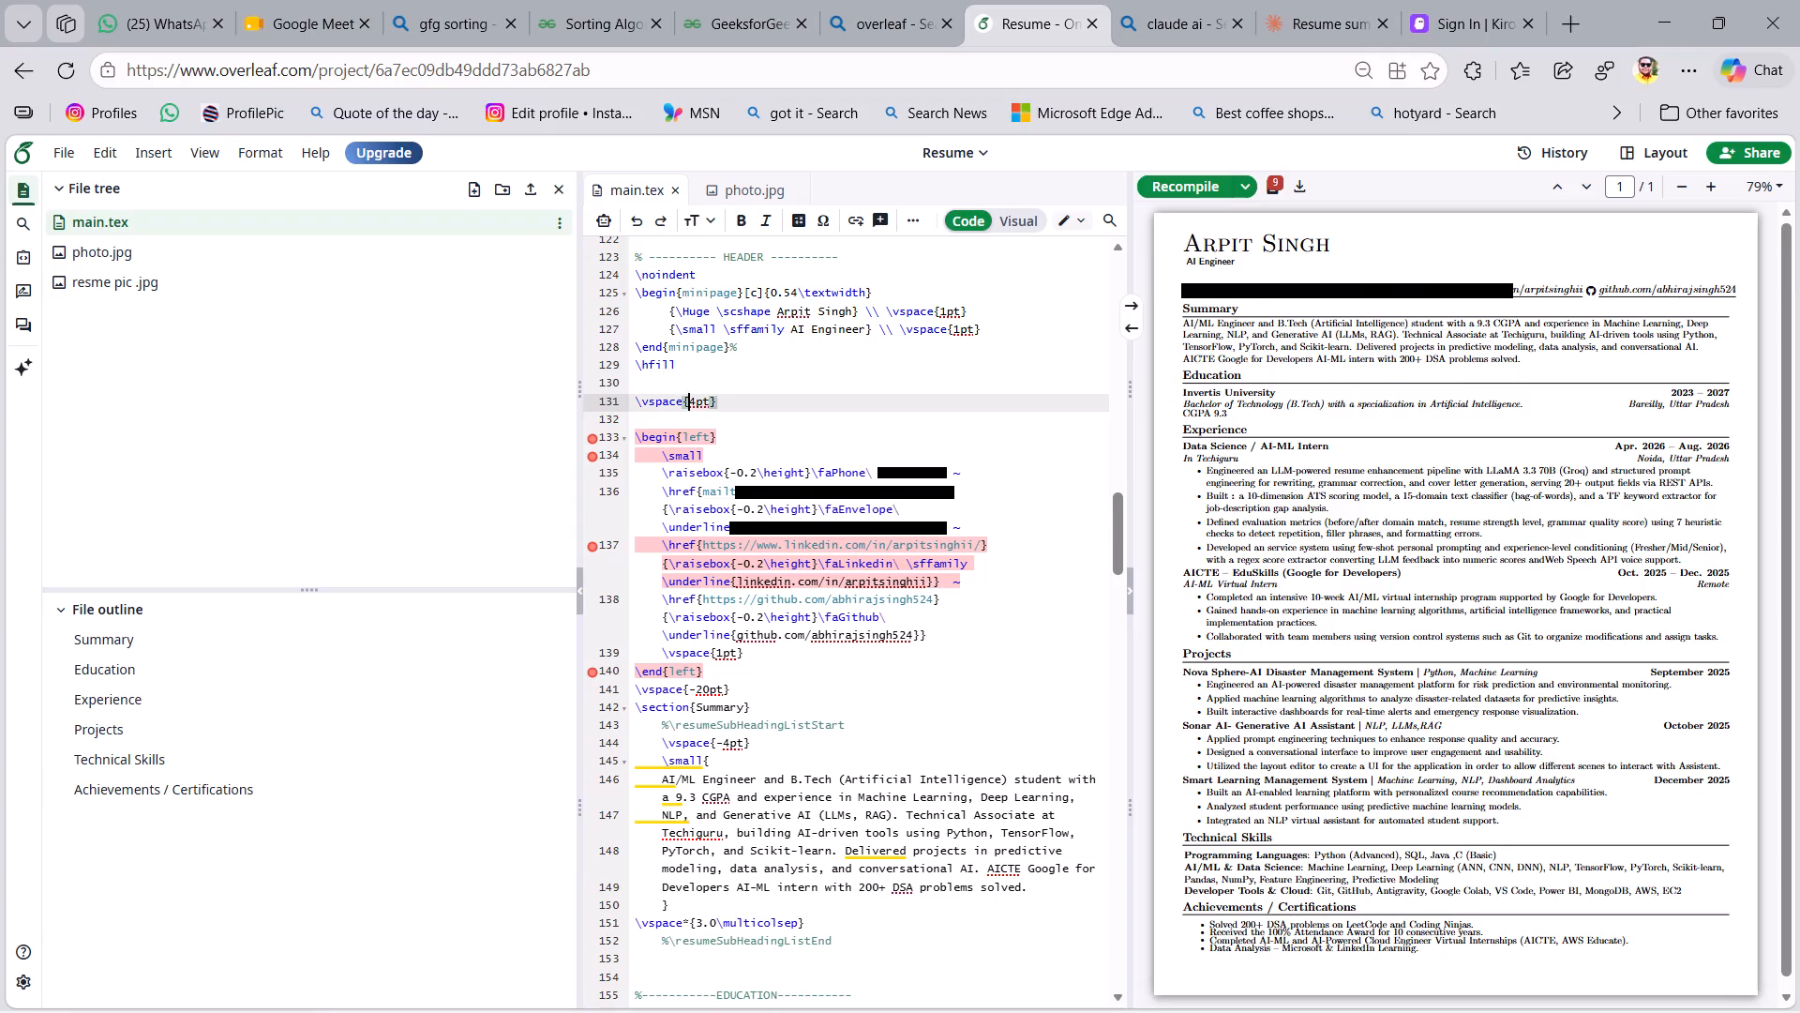
left_click(693, 403)
key("BackSpace")
key("2")
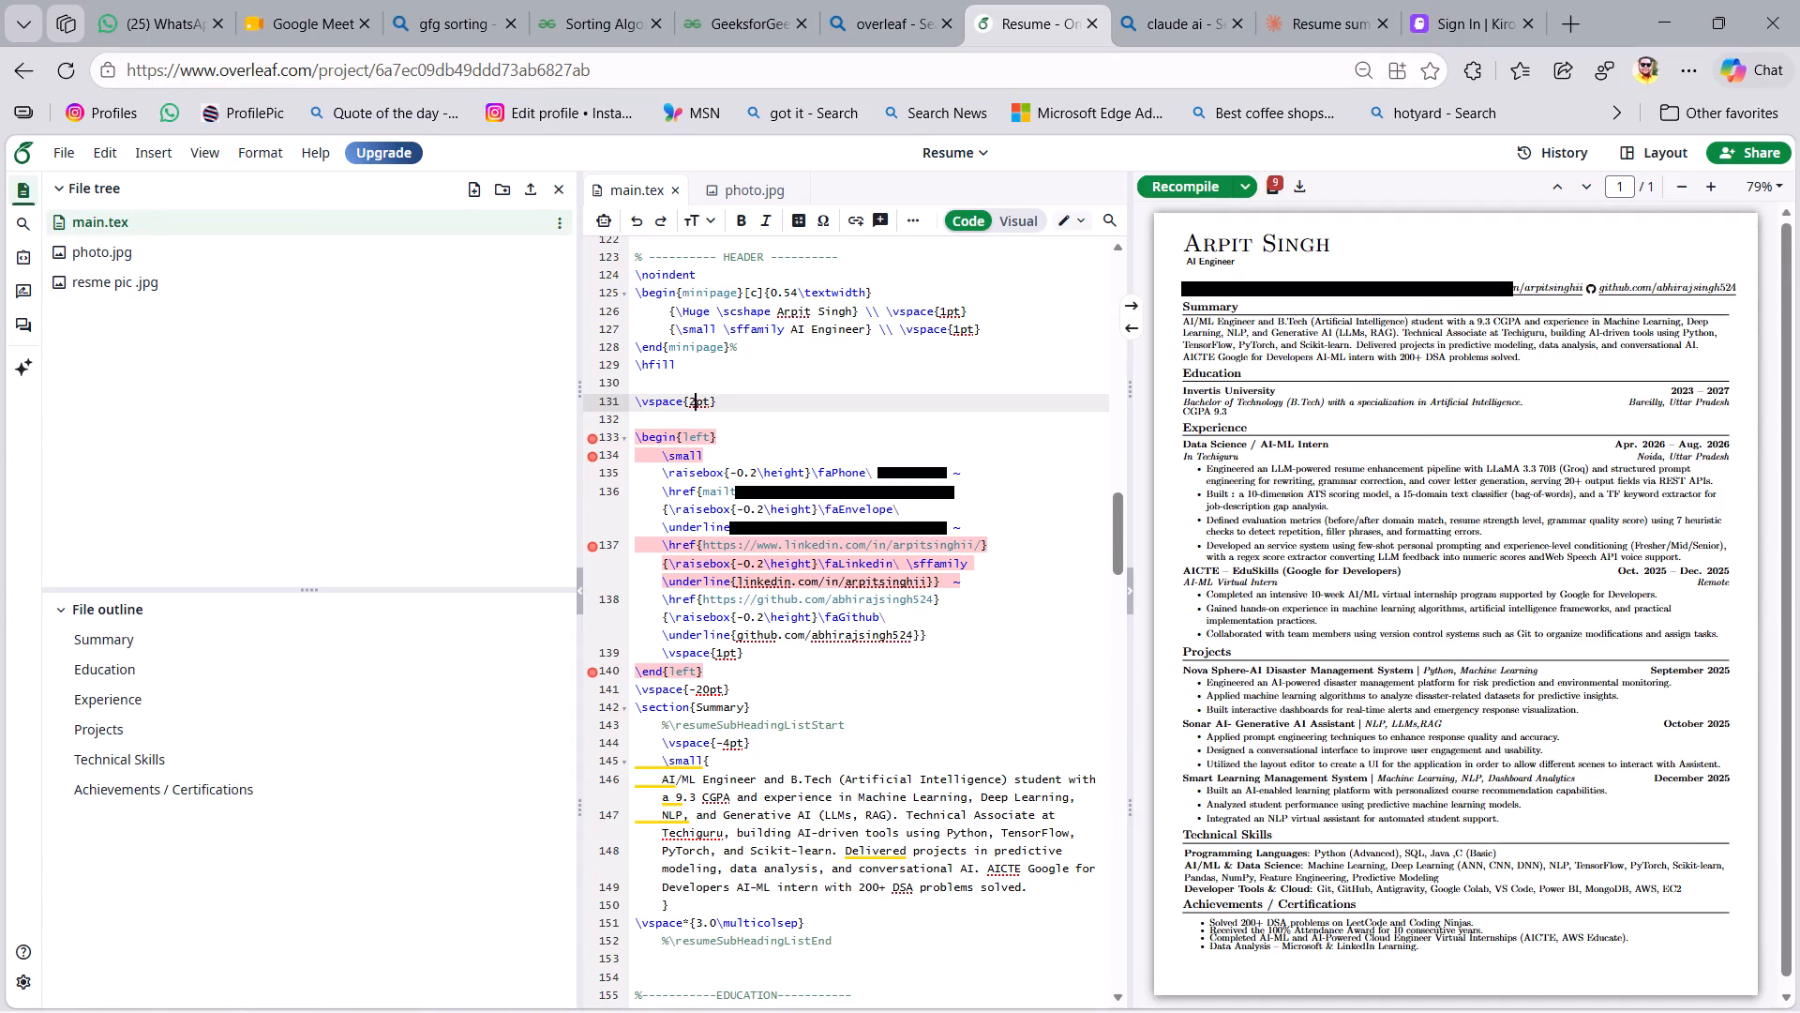
Set the \vspace at the end of the header's \Huge name line to 2pt.
scroll(710, 362, "up", 1)
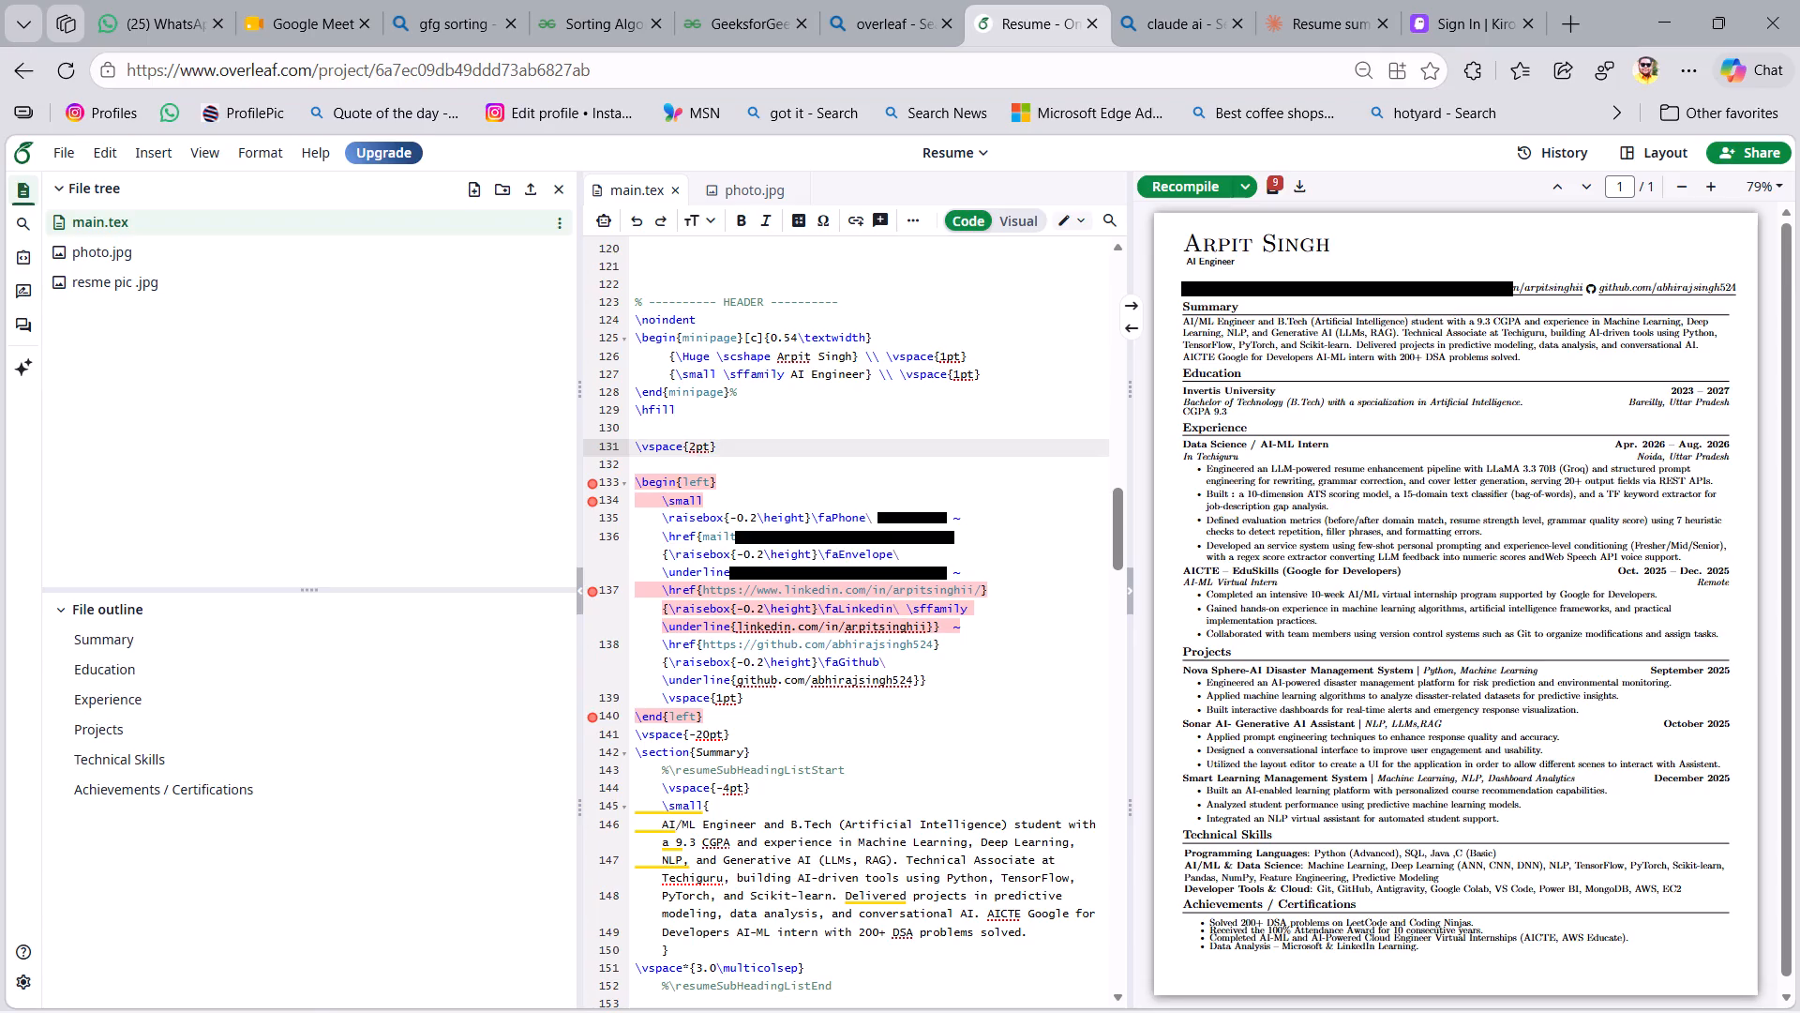
left_click(947, 357)
key("BackSpace")
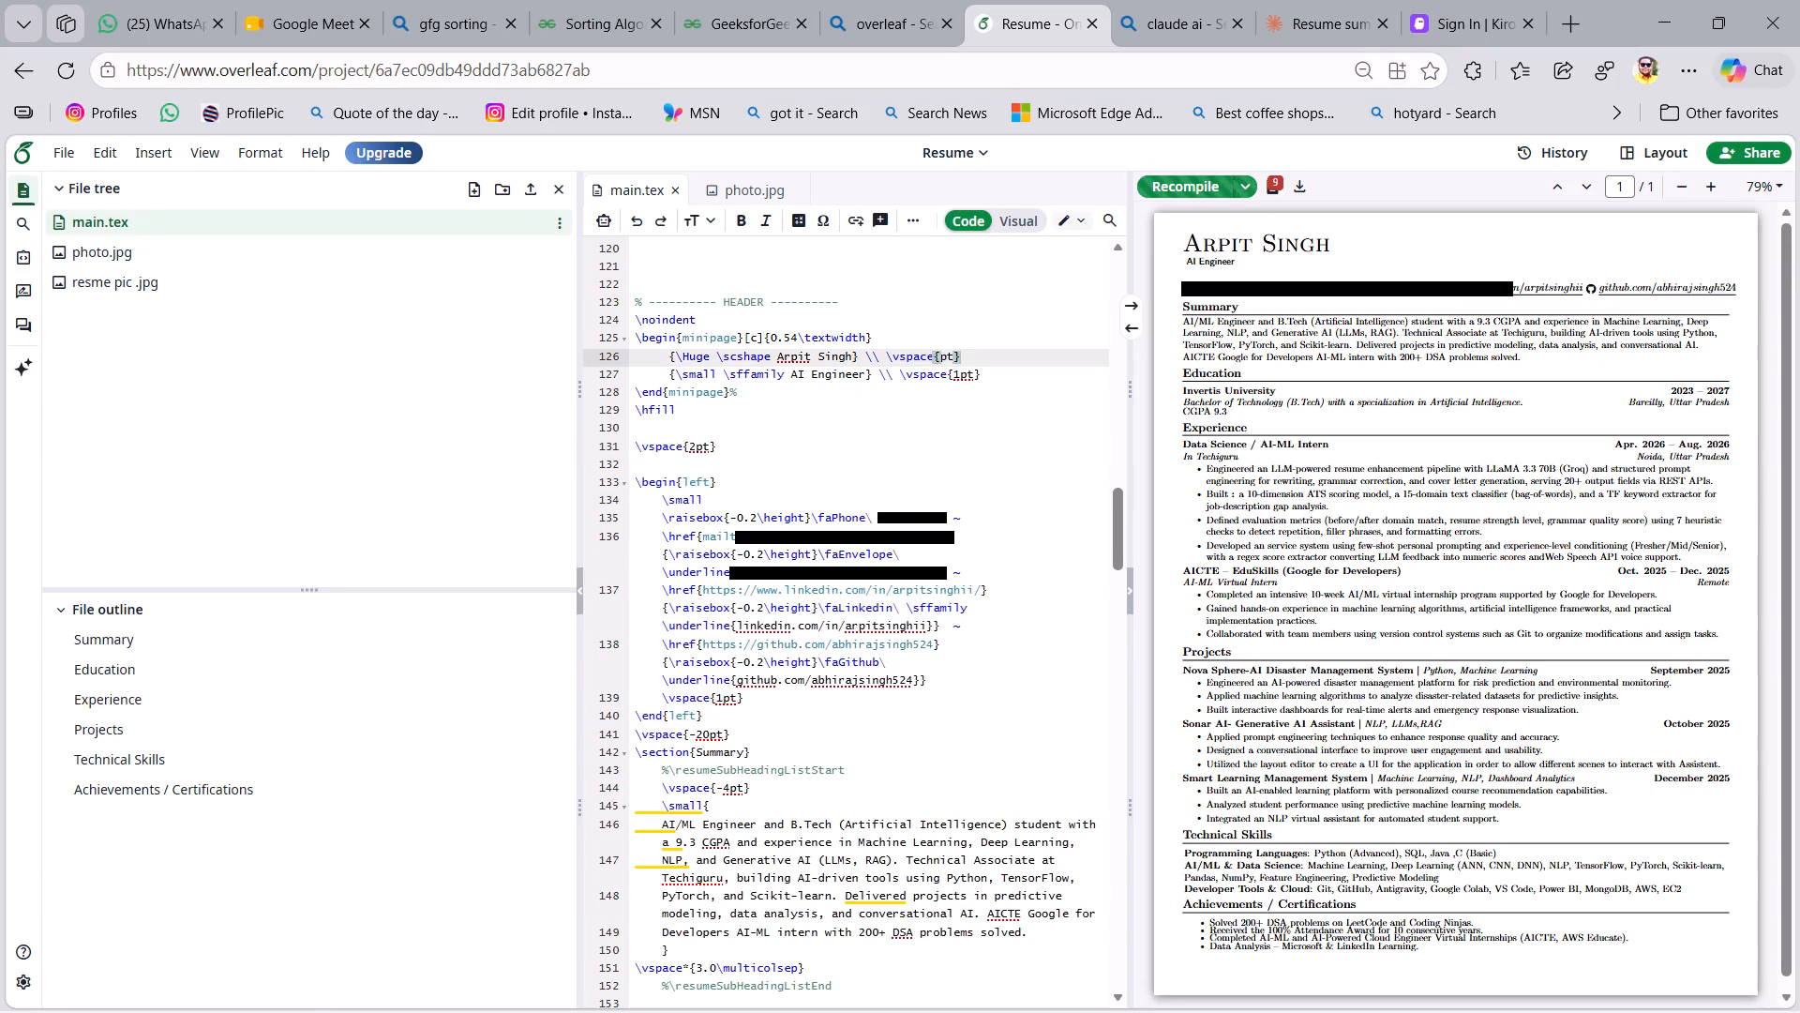
key("2")
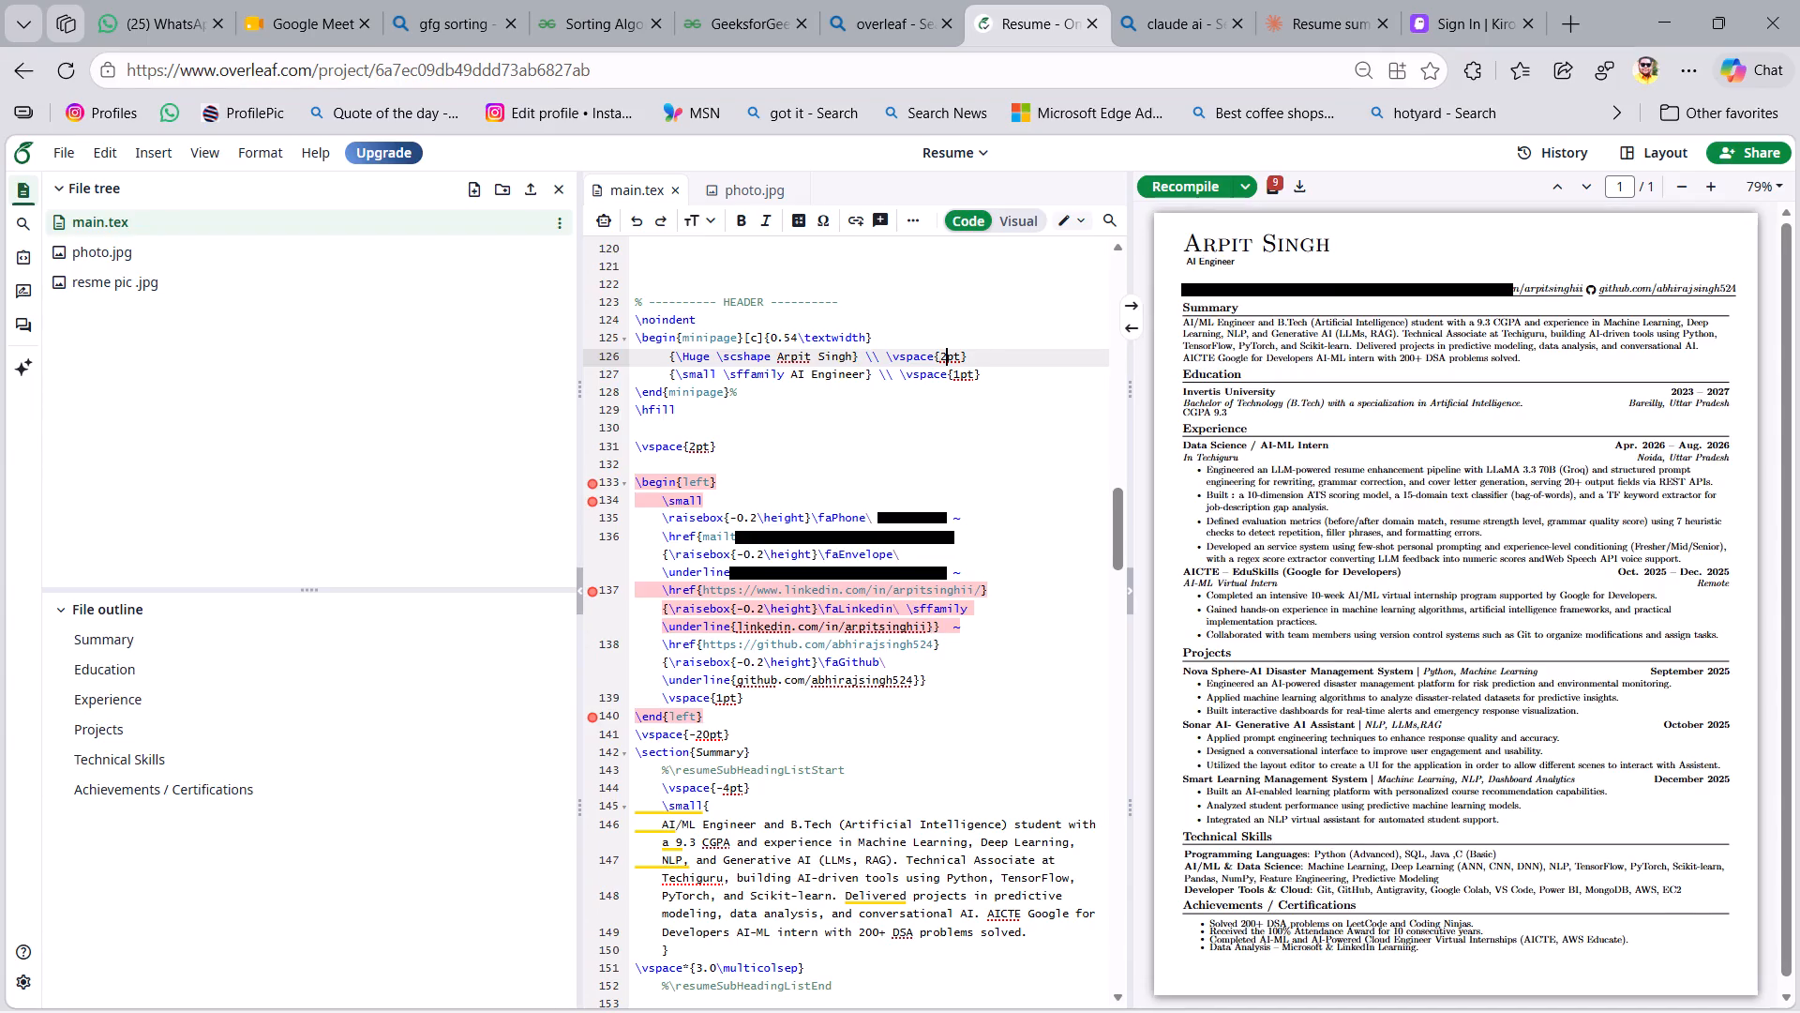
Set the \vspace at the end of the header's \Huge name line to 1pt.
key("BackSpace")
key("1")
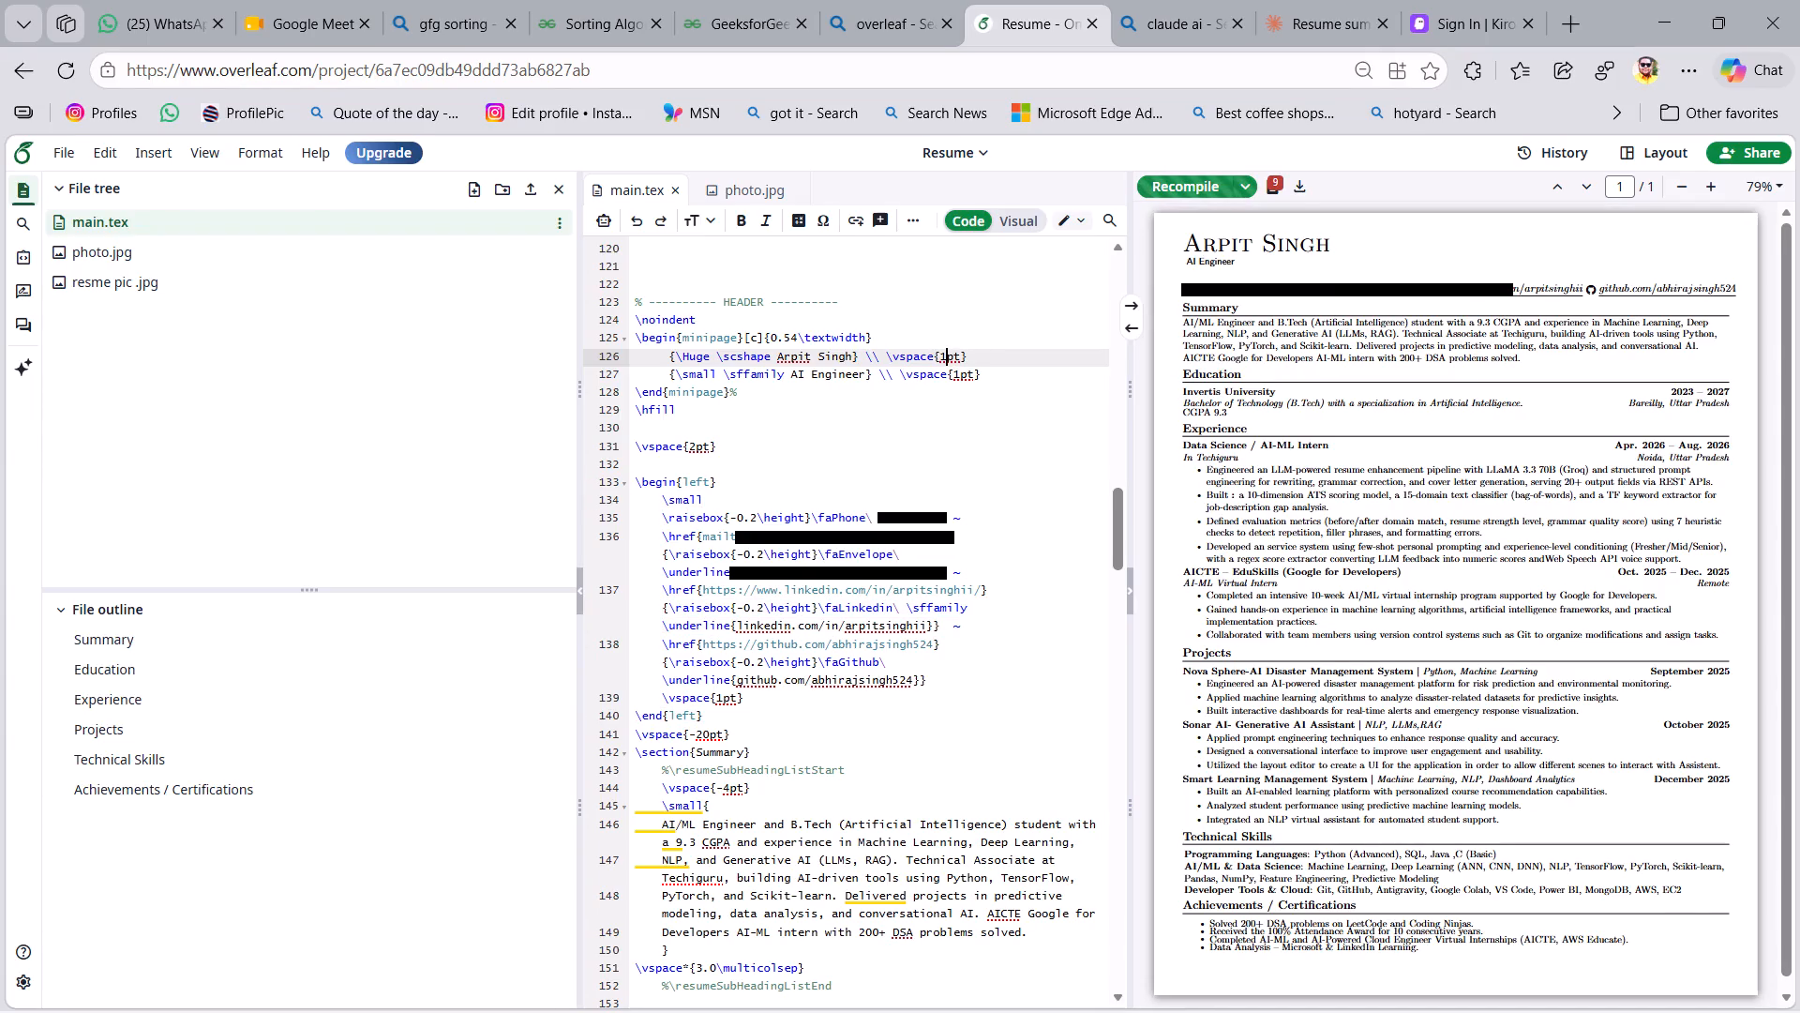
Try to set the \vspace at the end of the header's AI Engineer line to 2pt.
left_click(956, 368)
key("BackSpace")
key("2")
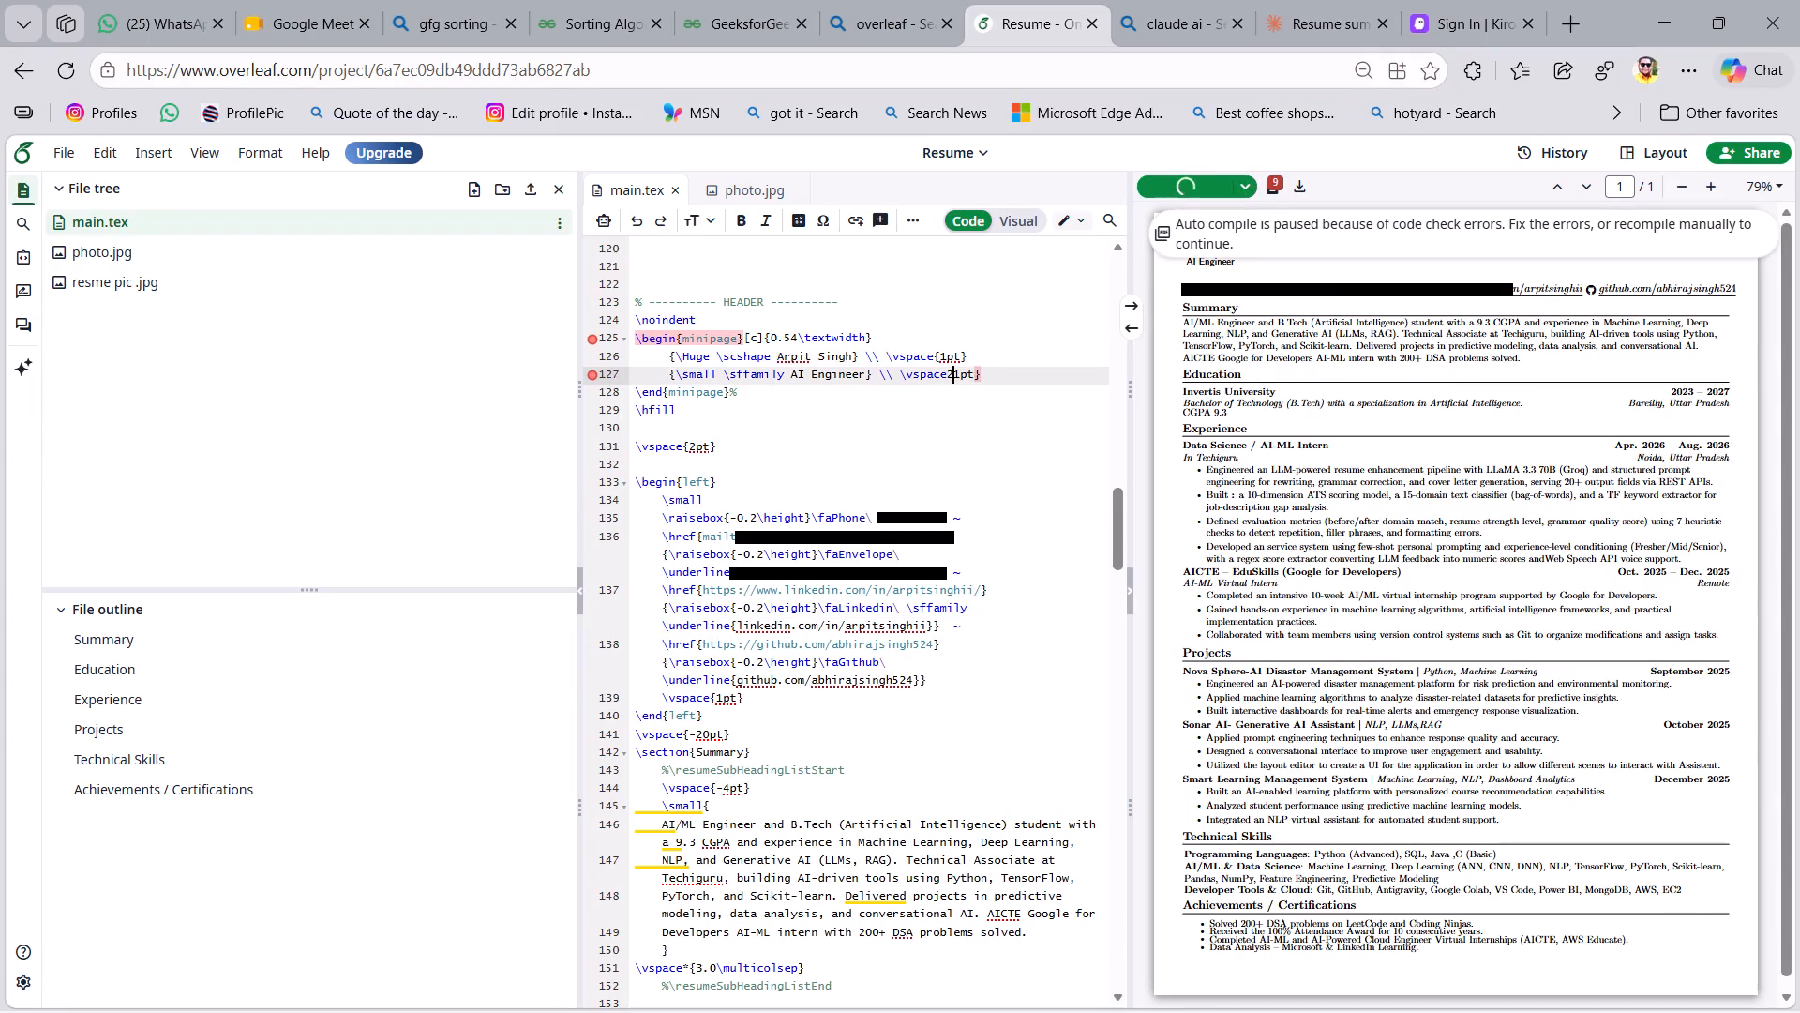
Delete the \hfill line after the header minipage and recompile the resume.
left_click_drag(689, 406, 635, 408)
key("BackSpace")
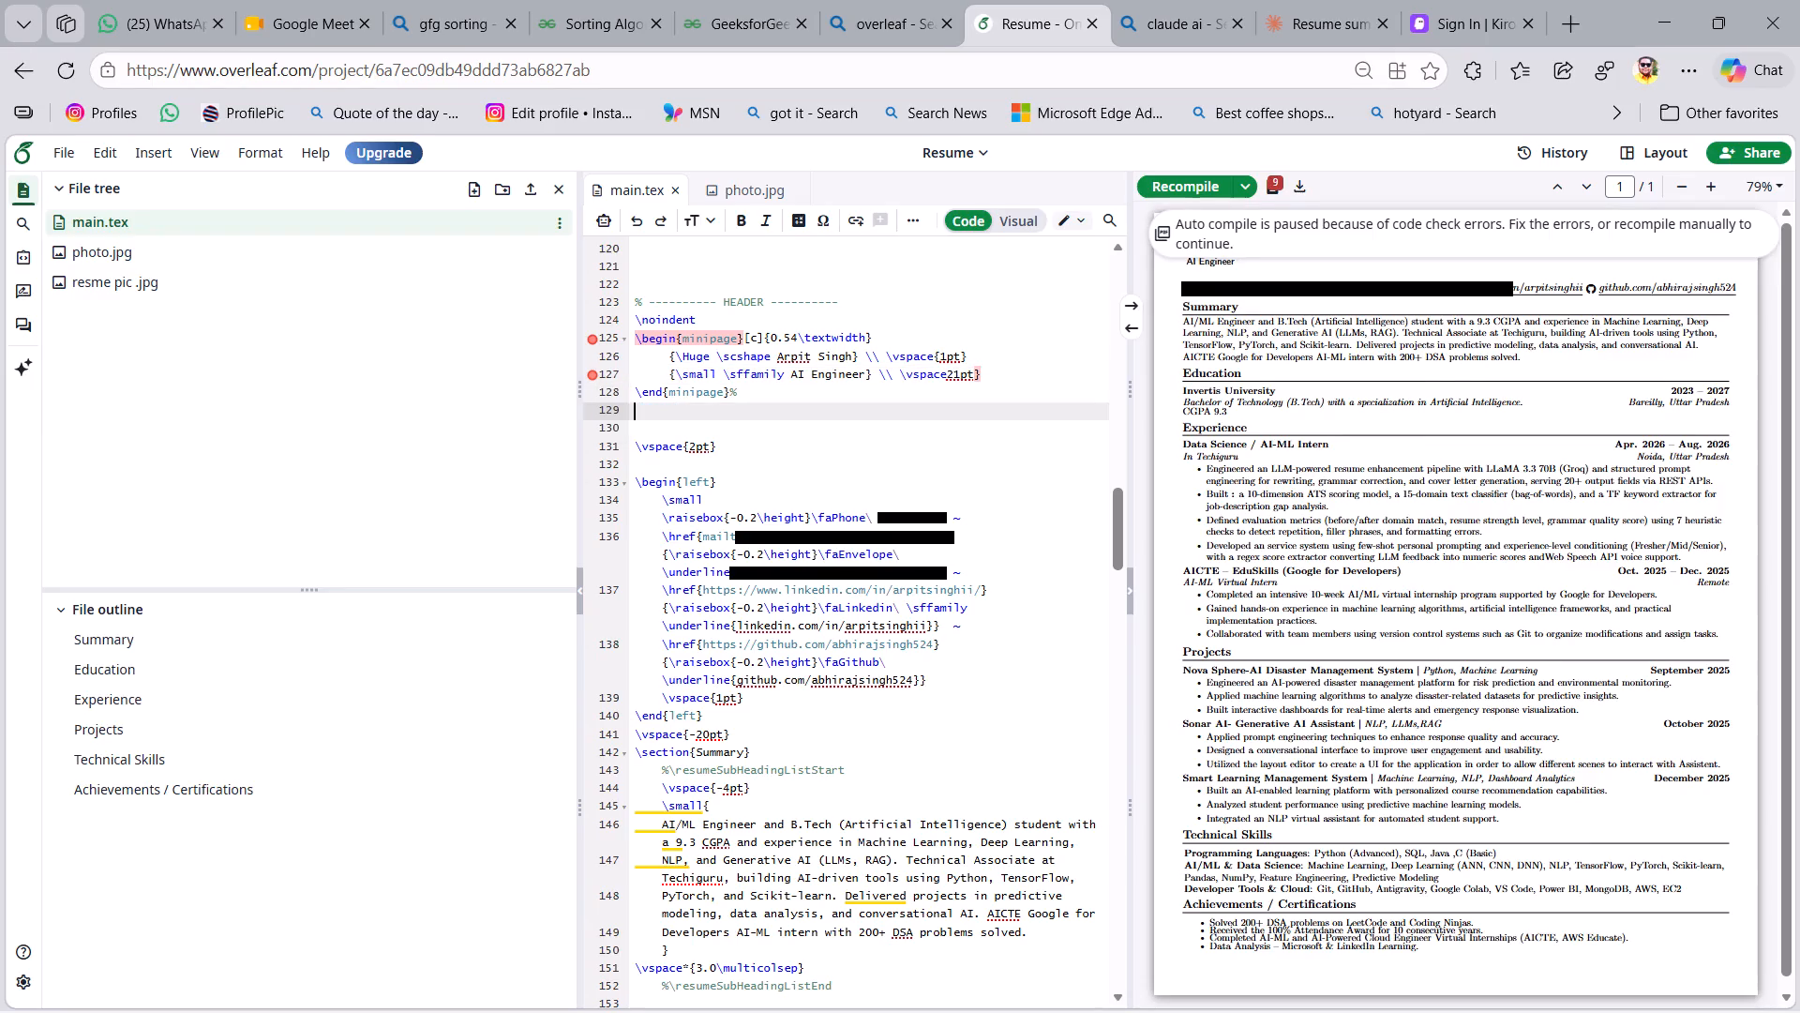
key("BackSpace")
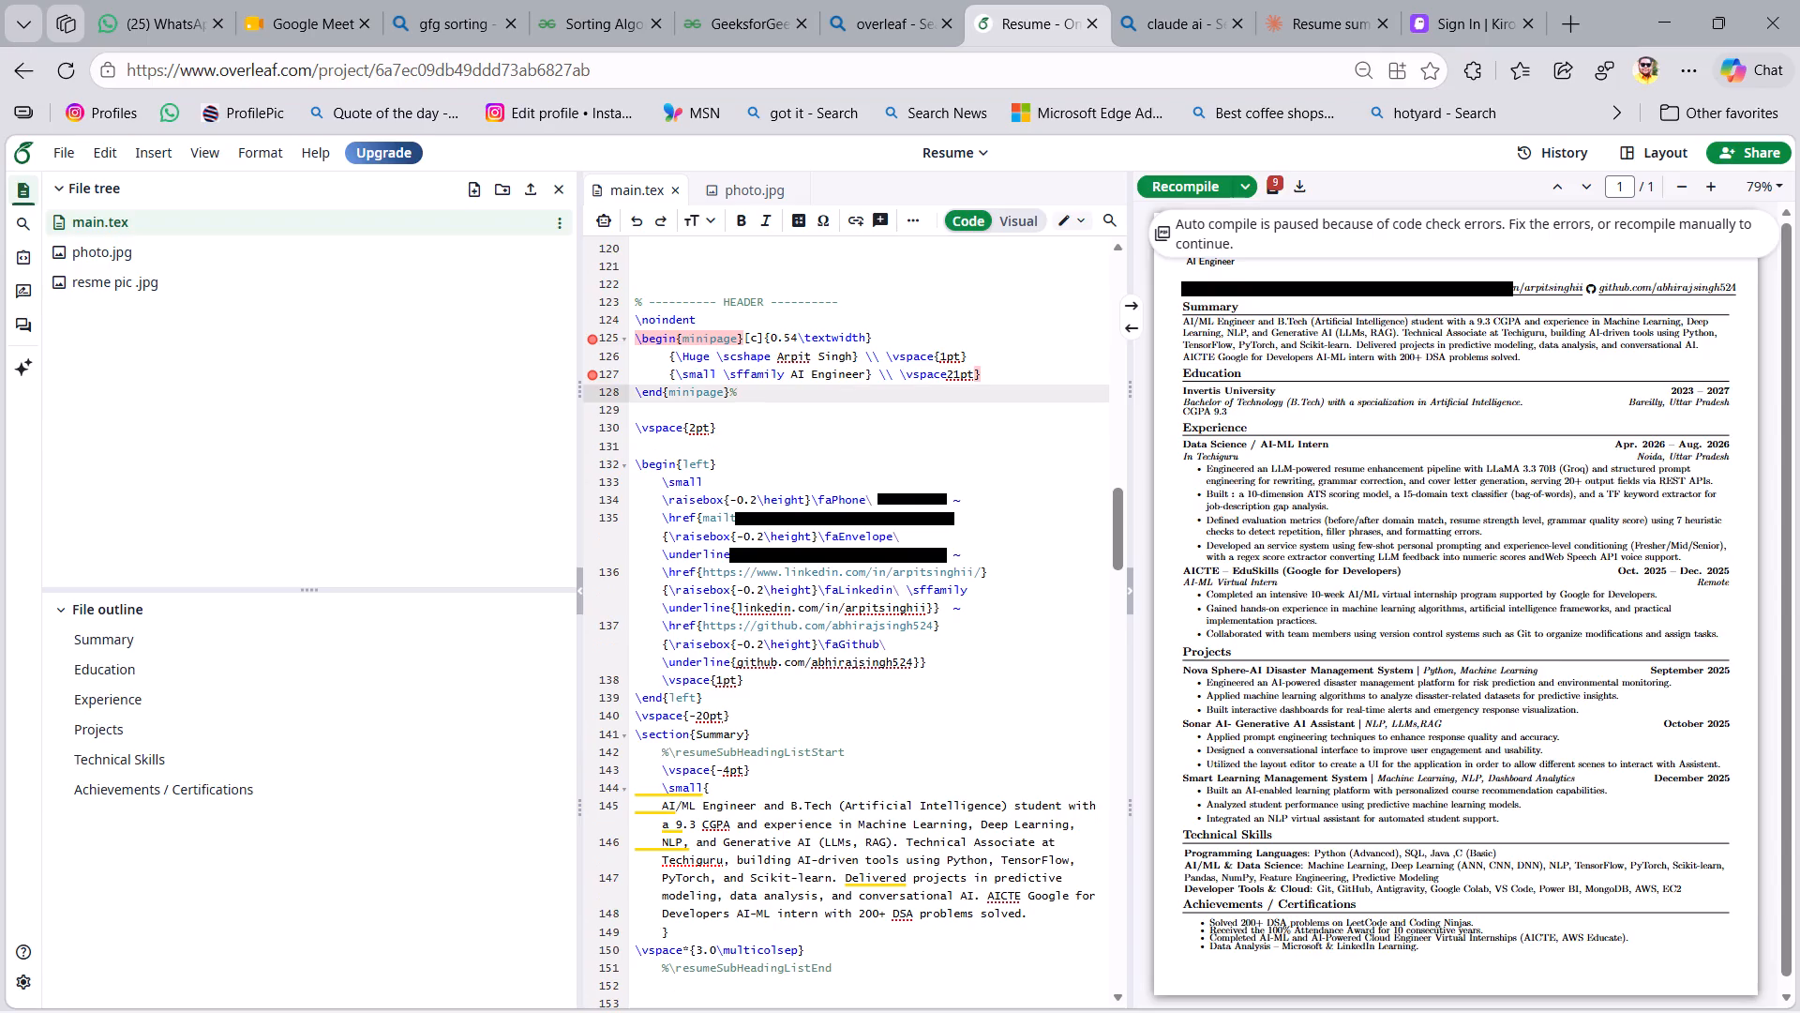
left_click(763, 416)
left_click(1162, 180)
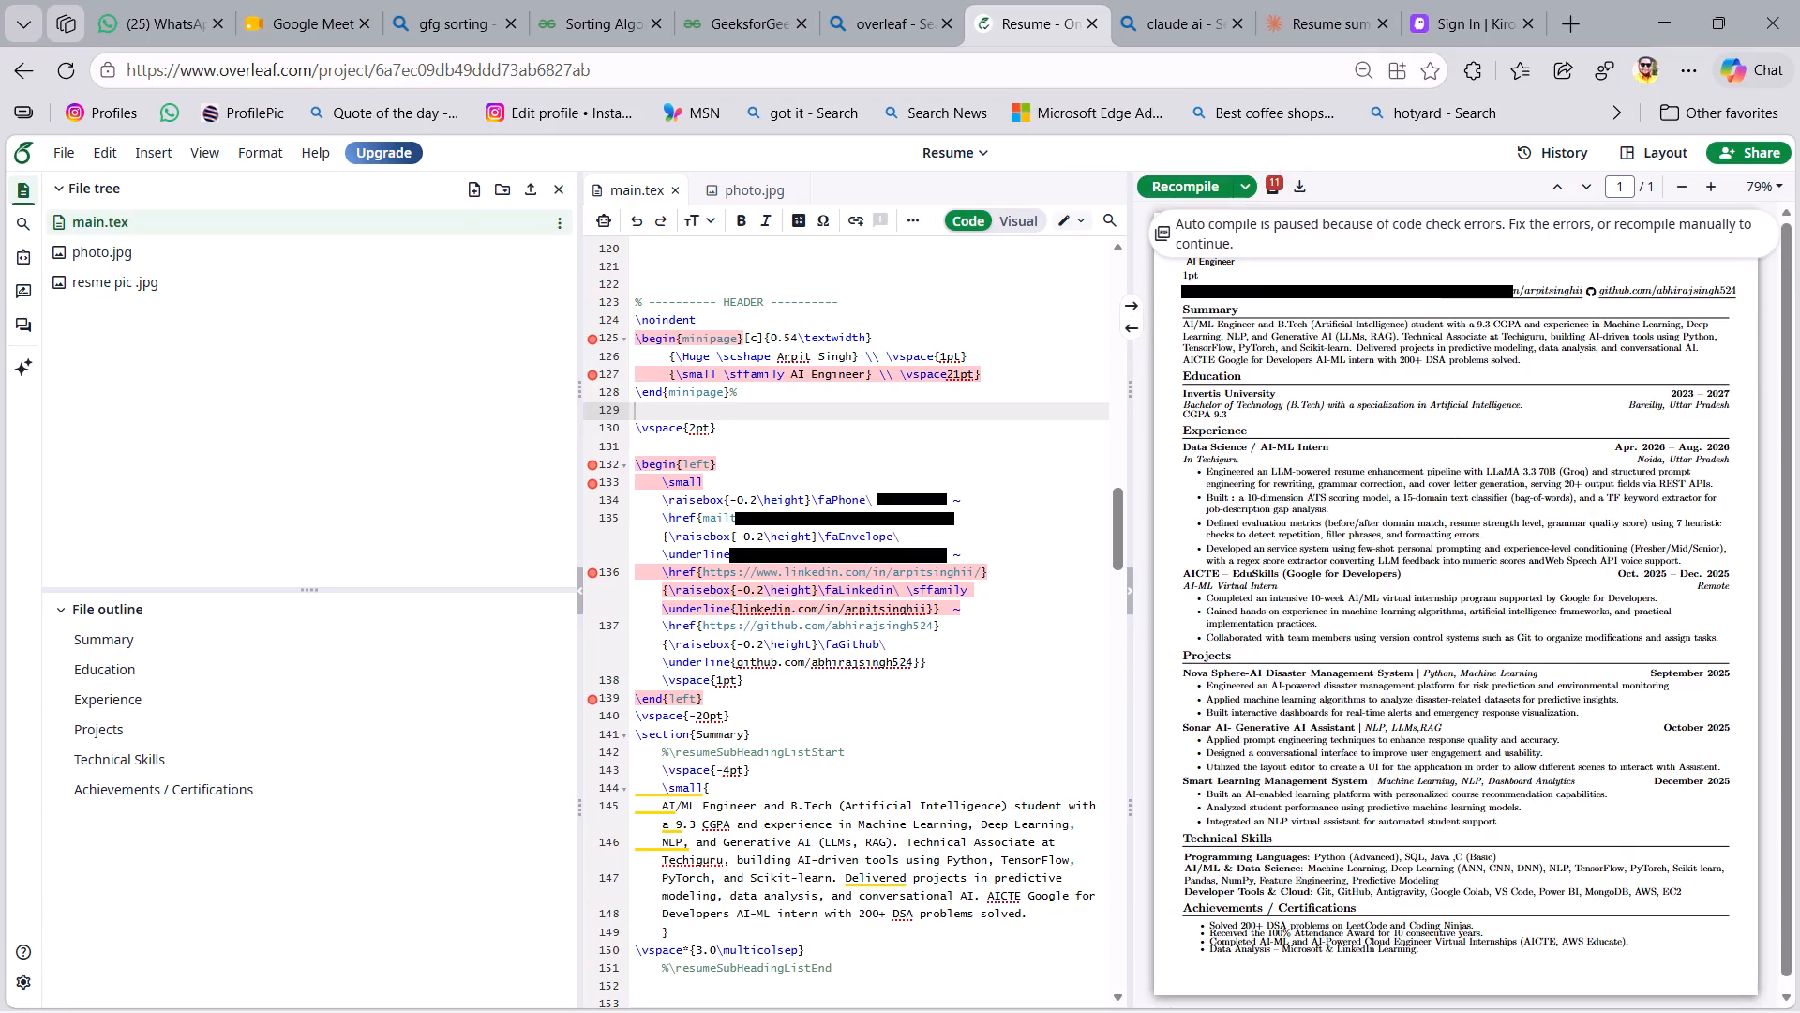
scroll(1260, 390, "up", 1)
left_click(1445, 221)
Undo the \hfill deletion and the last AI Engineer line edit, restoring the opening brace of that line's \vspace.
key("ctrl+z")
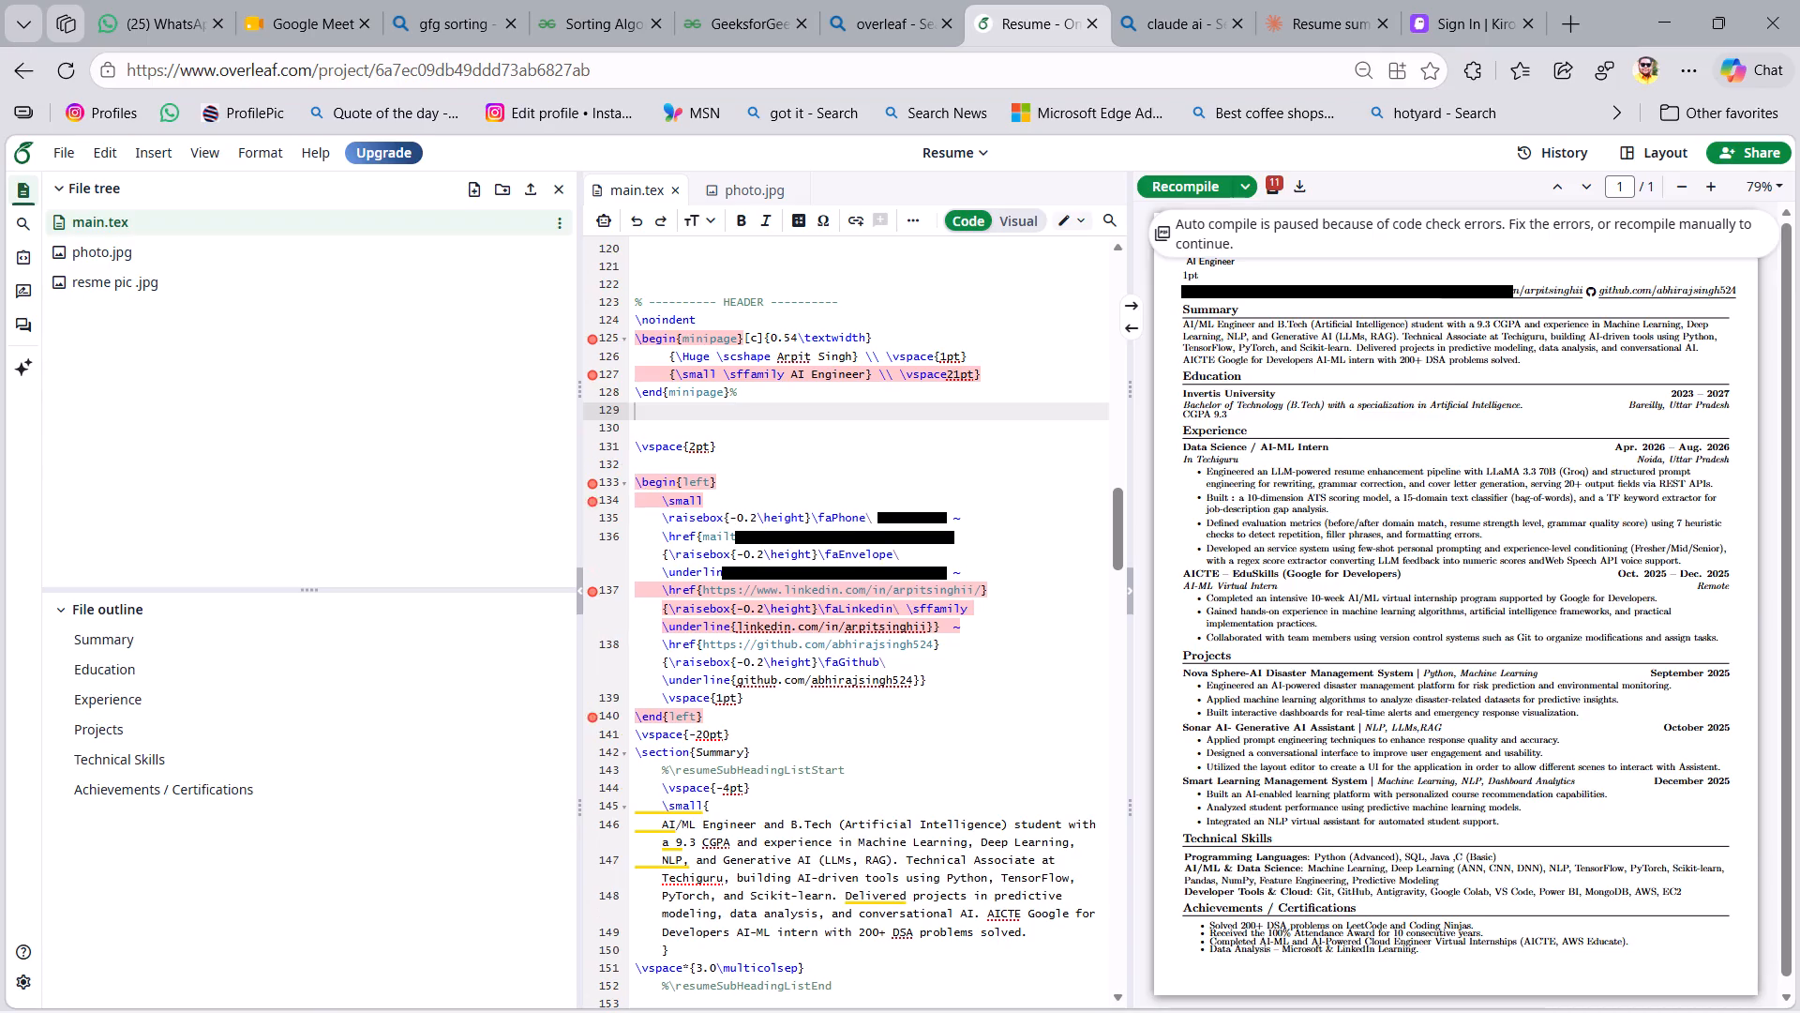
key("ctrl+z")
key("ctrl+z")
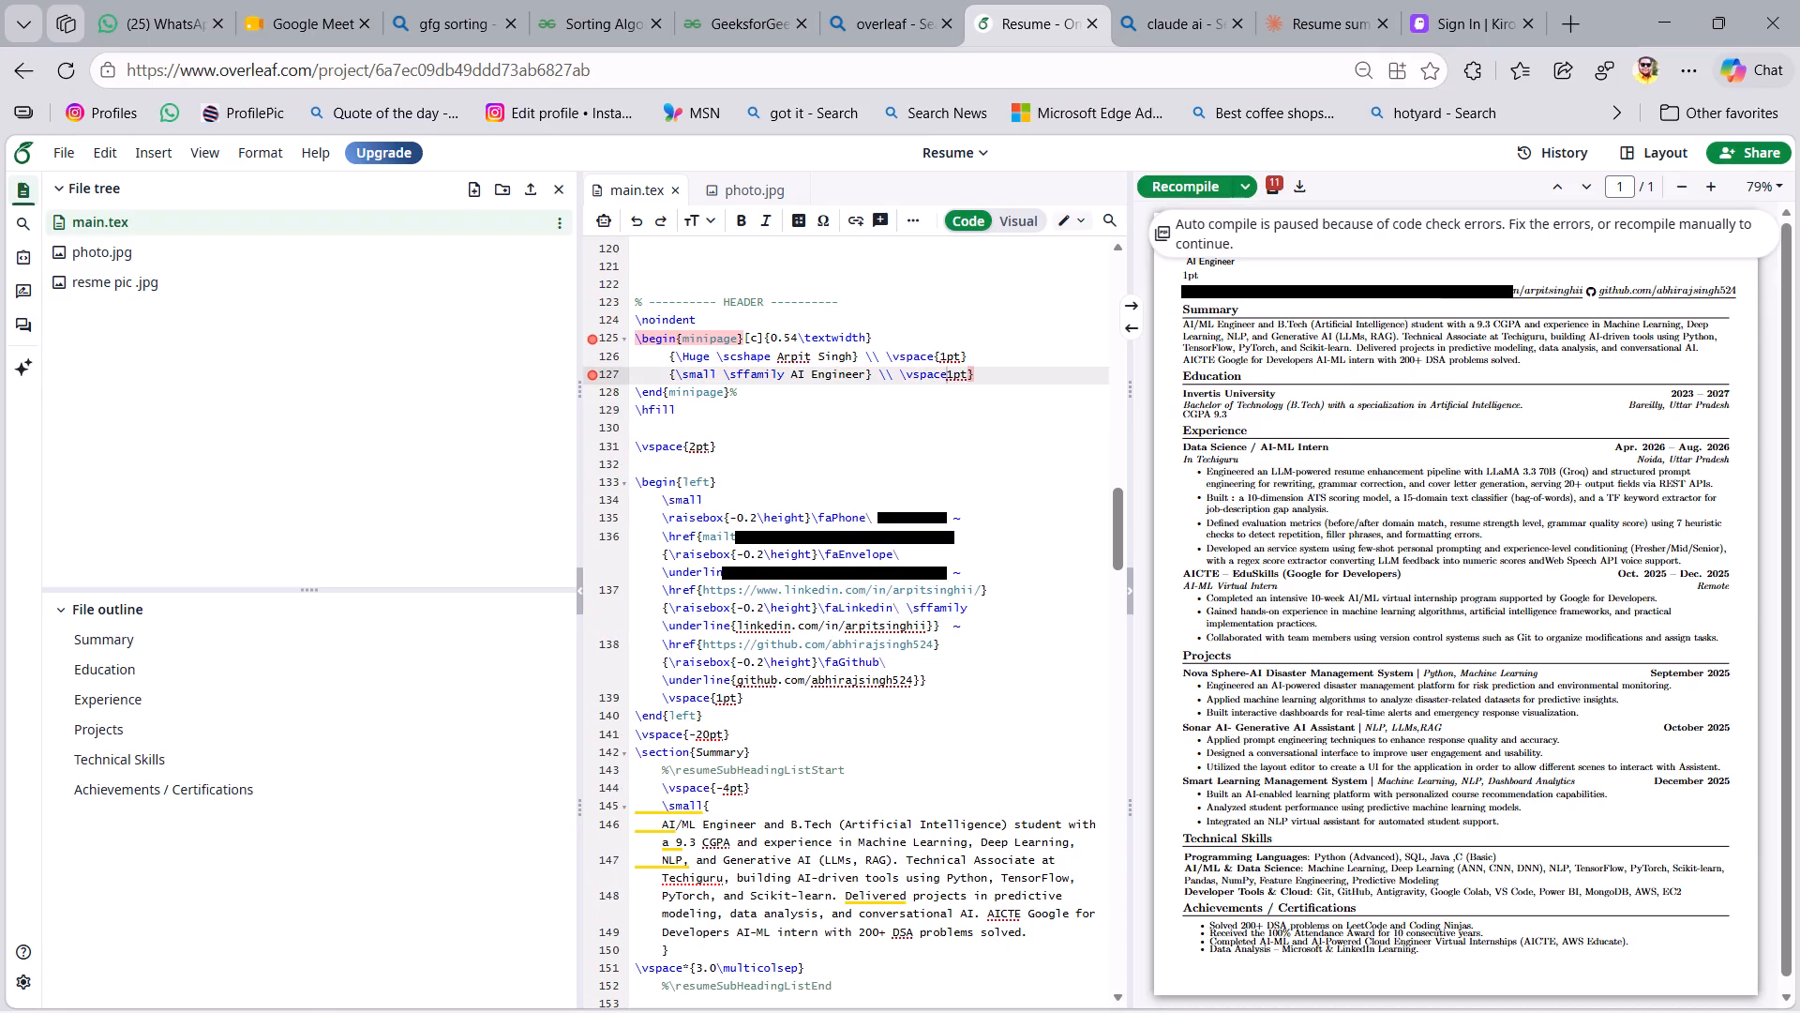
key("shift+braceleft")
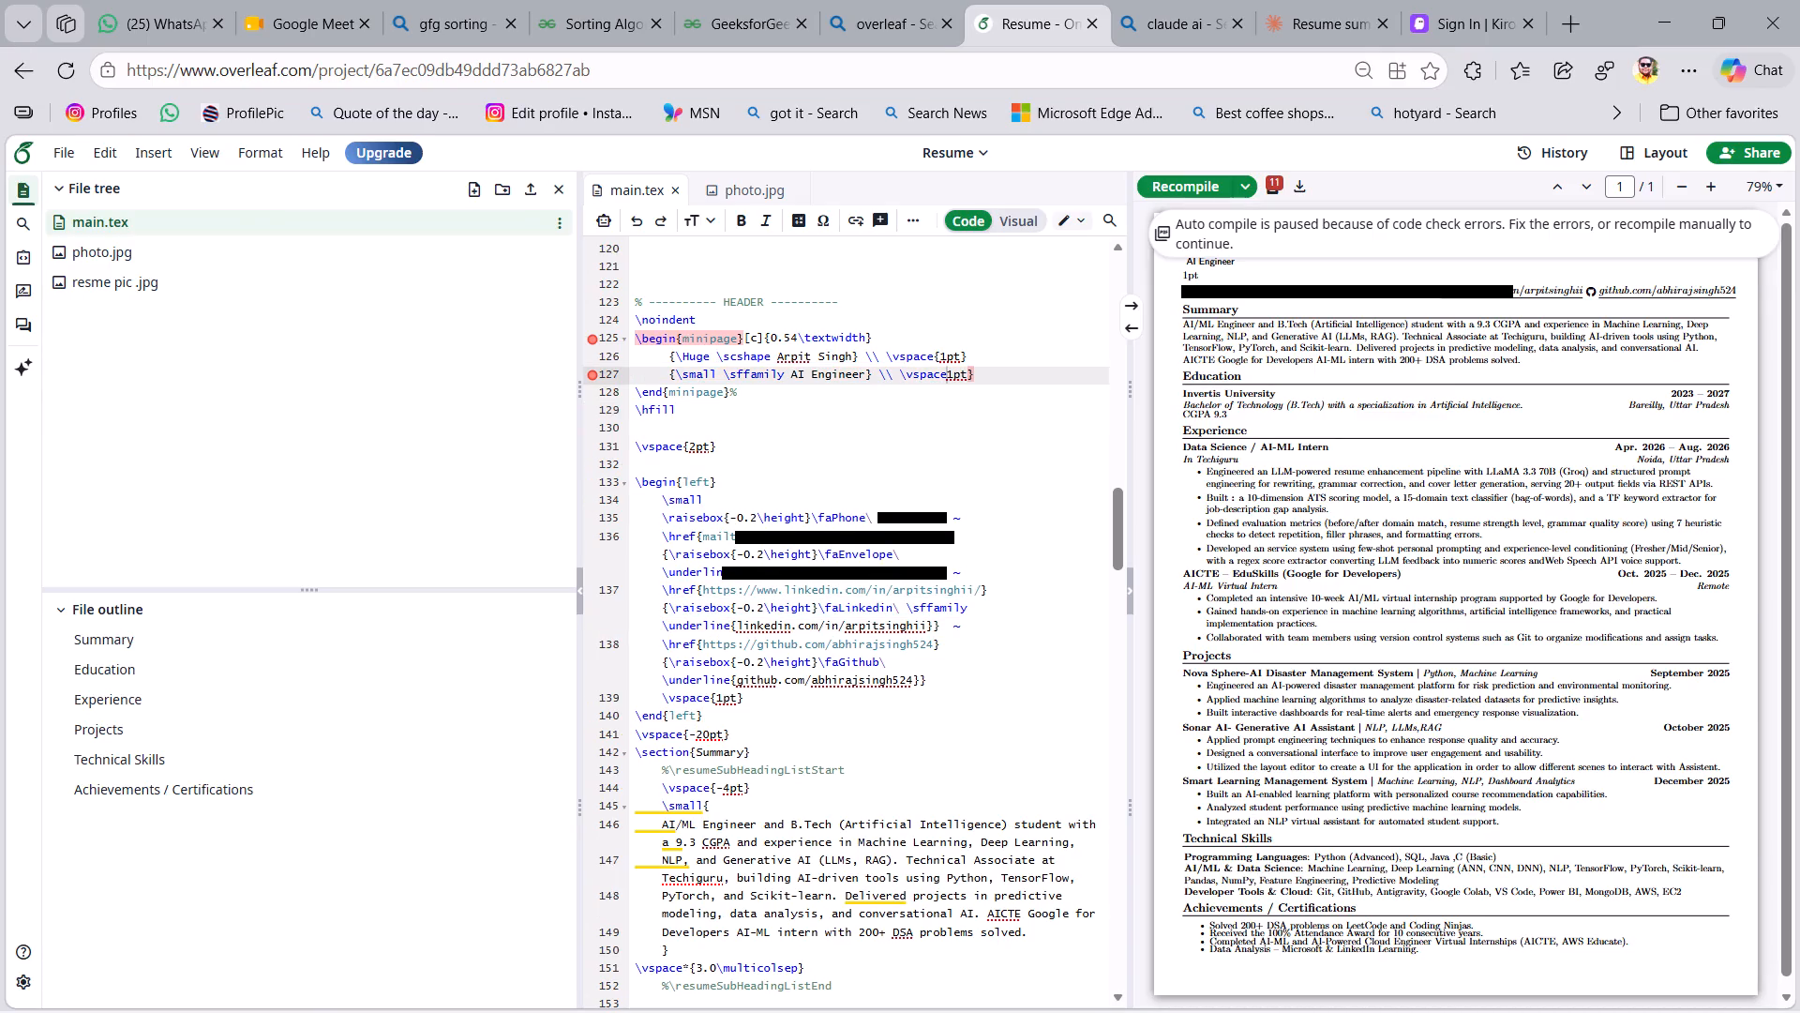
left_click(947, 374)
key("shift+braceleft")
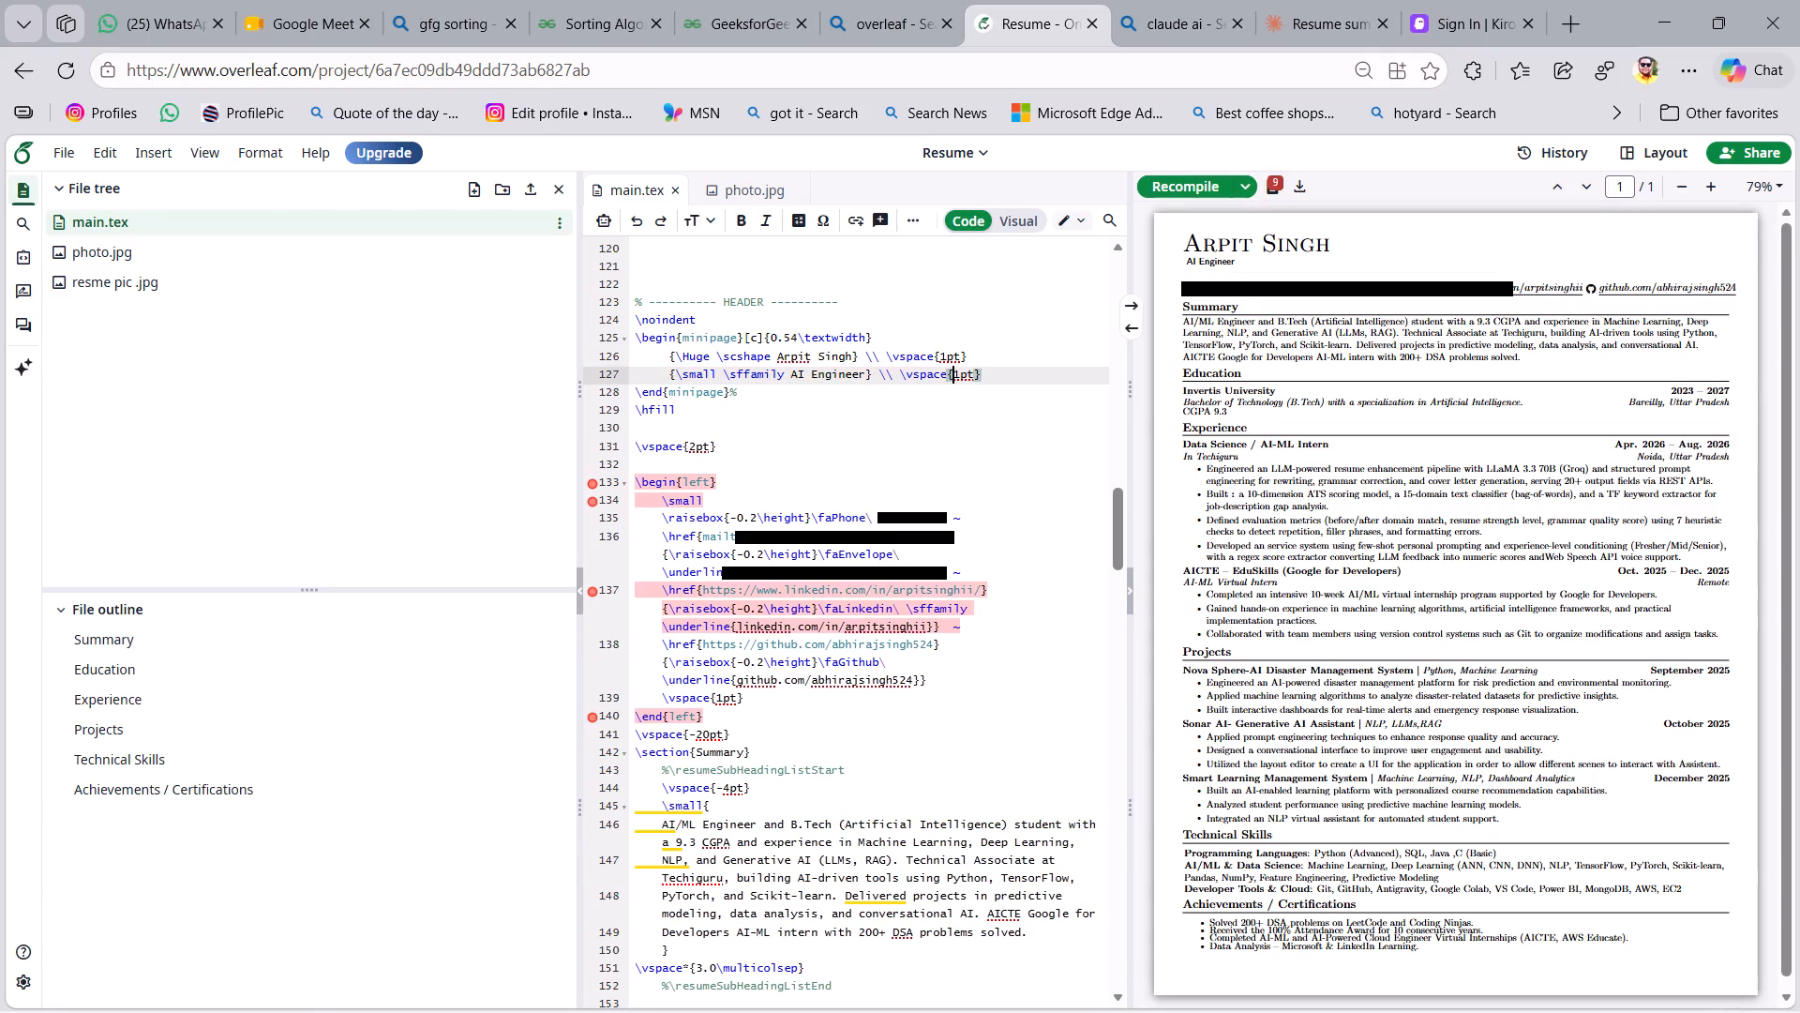
Set the \vspace at the end of the header's AI Engineer line to -2pt.
left_click(959, 375)
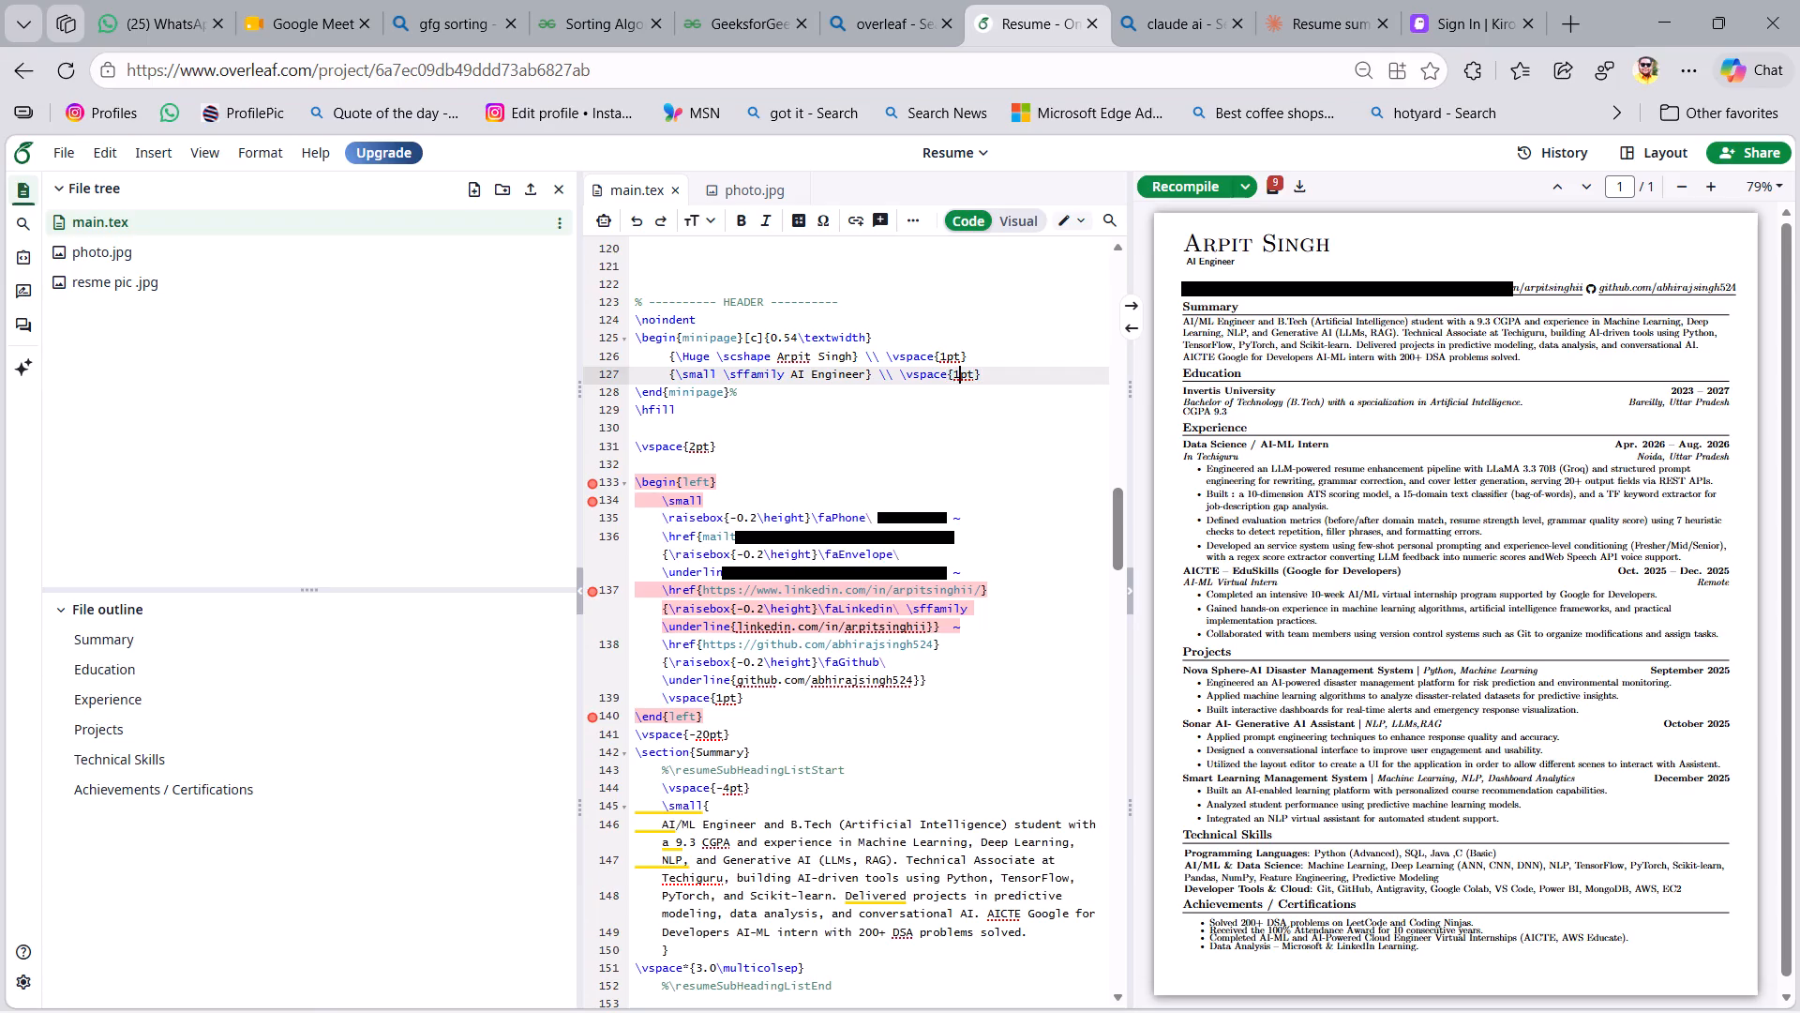
key("BackSpace")
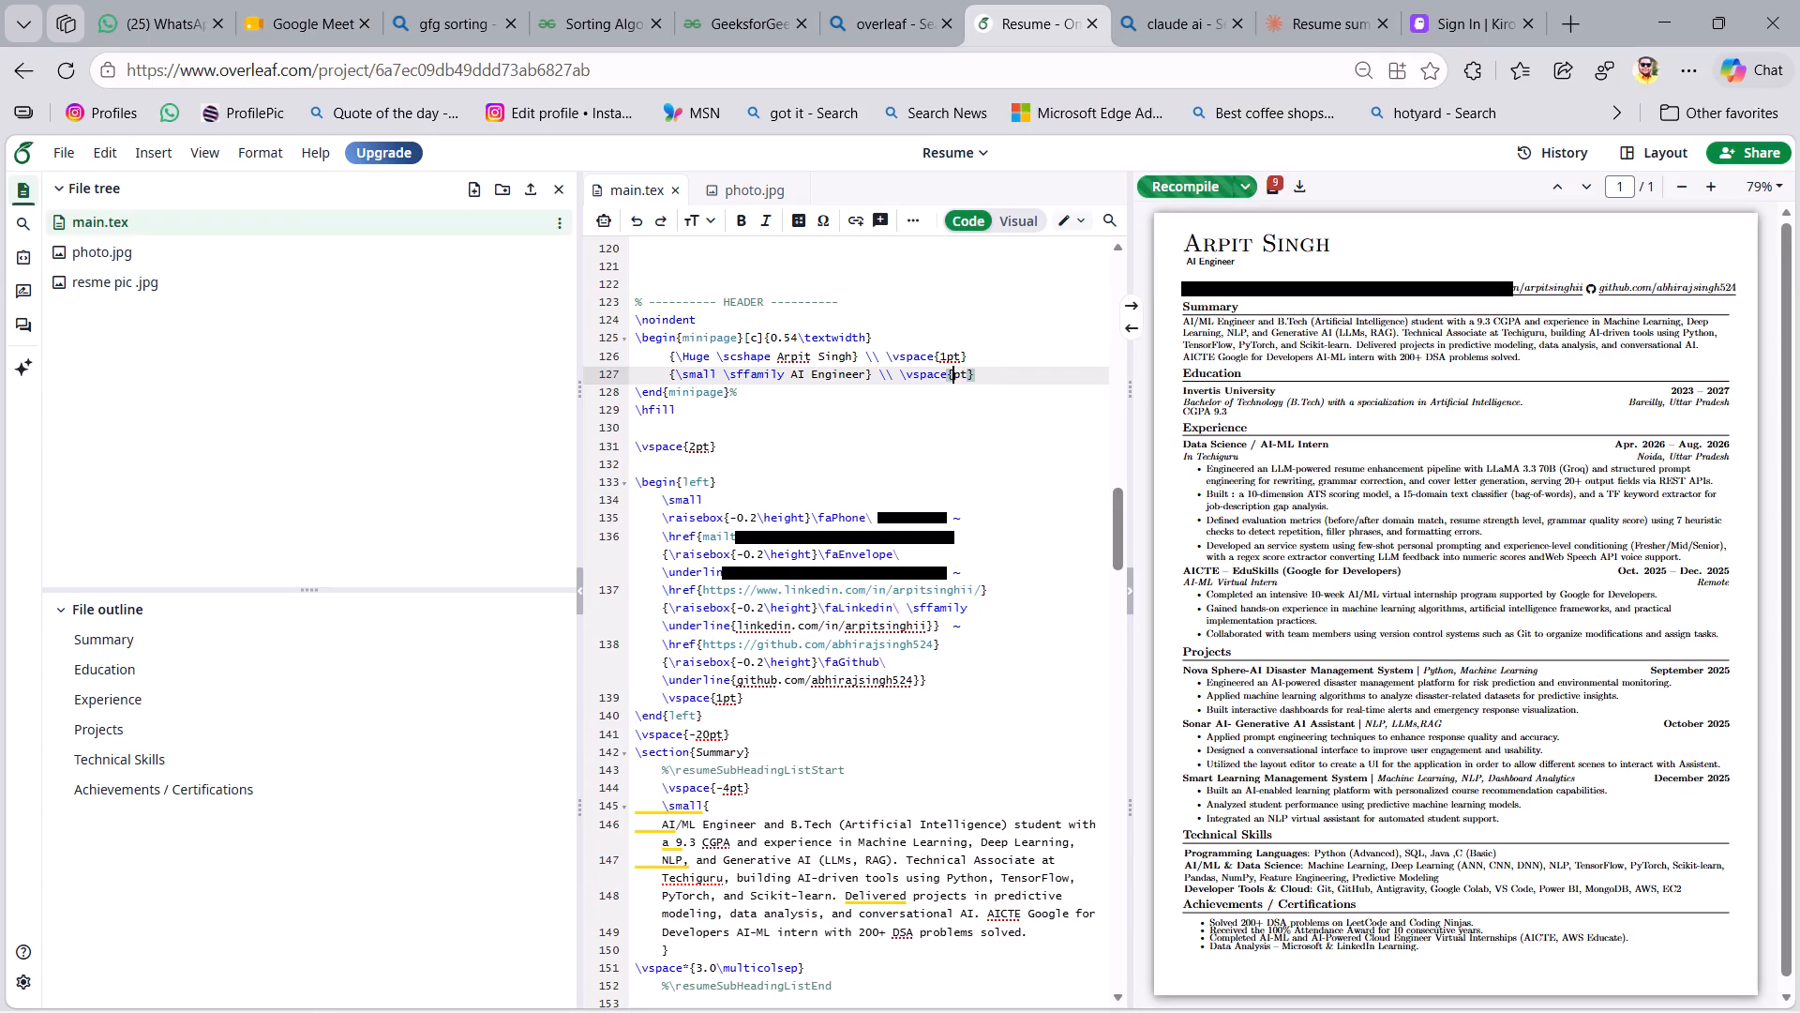
key("minus")
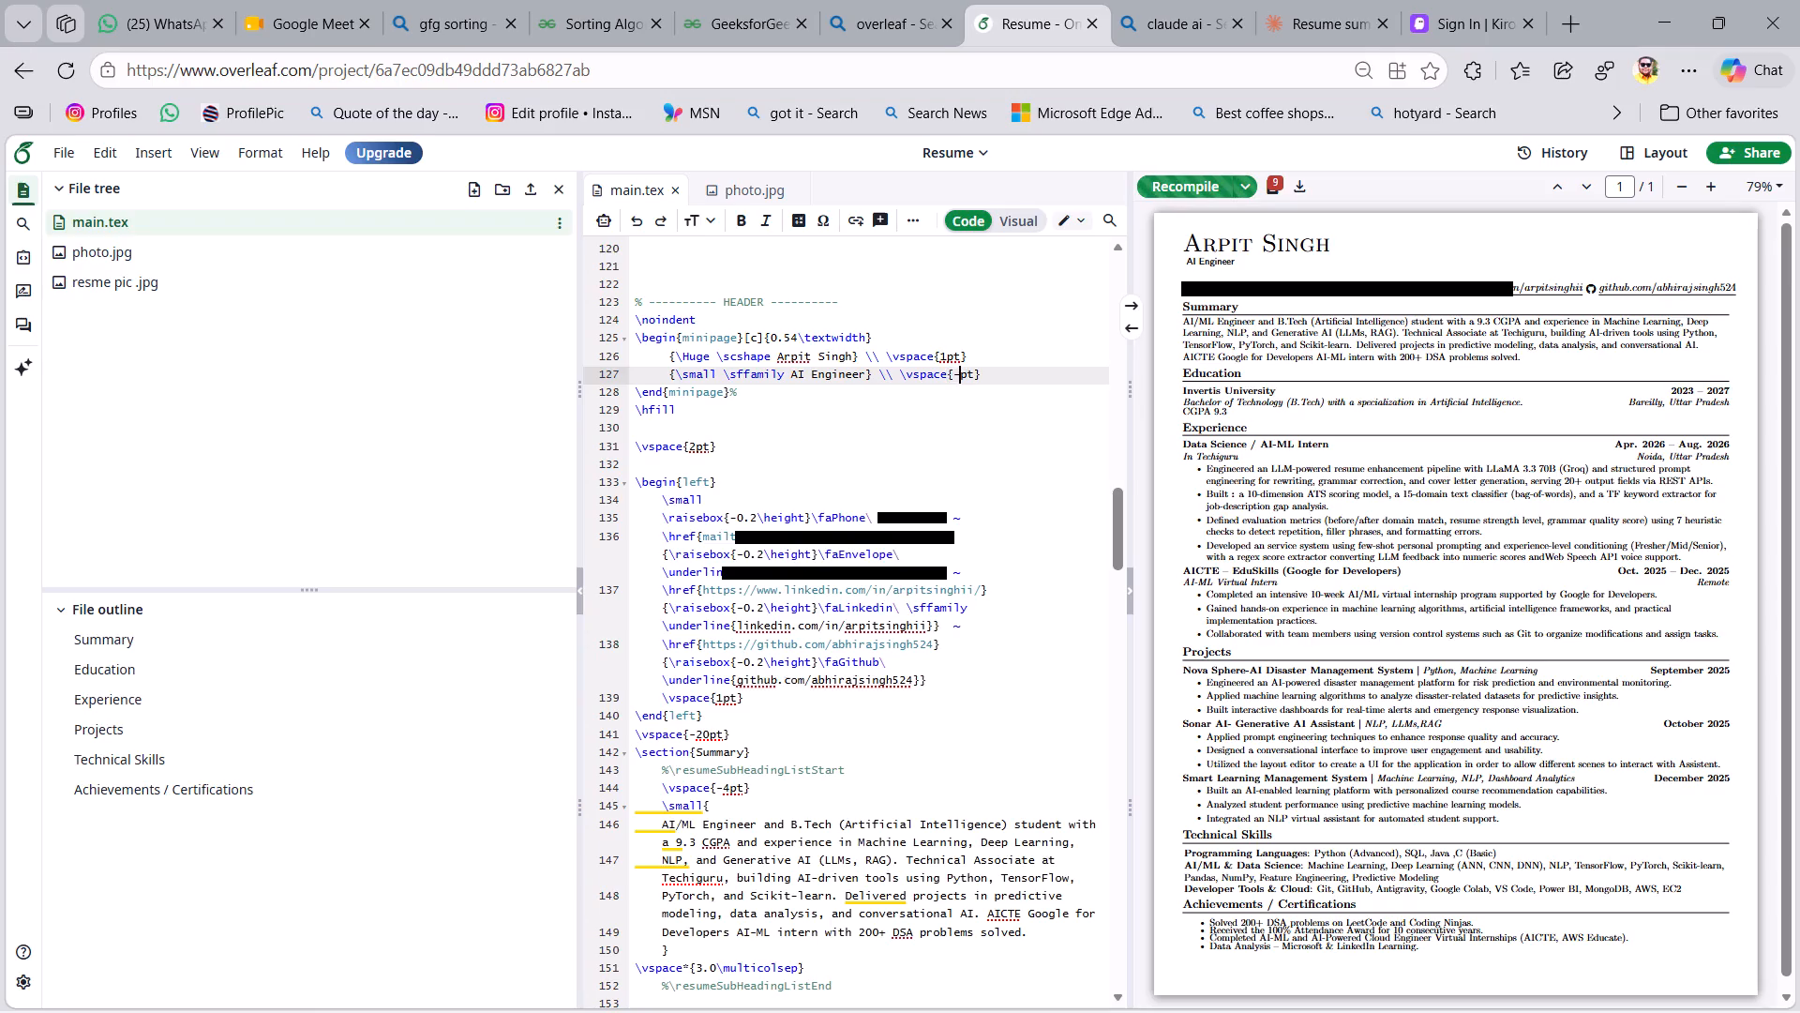
key("2")
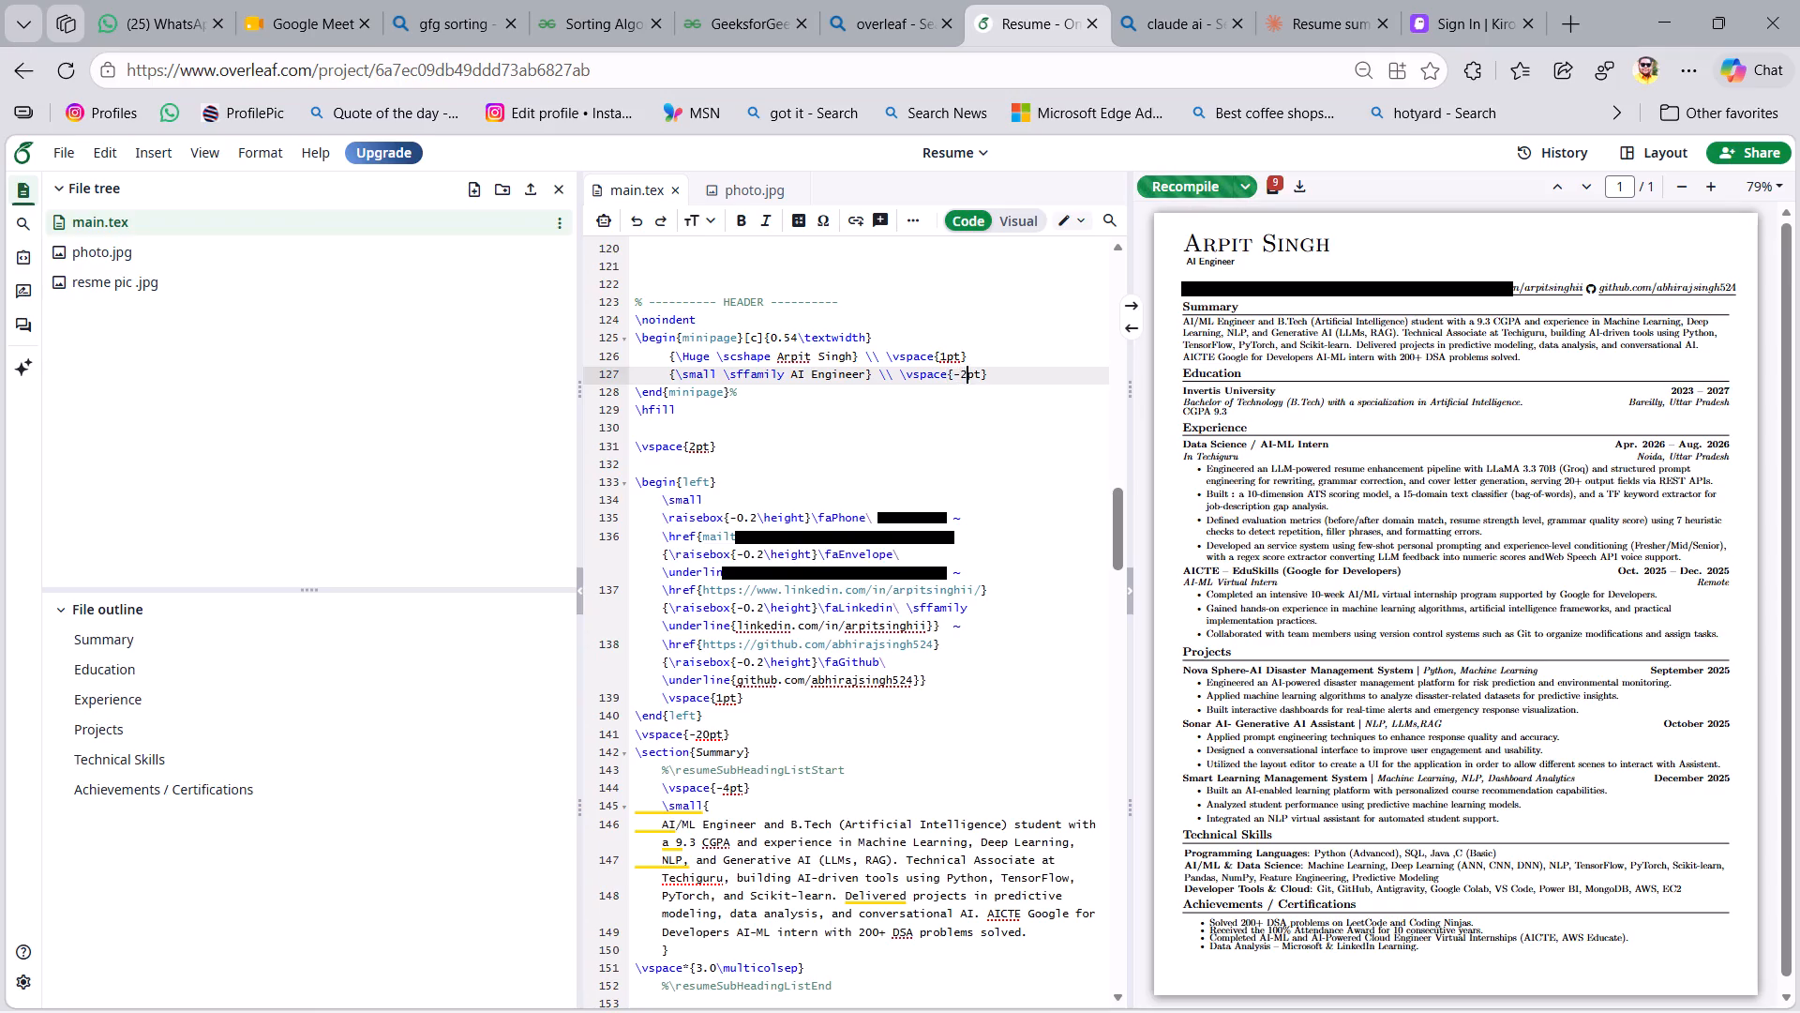
Set the \vspace at the end of the header's \Huge name line to 4pt.
left_click(943, 358)
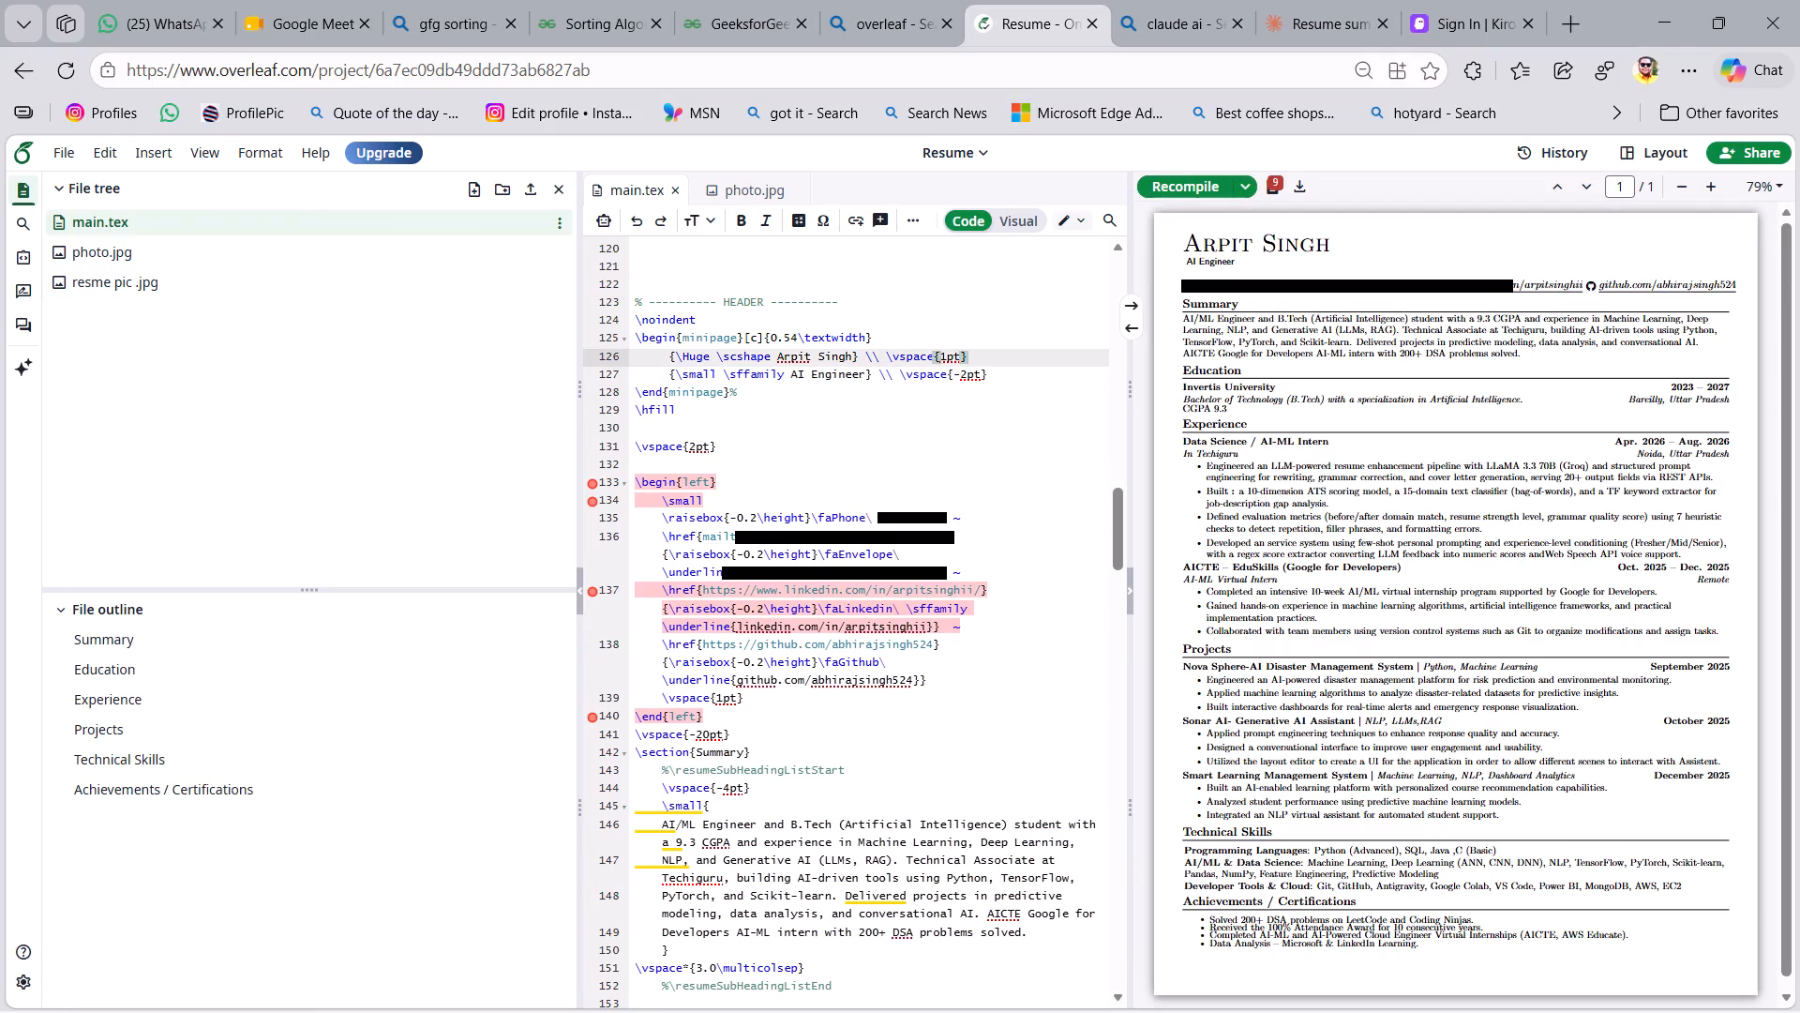
key("Down")
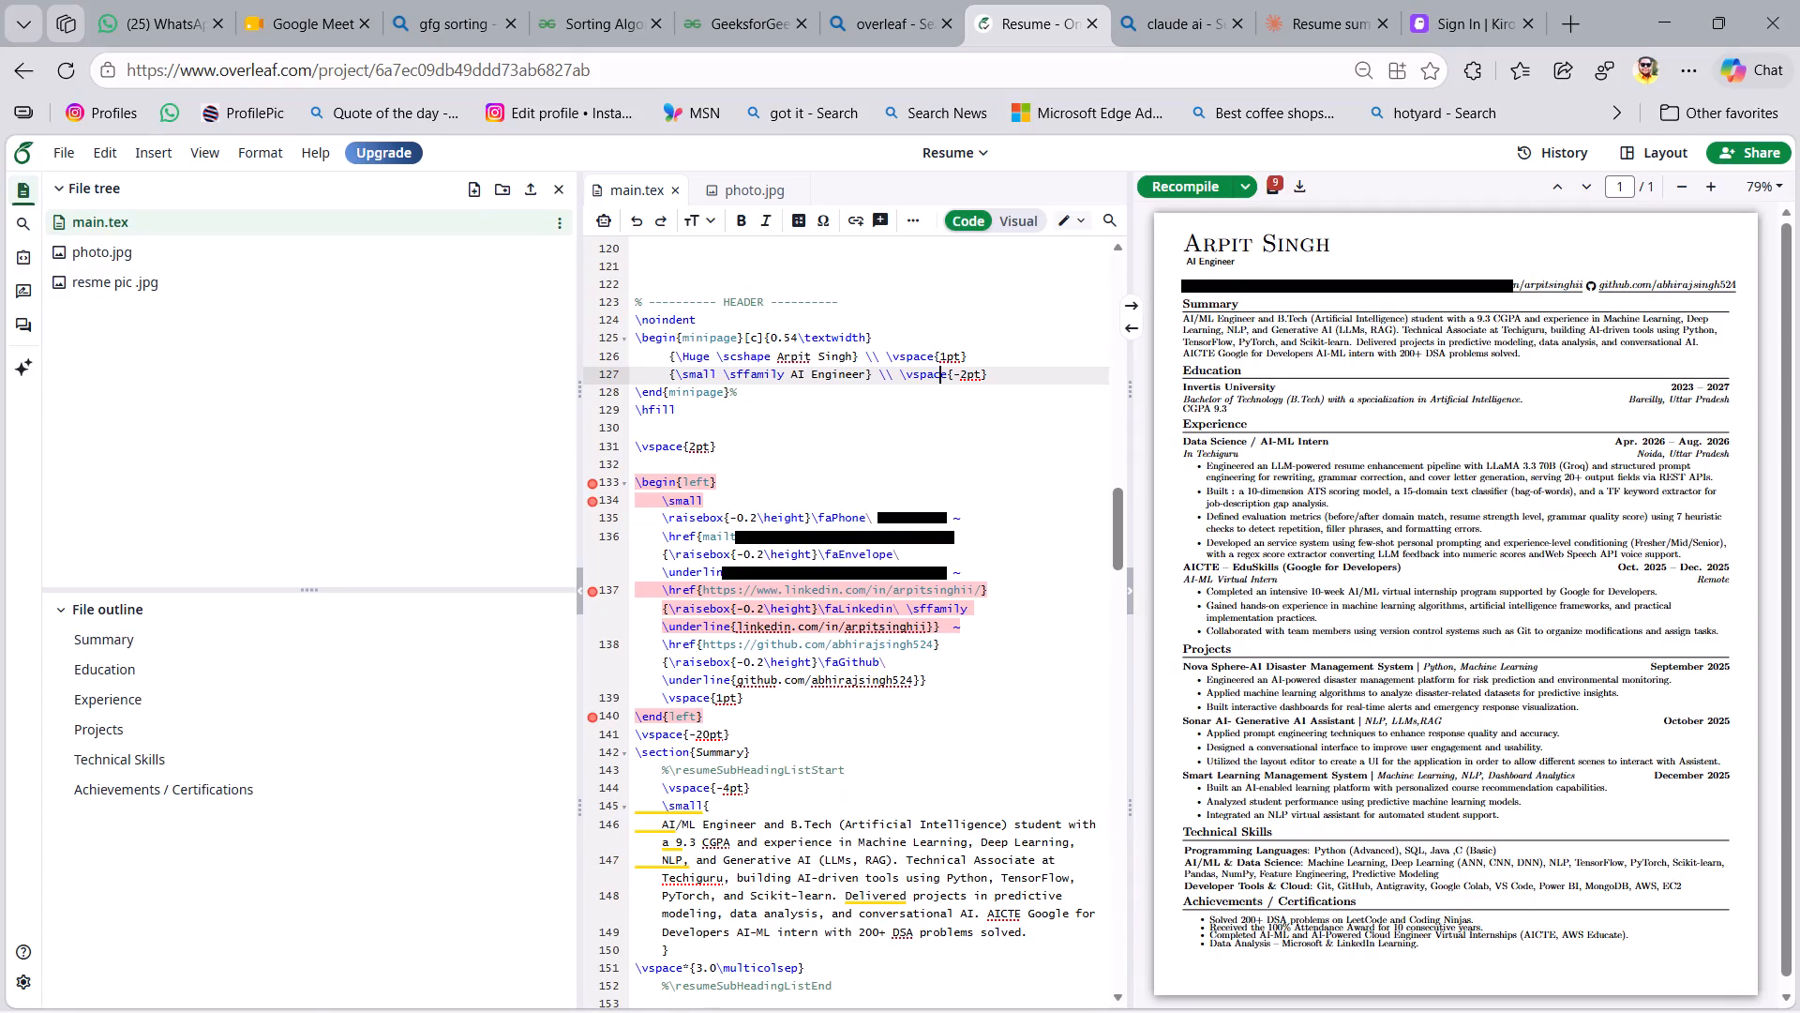
left_click(945, 364)
key("BackSpace")
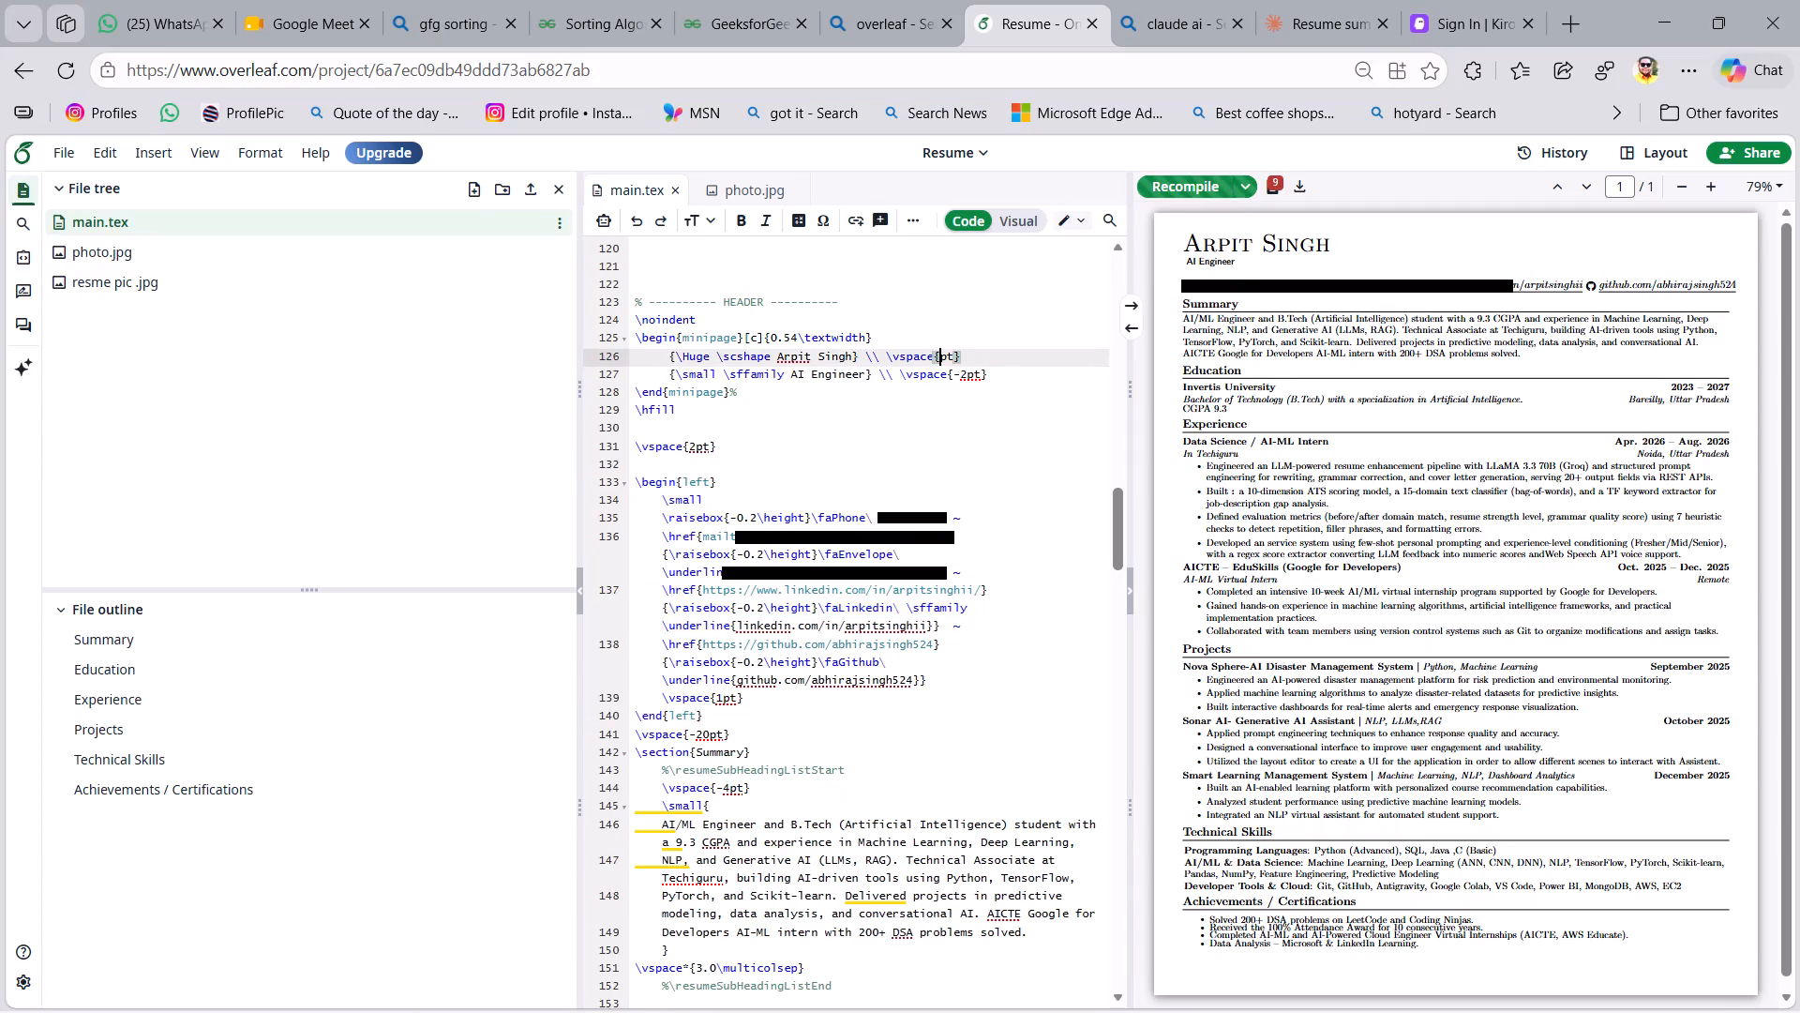
key("4")
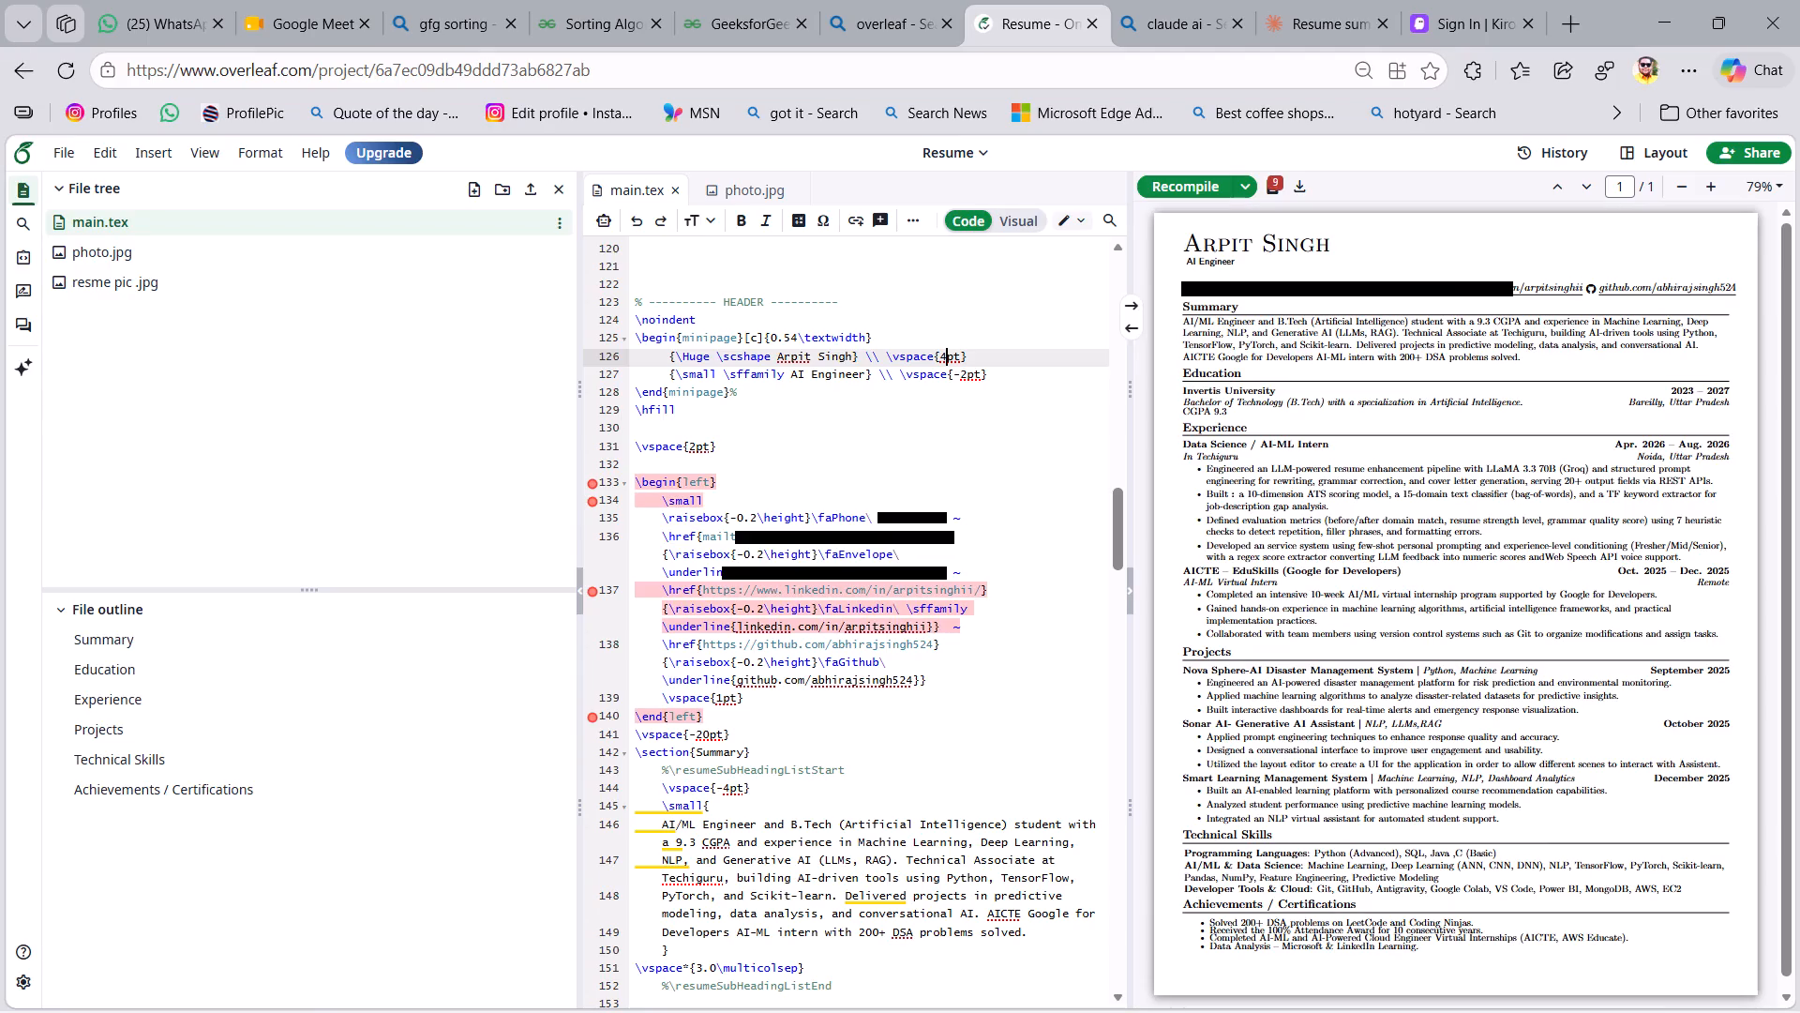
Review the layout and content of the compiled resume below the header.
scroll(1008, 432, "down", 1)
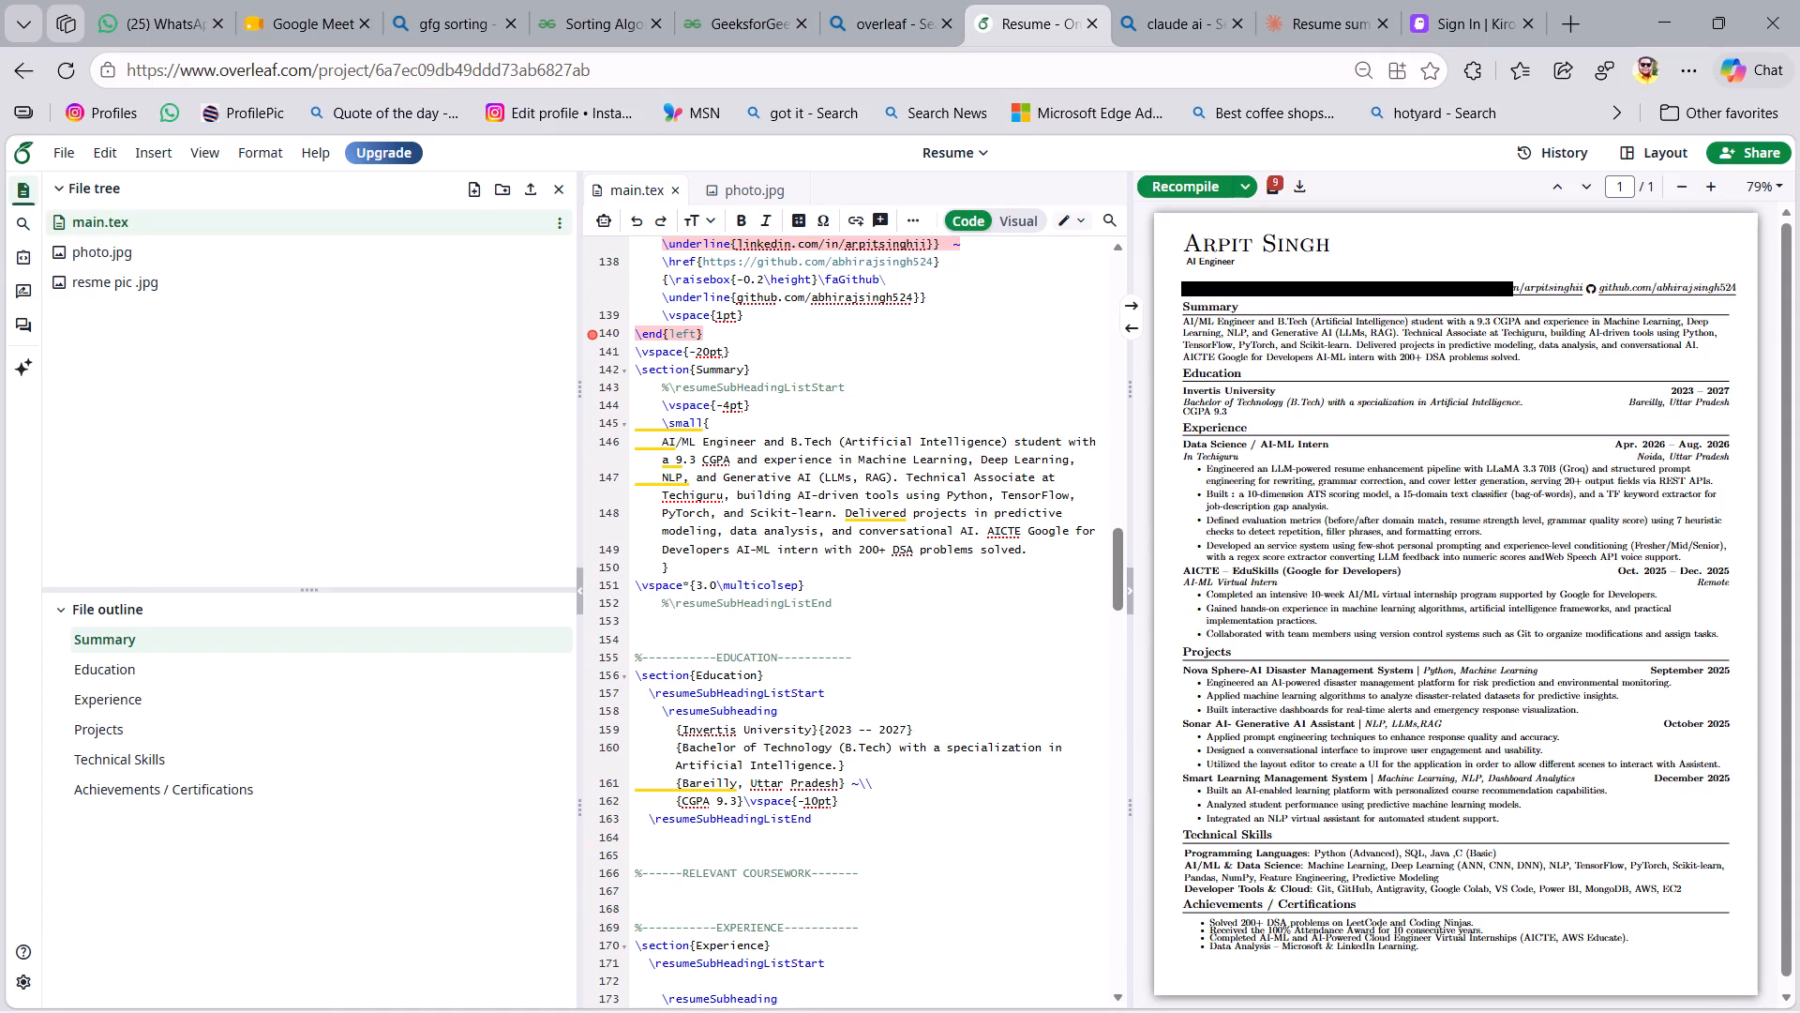
scroll(1486, 374, "down", 3)
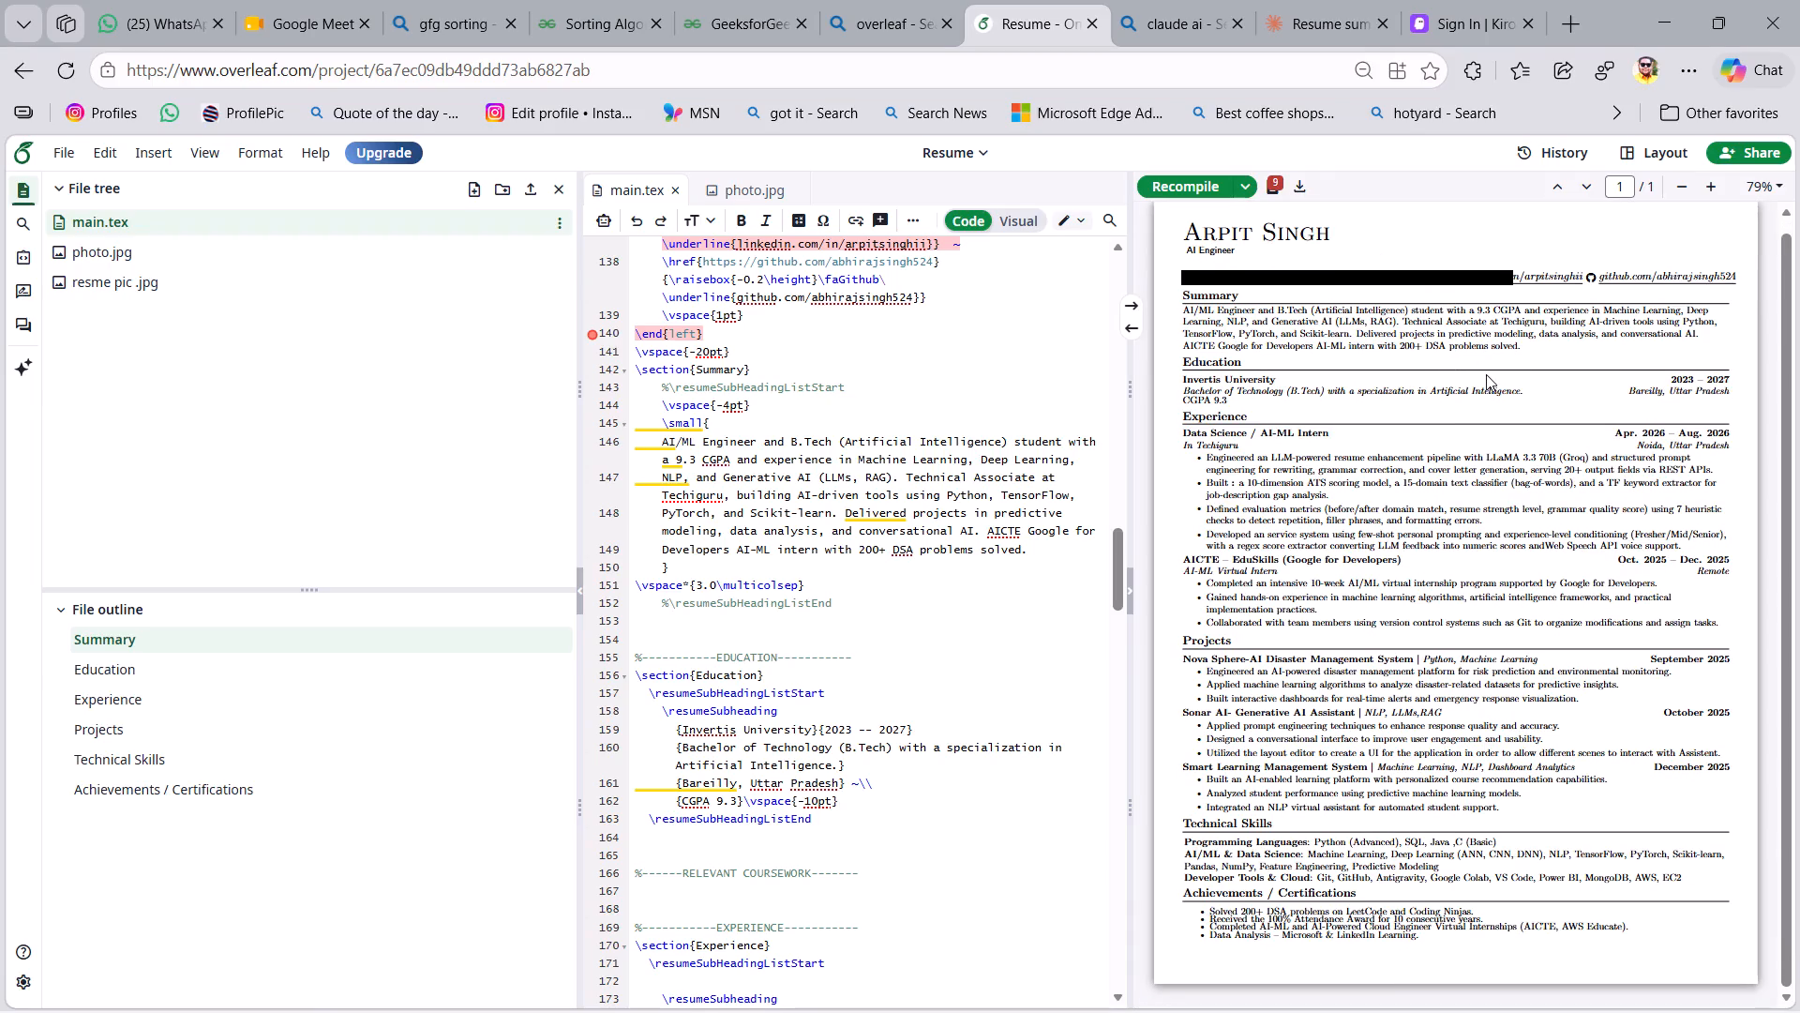
scroll(1486, 374, "down", 1)
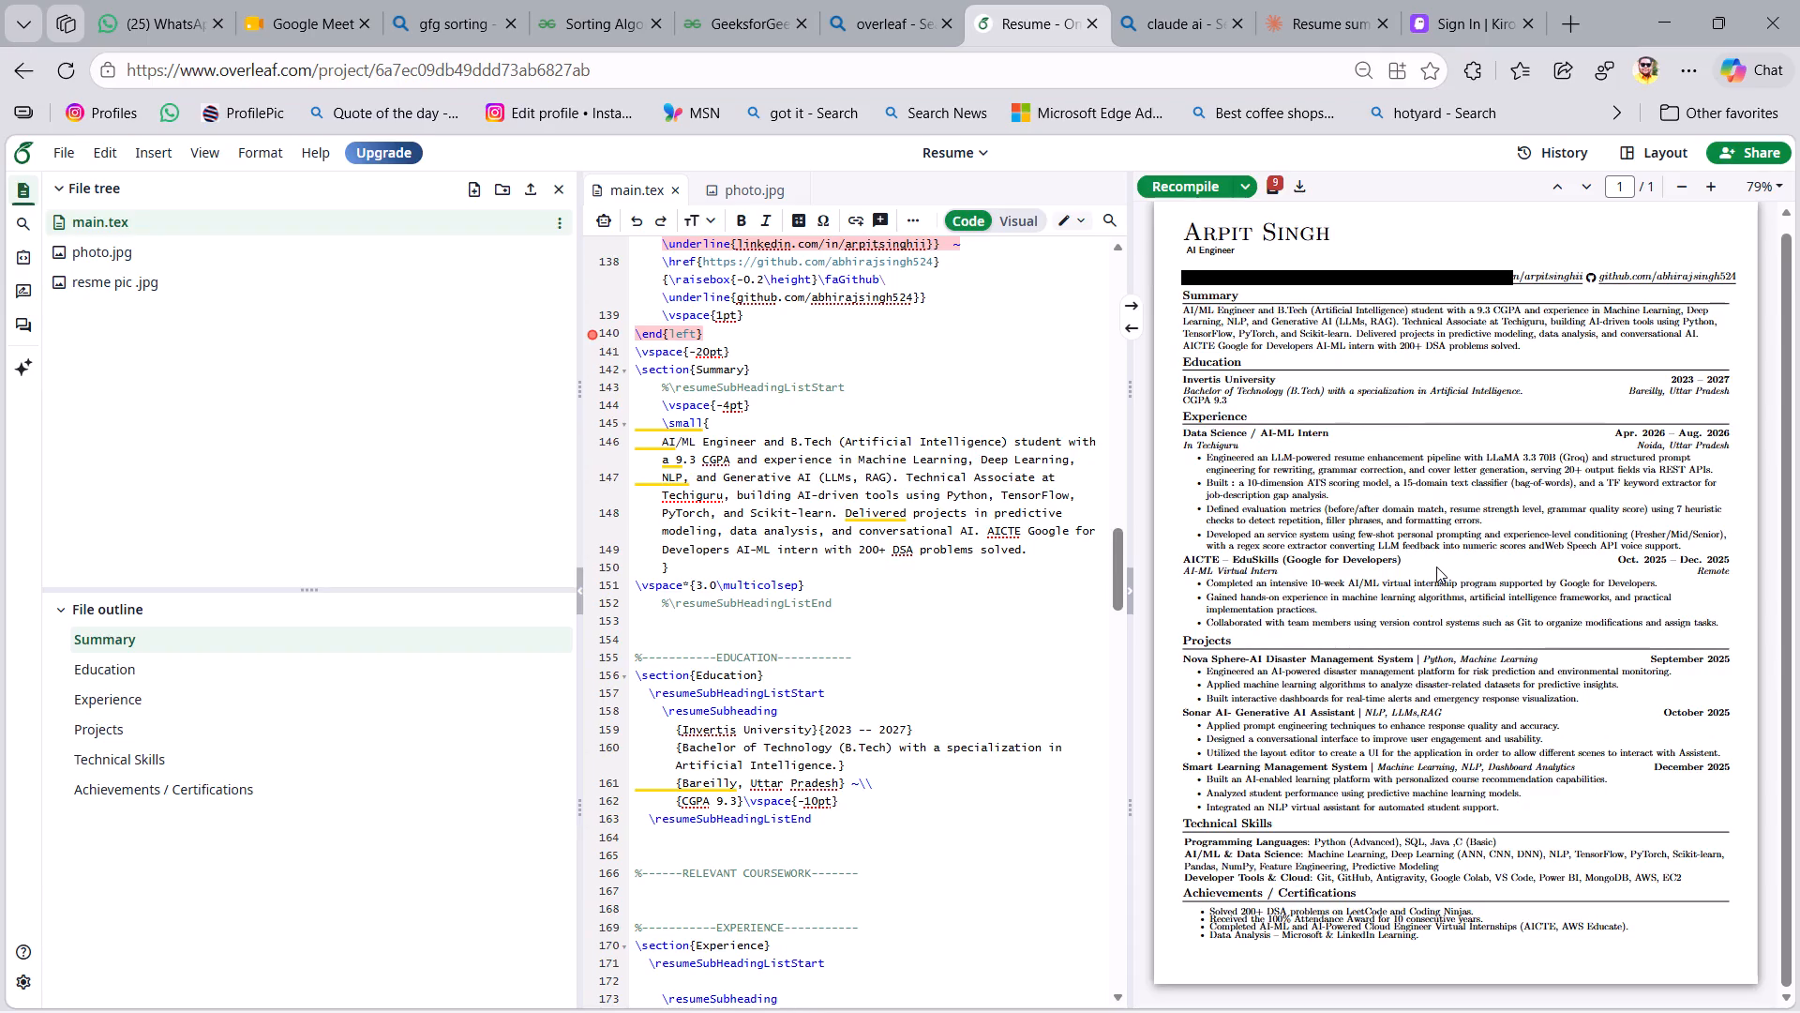
scroll(1436, 567, "down", 1)
Copy the Nova Sphere-AI Disaster Management System entry, from its title line through its last bullet, from the Projects section's source.
left_click(1201, 646)
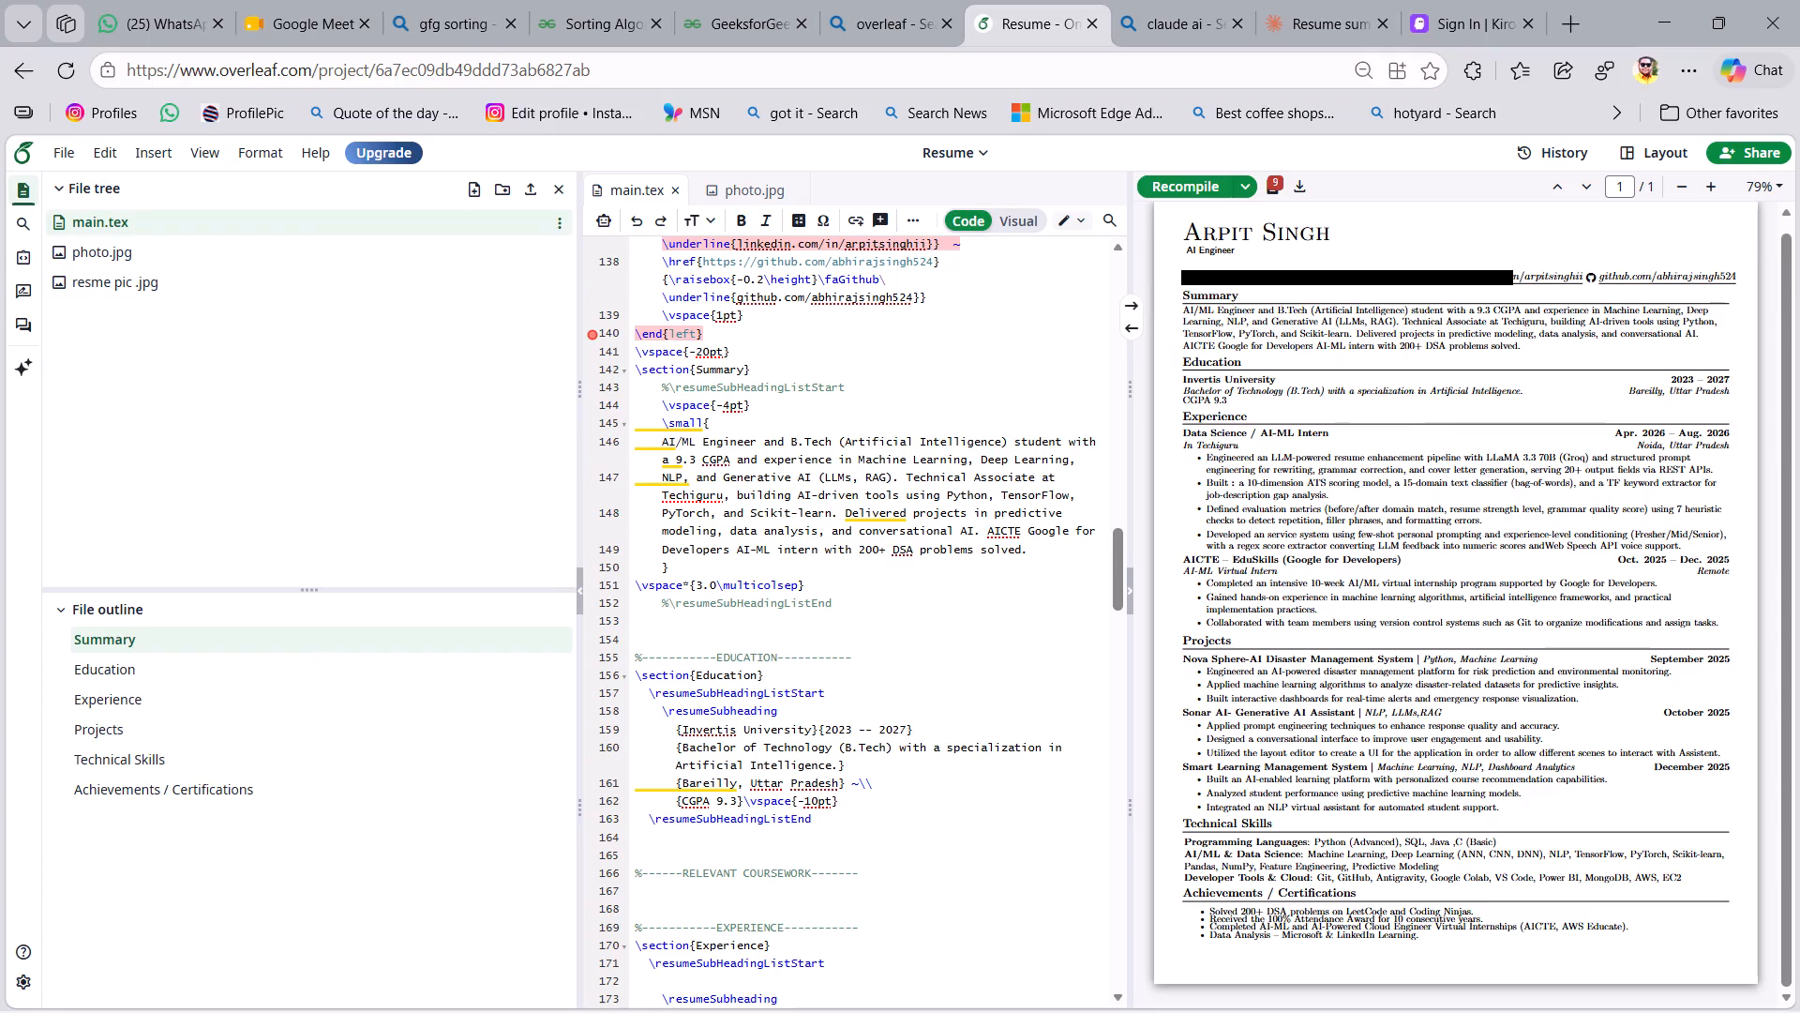
left_click(1202, 640)
triple_click(1198, 645)
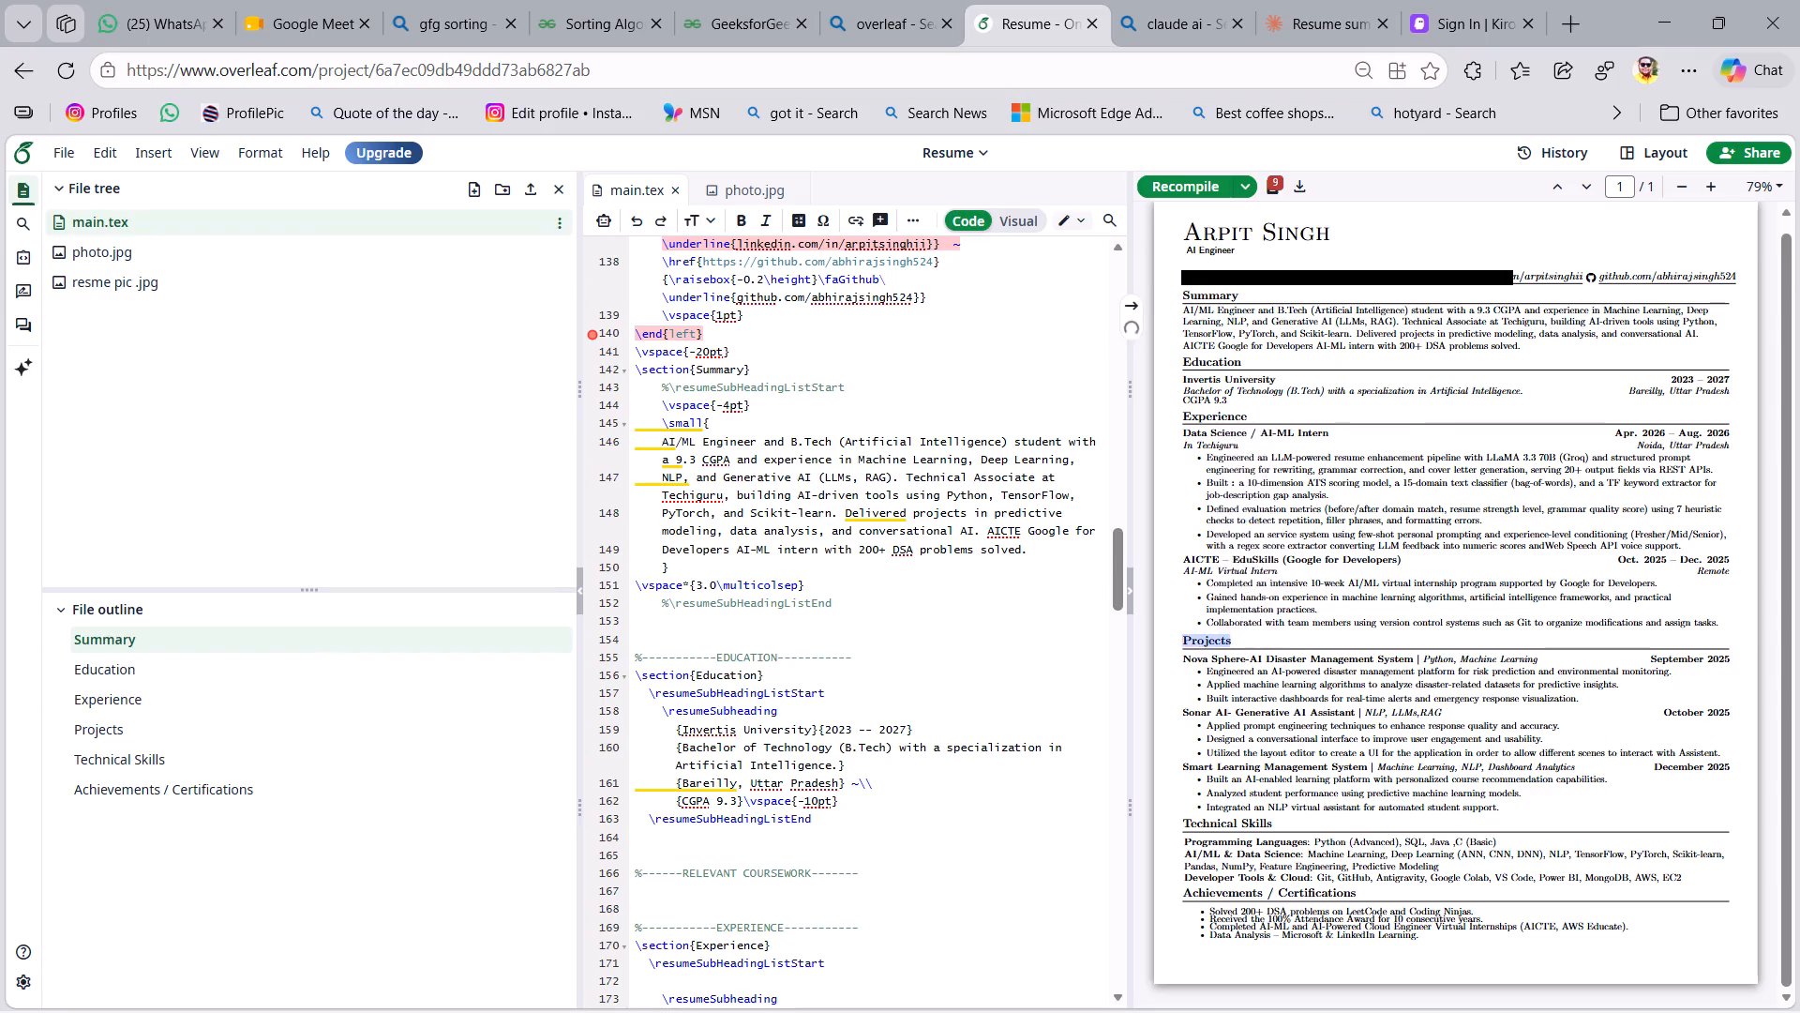
left_click(1198, 645)
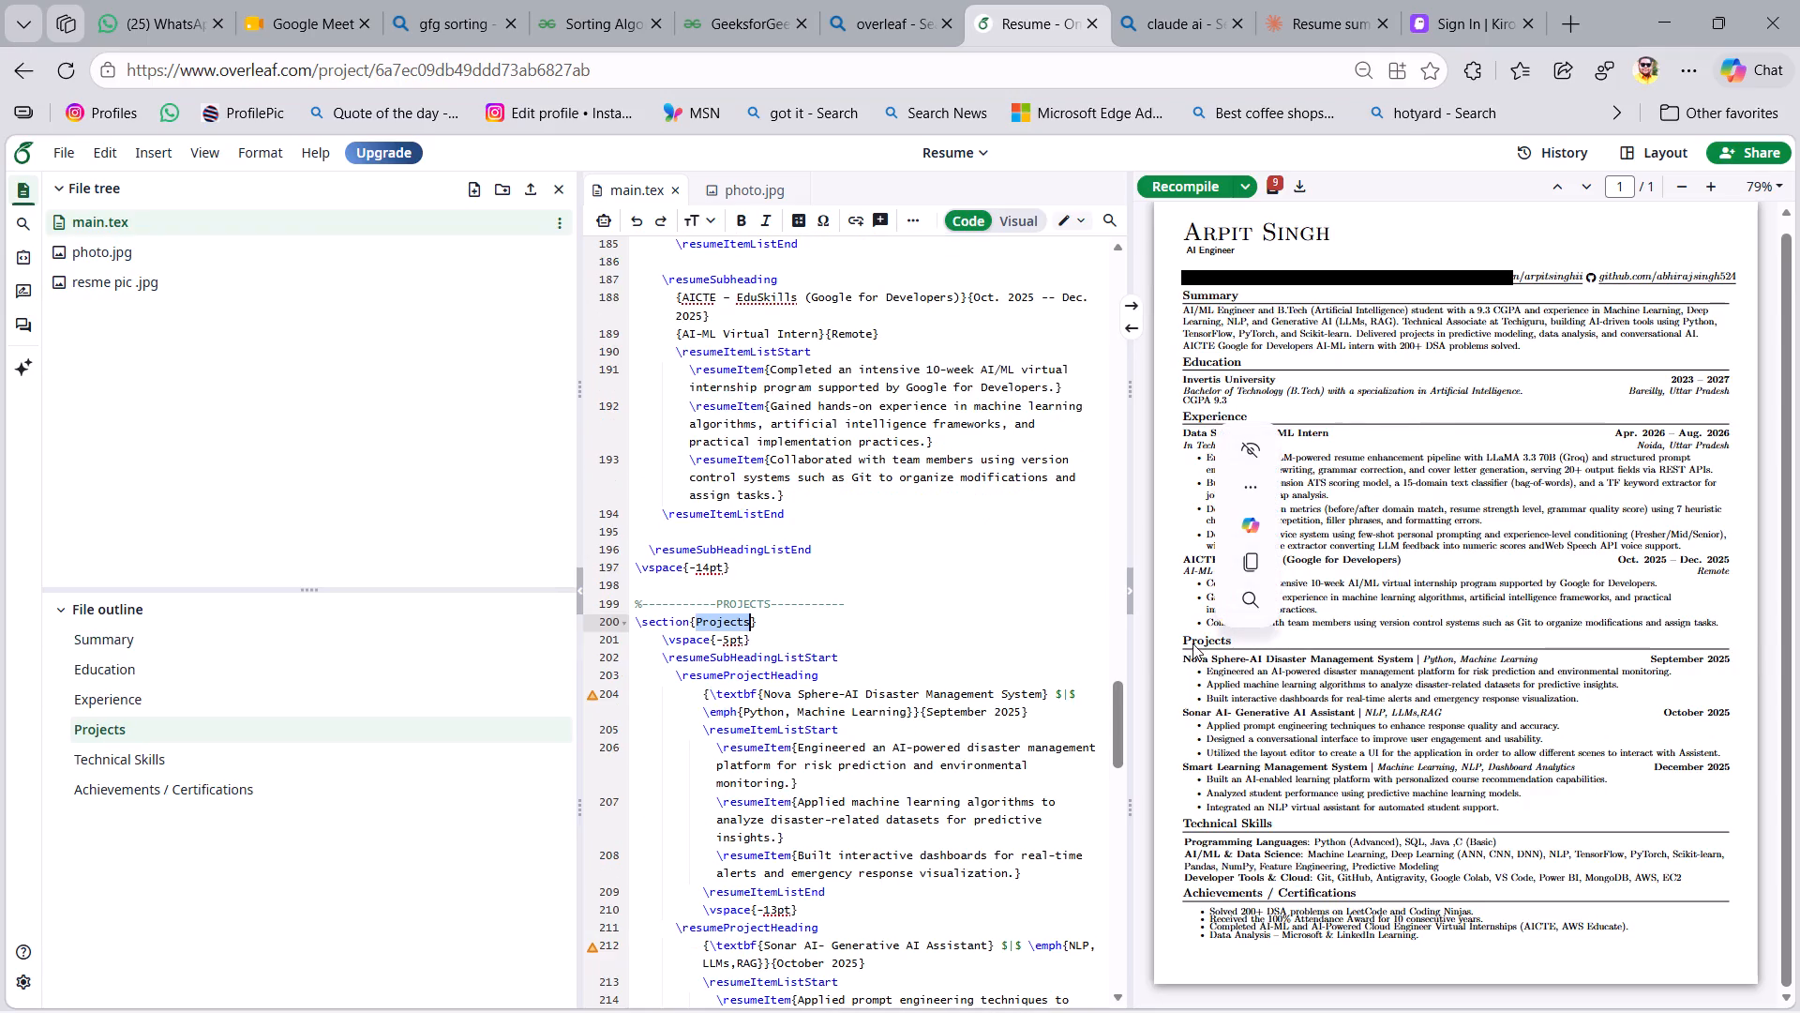
left_click(1192, 643)
scroll(935, 687, "down", 1)
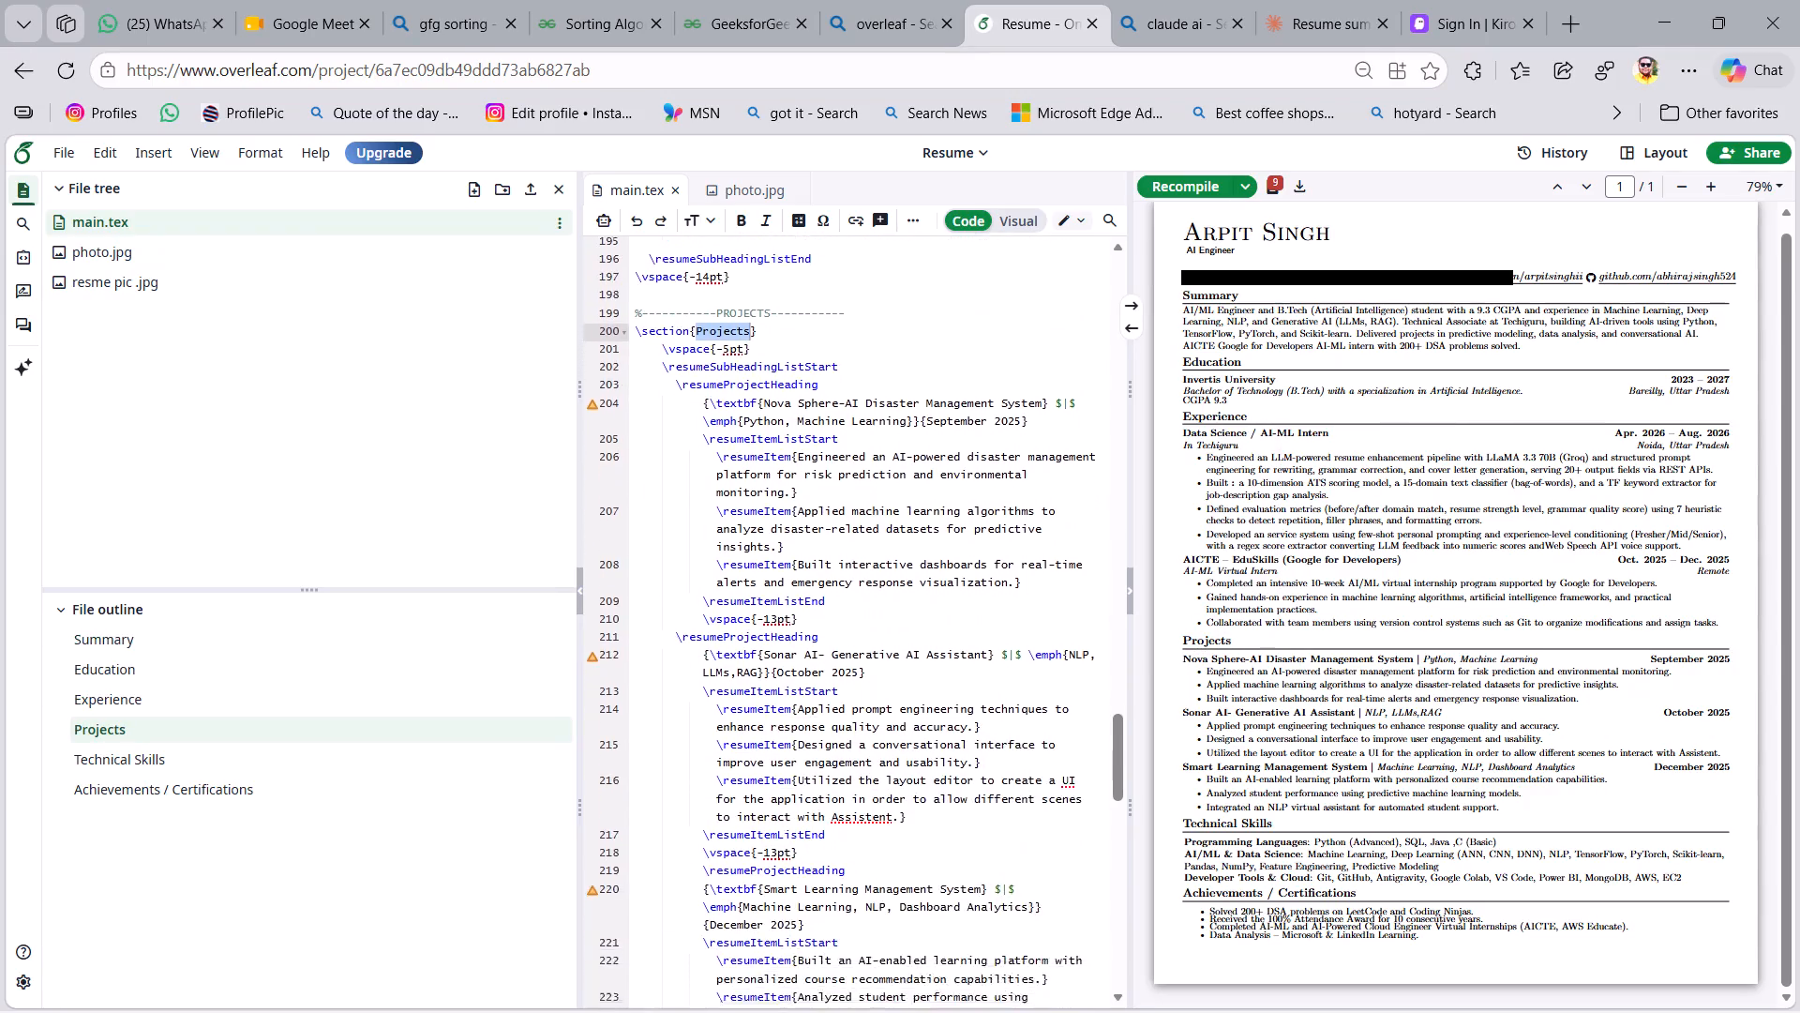
scroll(935, 687, "down", 1)
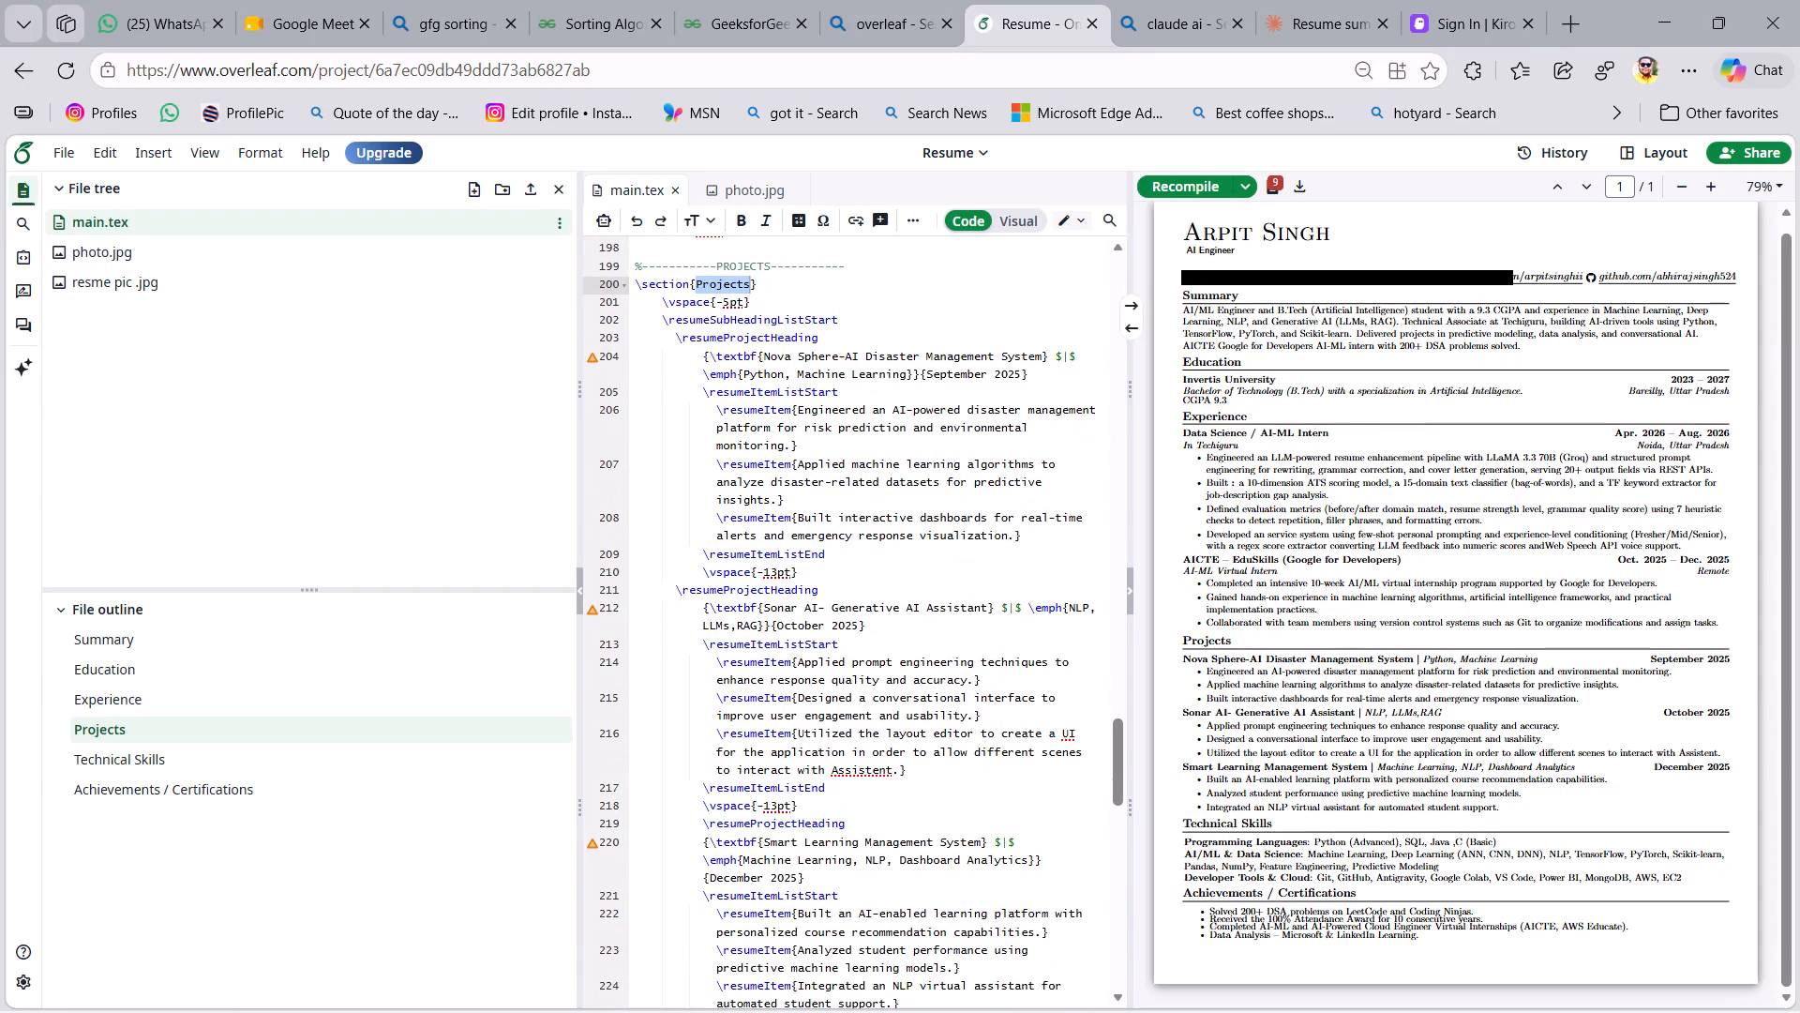
left_click_drag(698, 354, 761, 427)
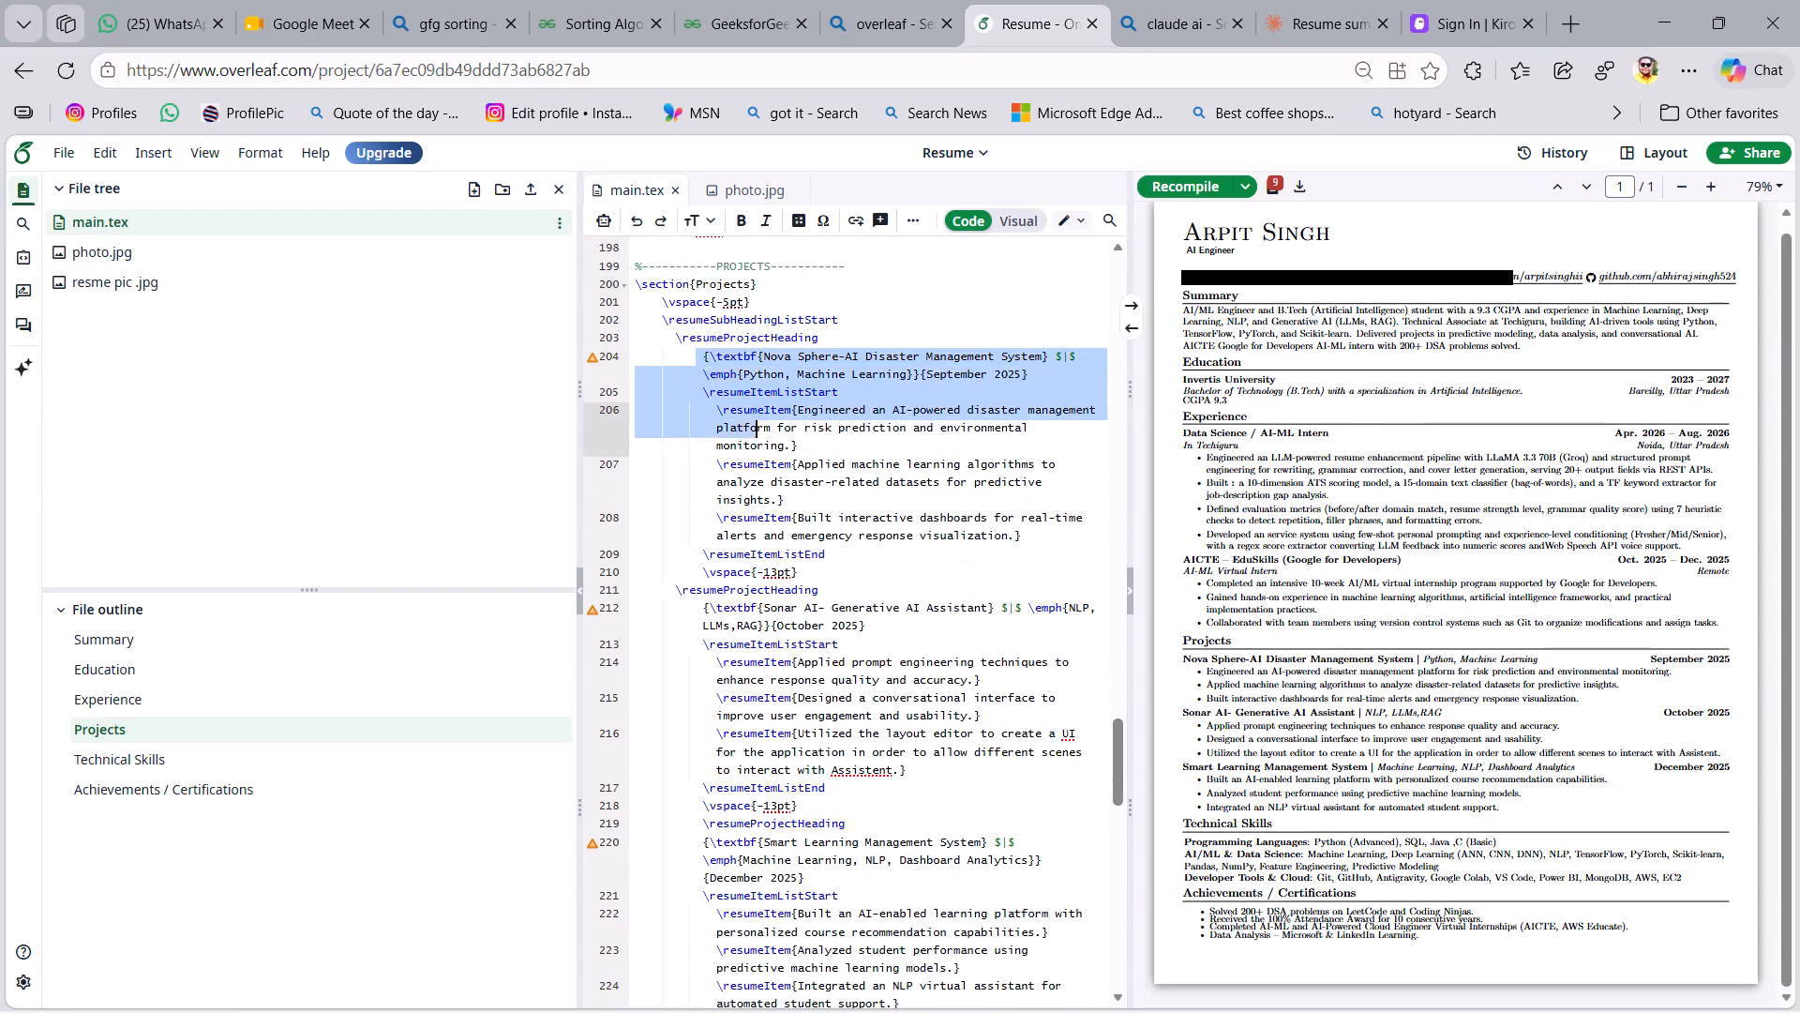
left_click_drag(761, 427, 903, 541)
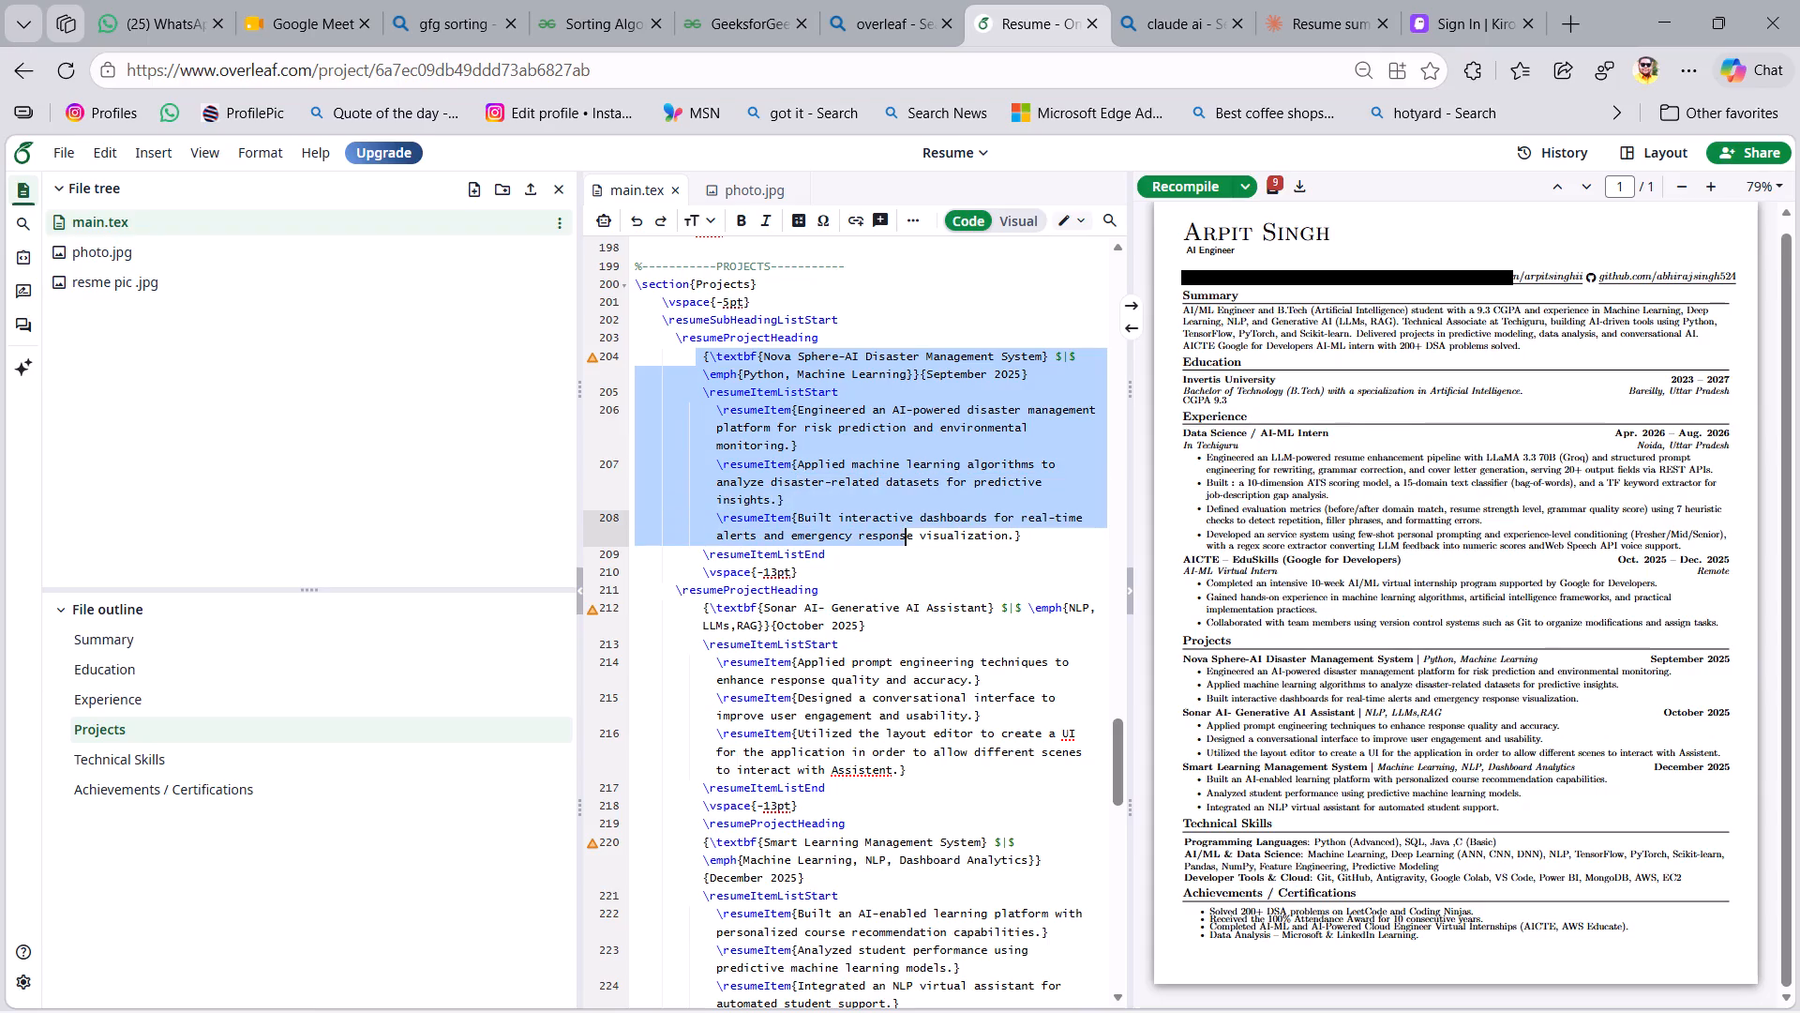
left_click_drag(903, 541, 1029, 540)
key("ctrl+c")
key("ctrl+c")
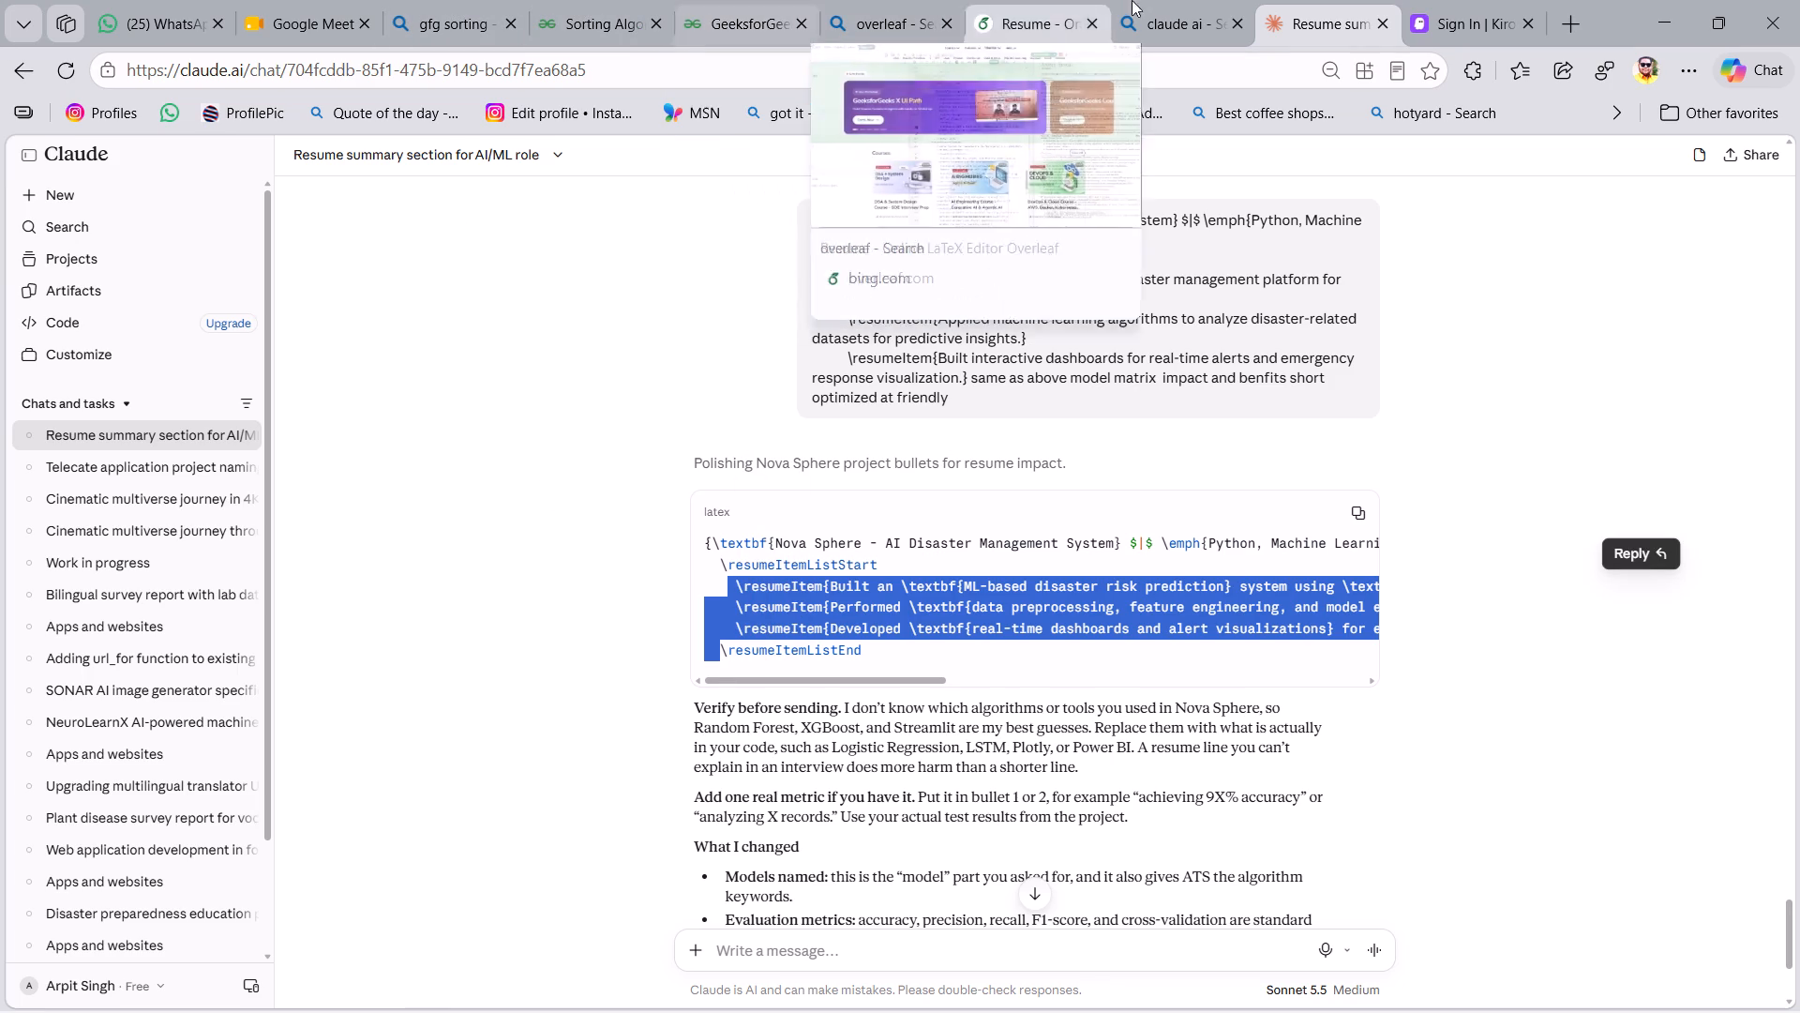
Replace the three Nova Sphere-AI bullets in the Overleaf resume source with the copied rewritten bullets.
left_click(1044, 17)
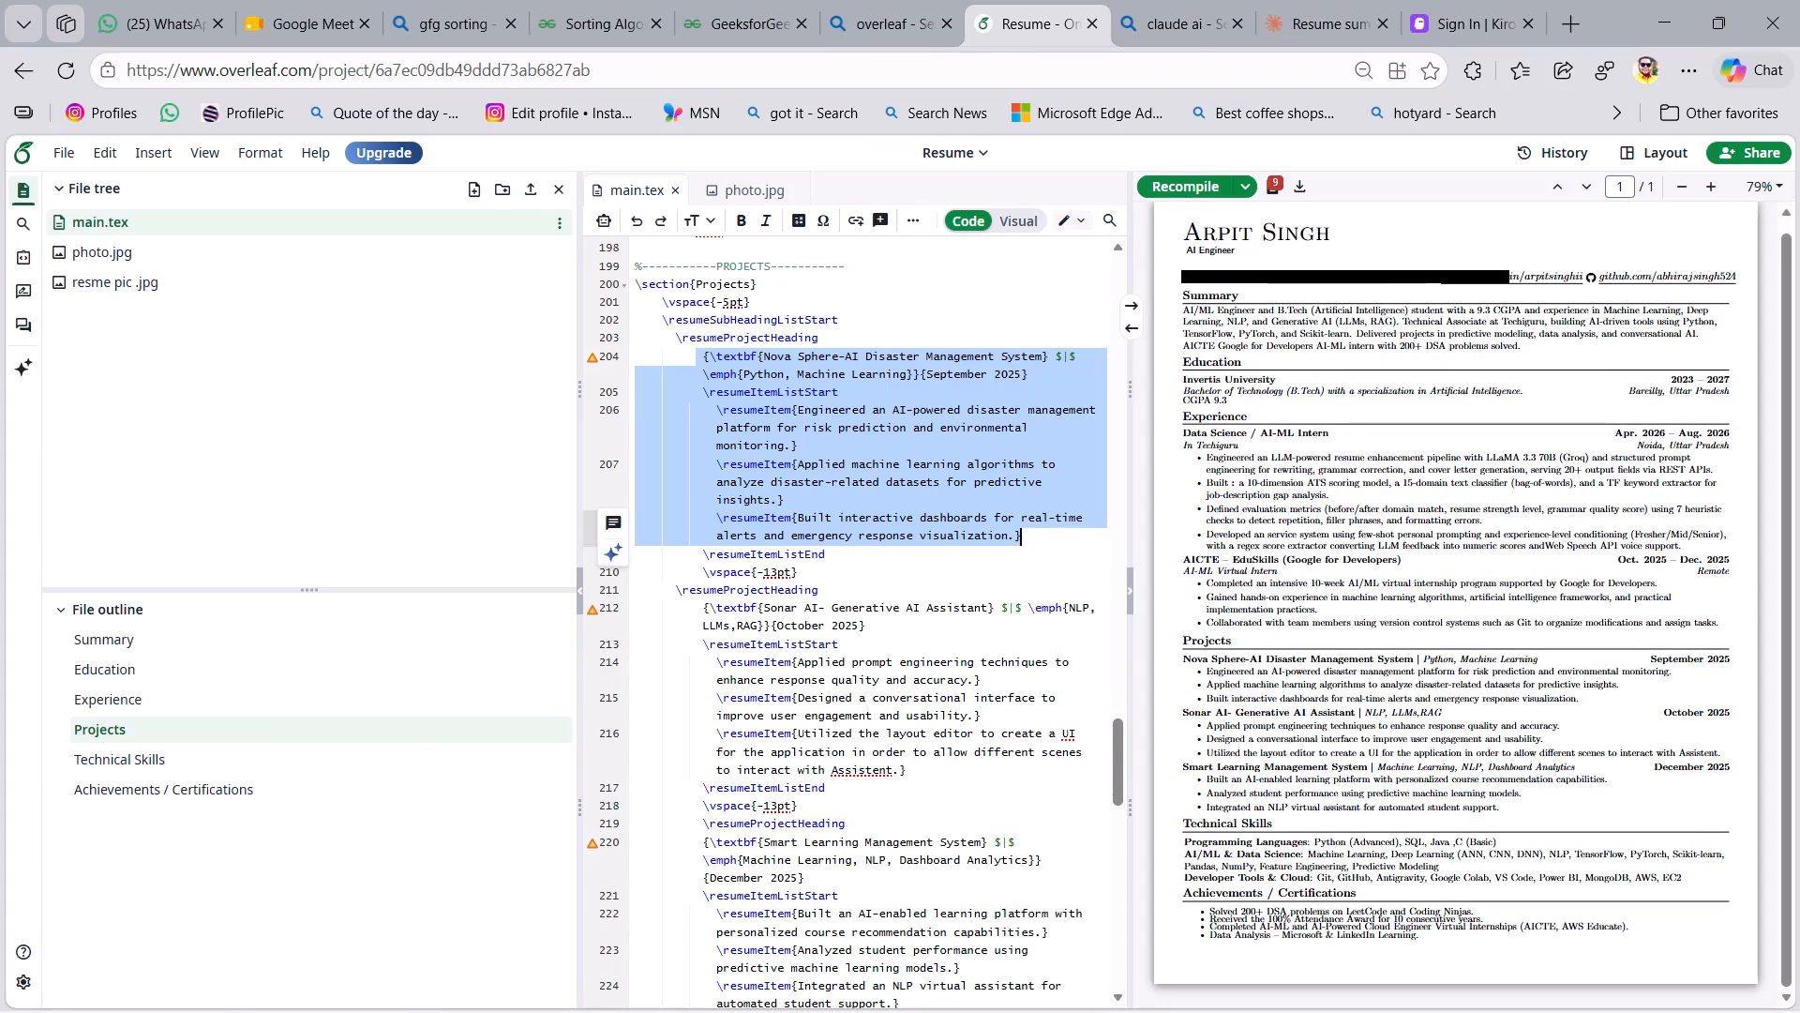
left_click(902, 551)
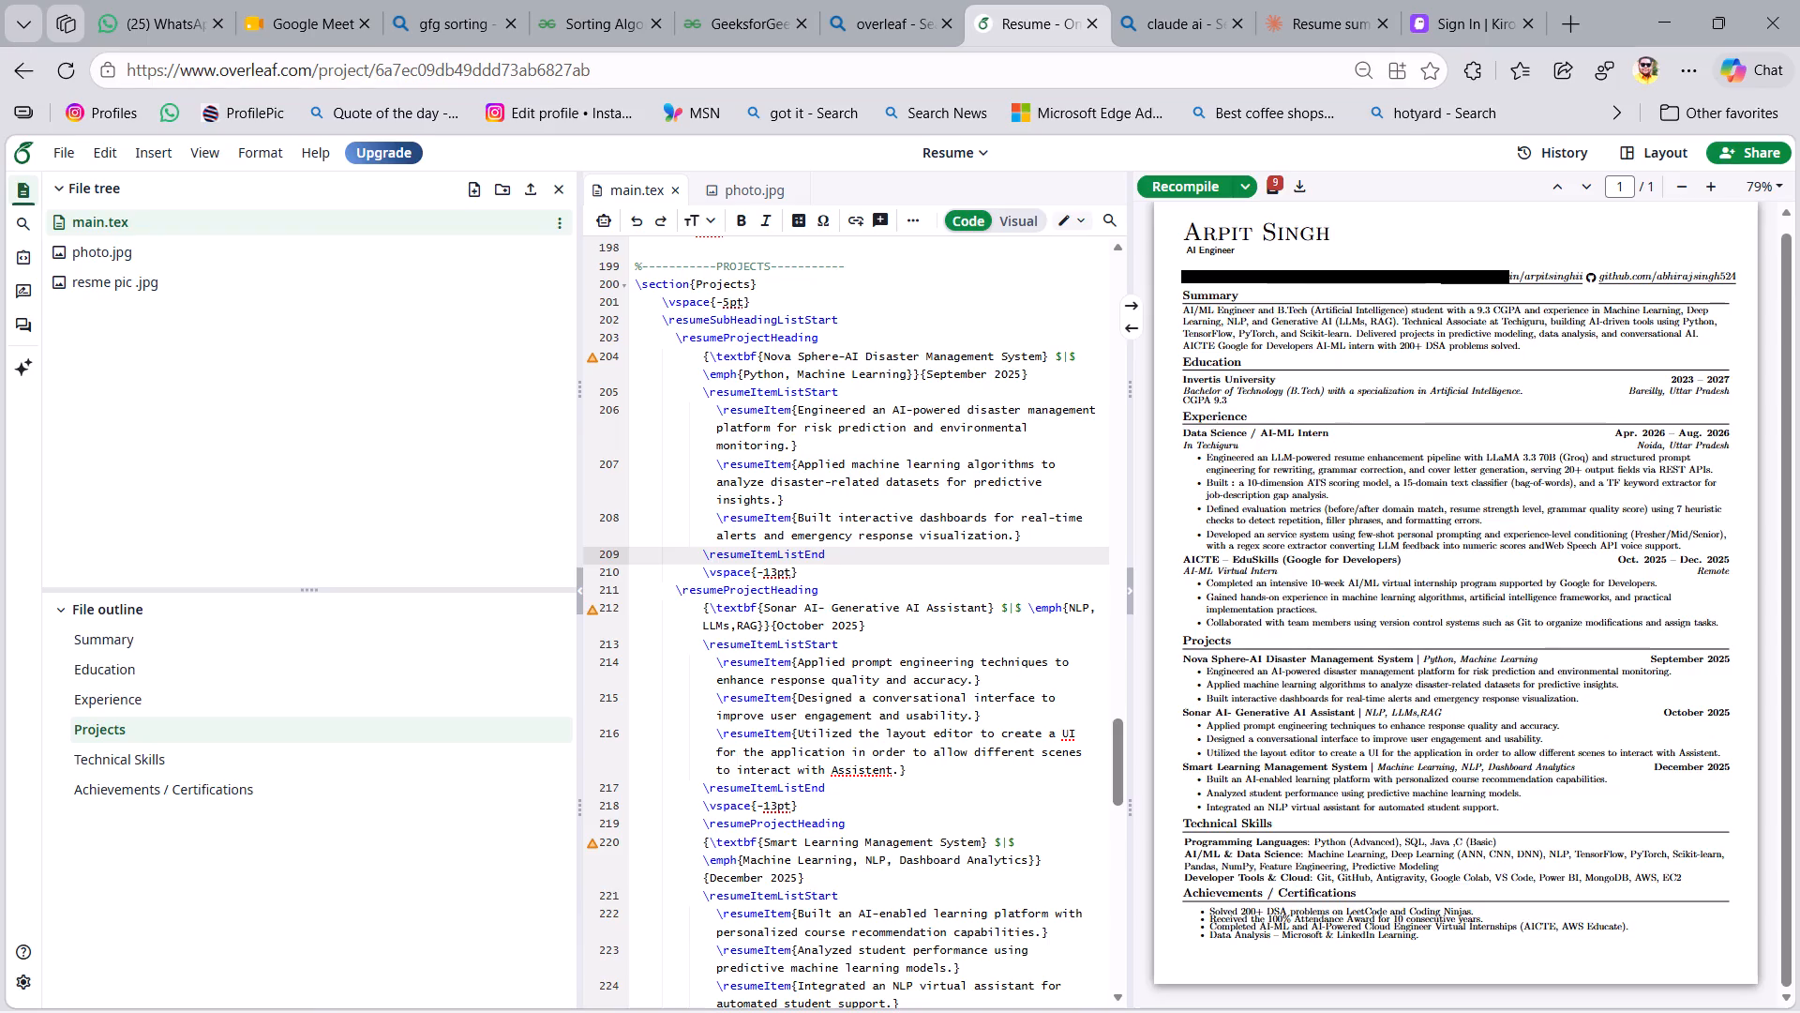
left_click_drag(710, 408, 712, 409)
left_click_drag(712, 409, 1028, 535)
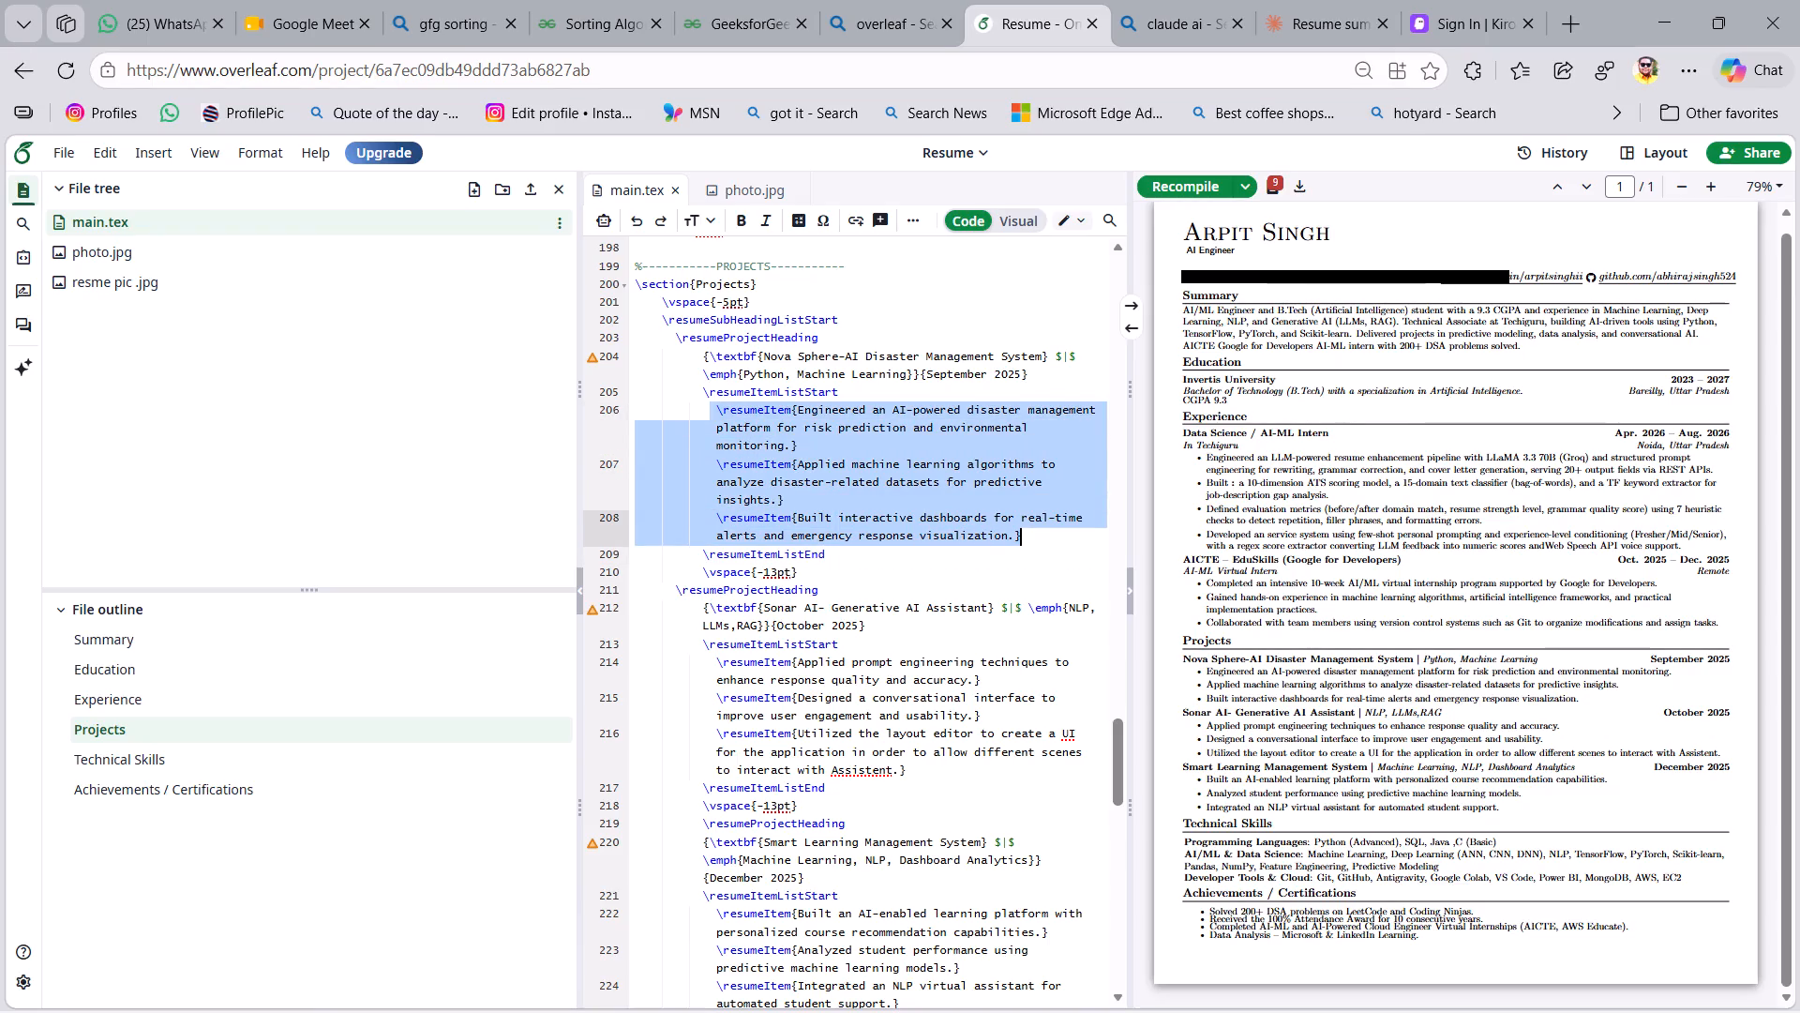
left_click_drag(1028, 535, 1034, 538)
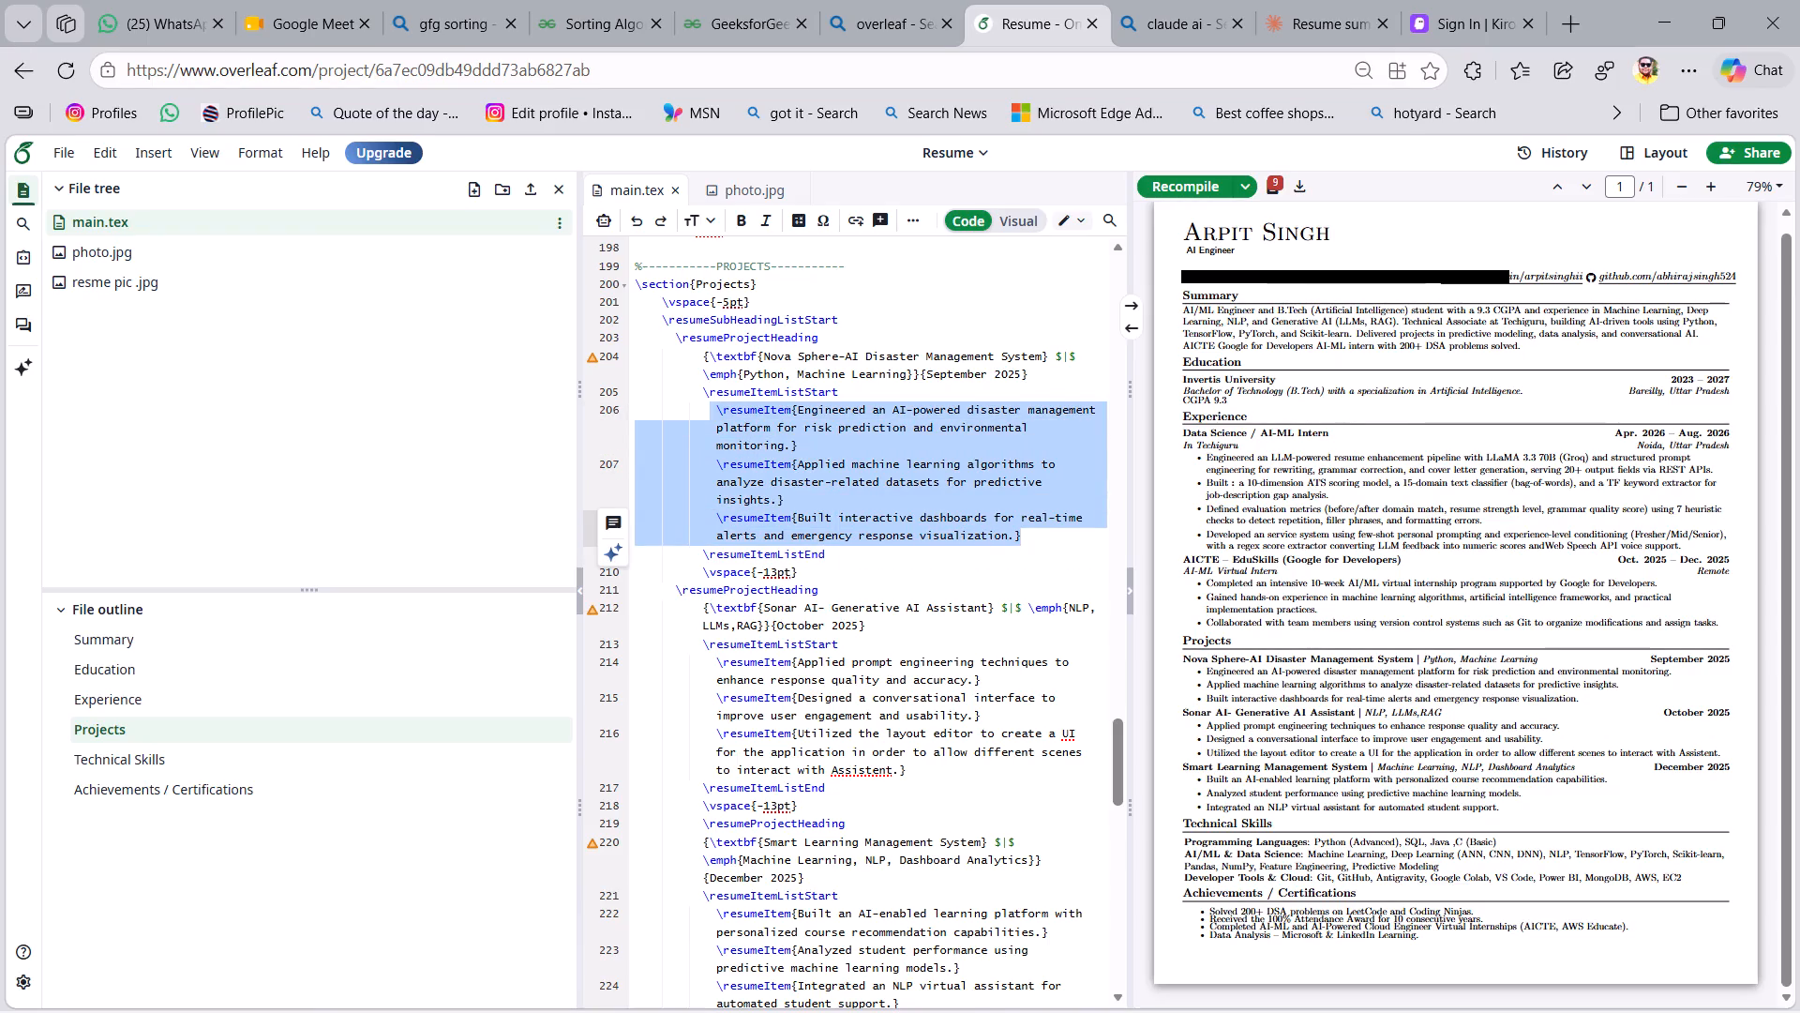
key("ctrl+v")
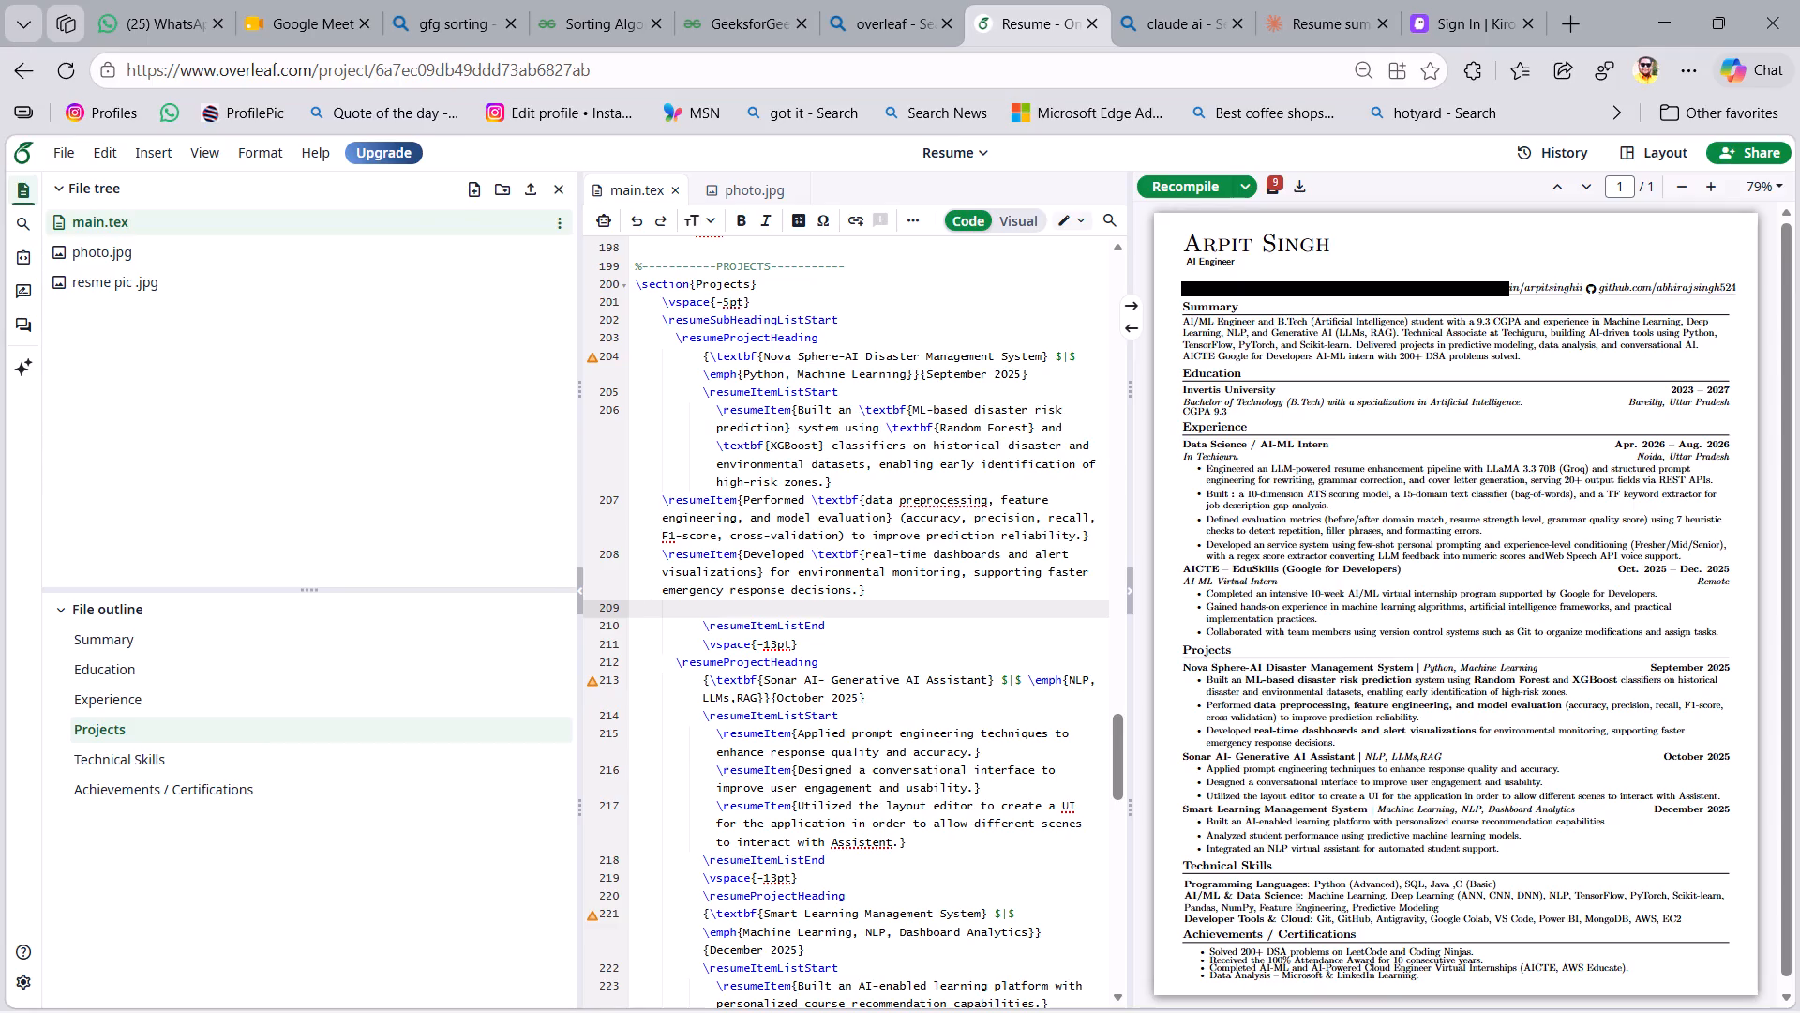
Remove the \textbf commands before ML-based disaster risk prediction, XGBoost and Random Forest in the first Nova Sphere-AI bullet, keeping the braces.
left_click_drag(859, 413, 897, 413)
left_click_drag(897, 413, 906, 414)
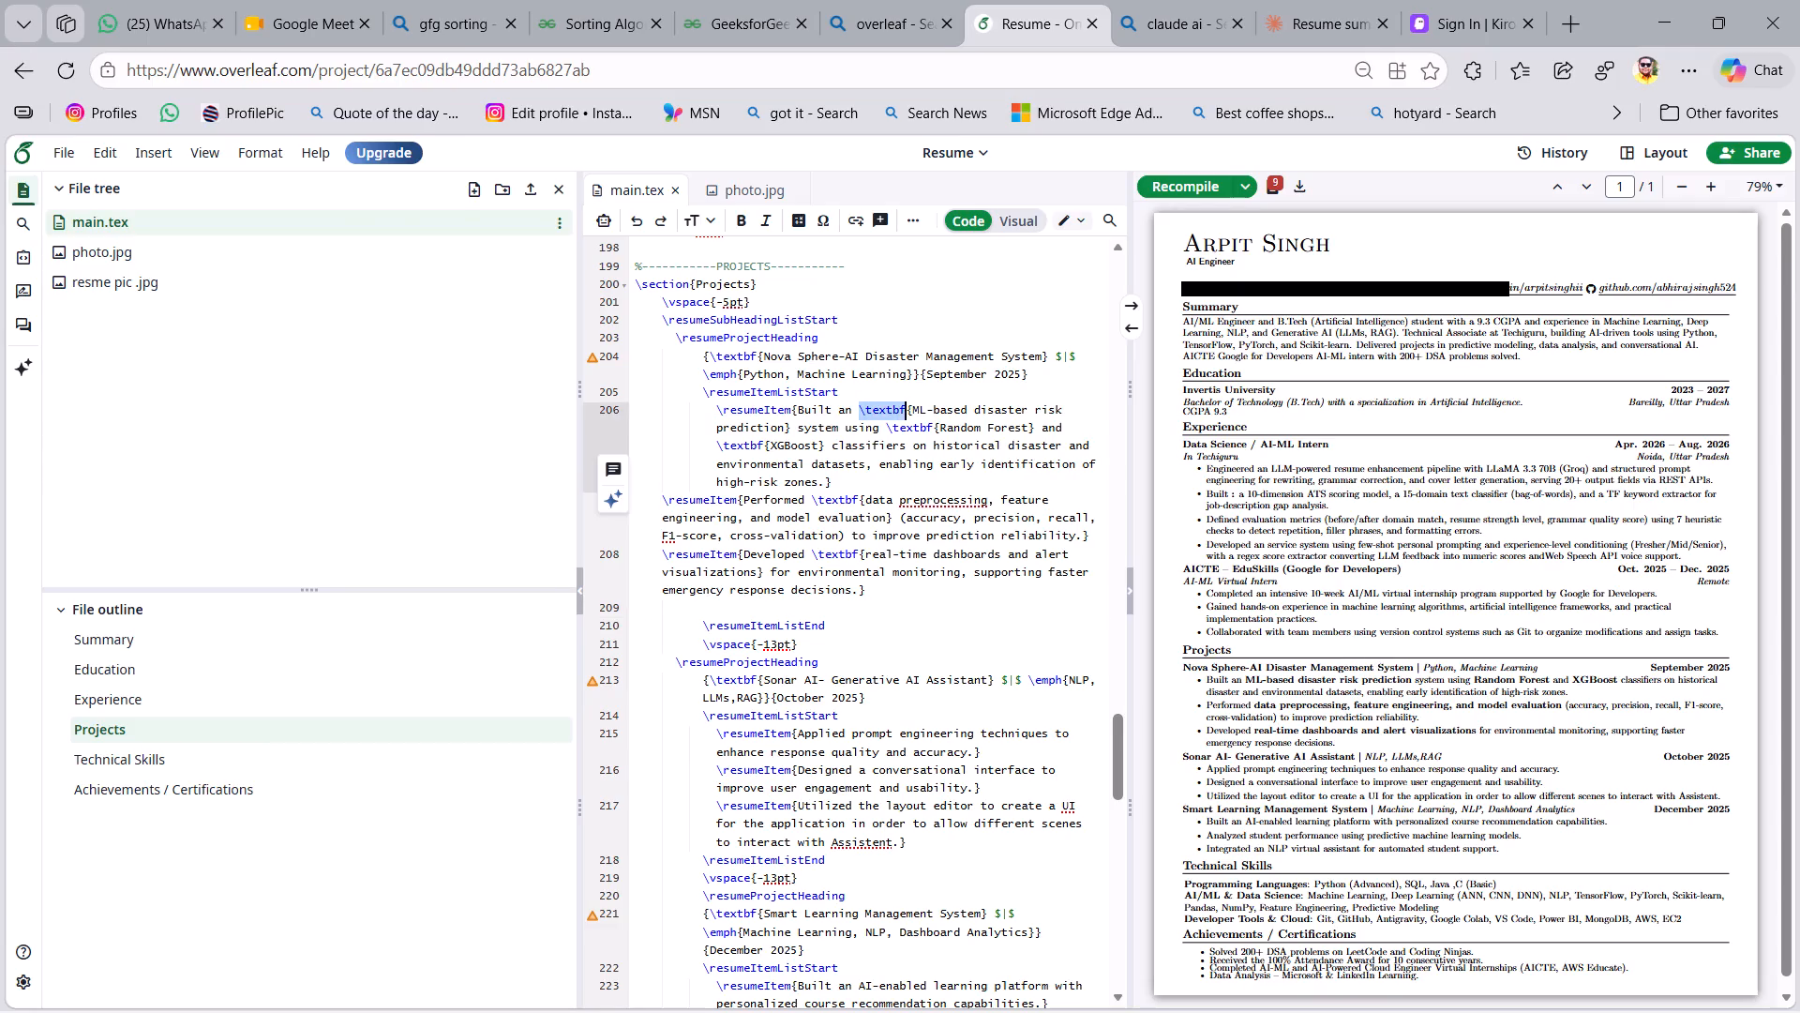
key("BackSpace")
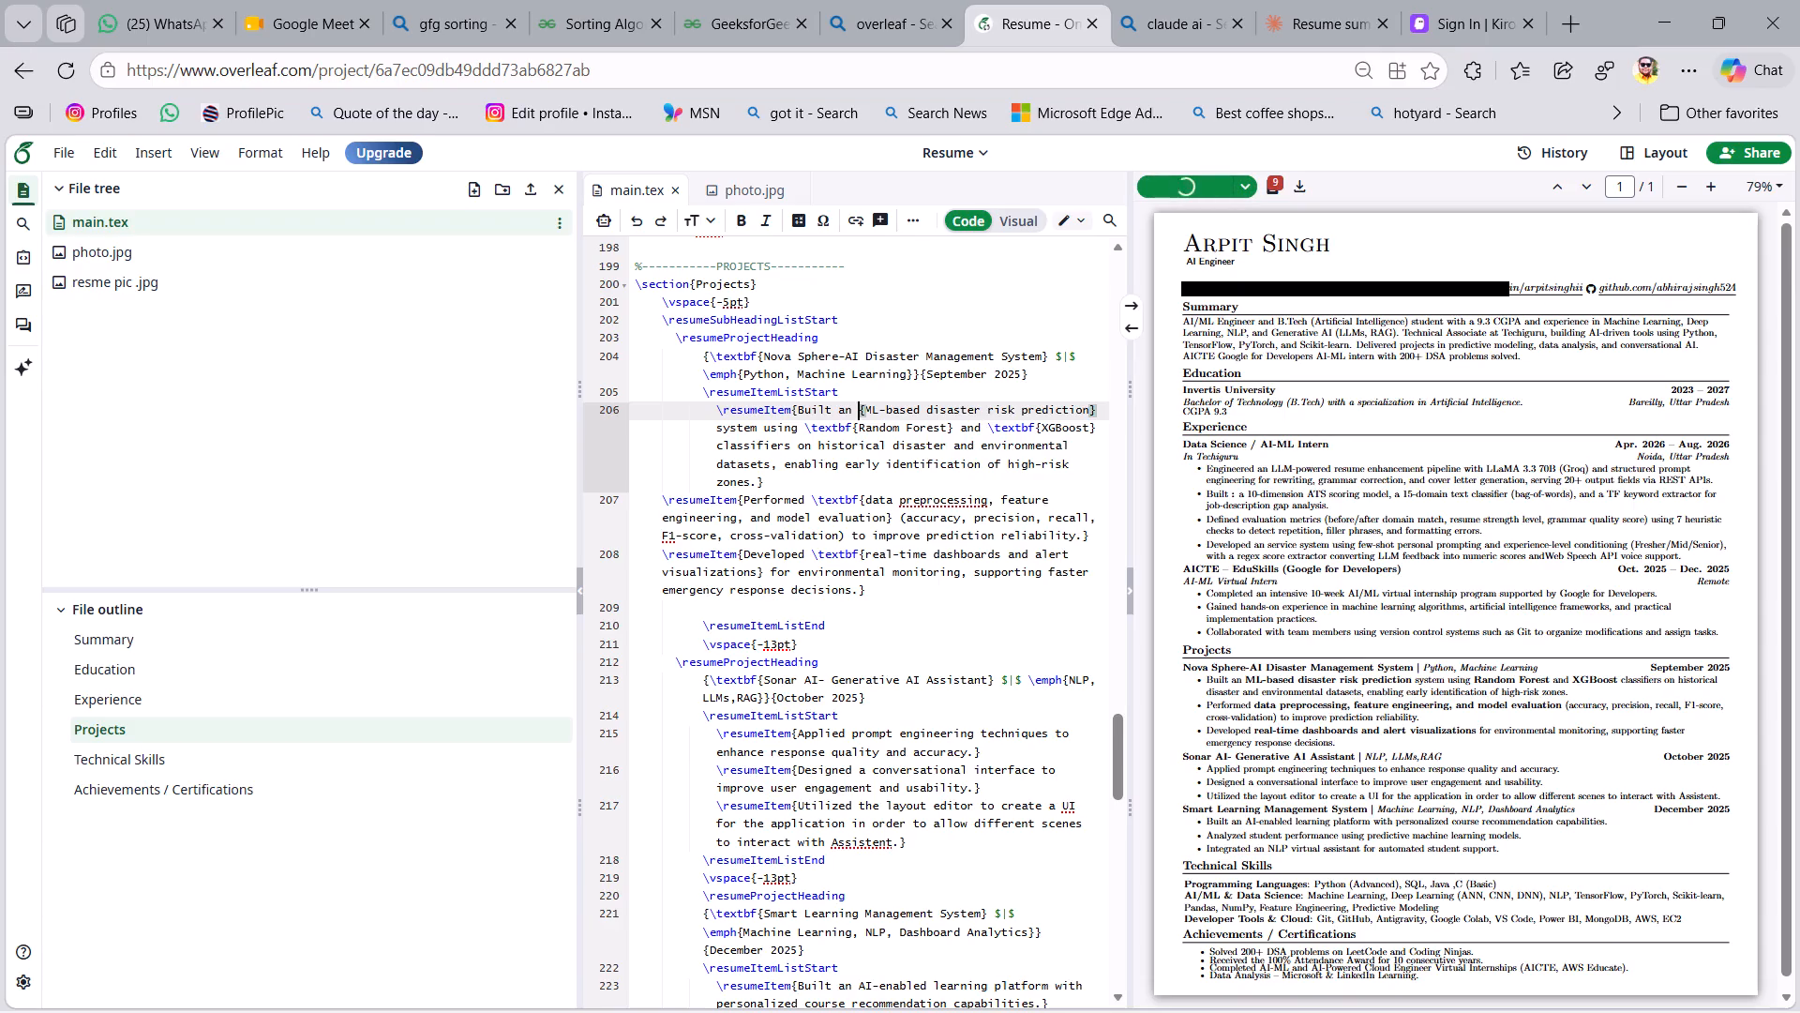
left_click_drag(987, 431, 1032, 431)
key("BackSpace")
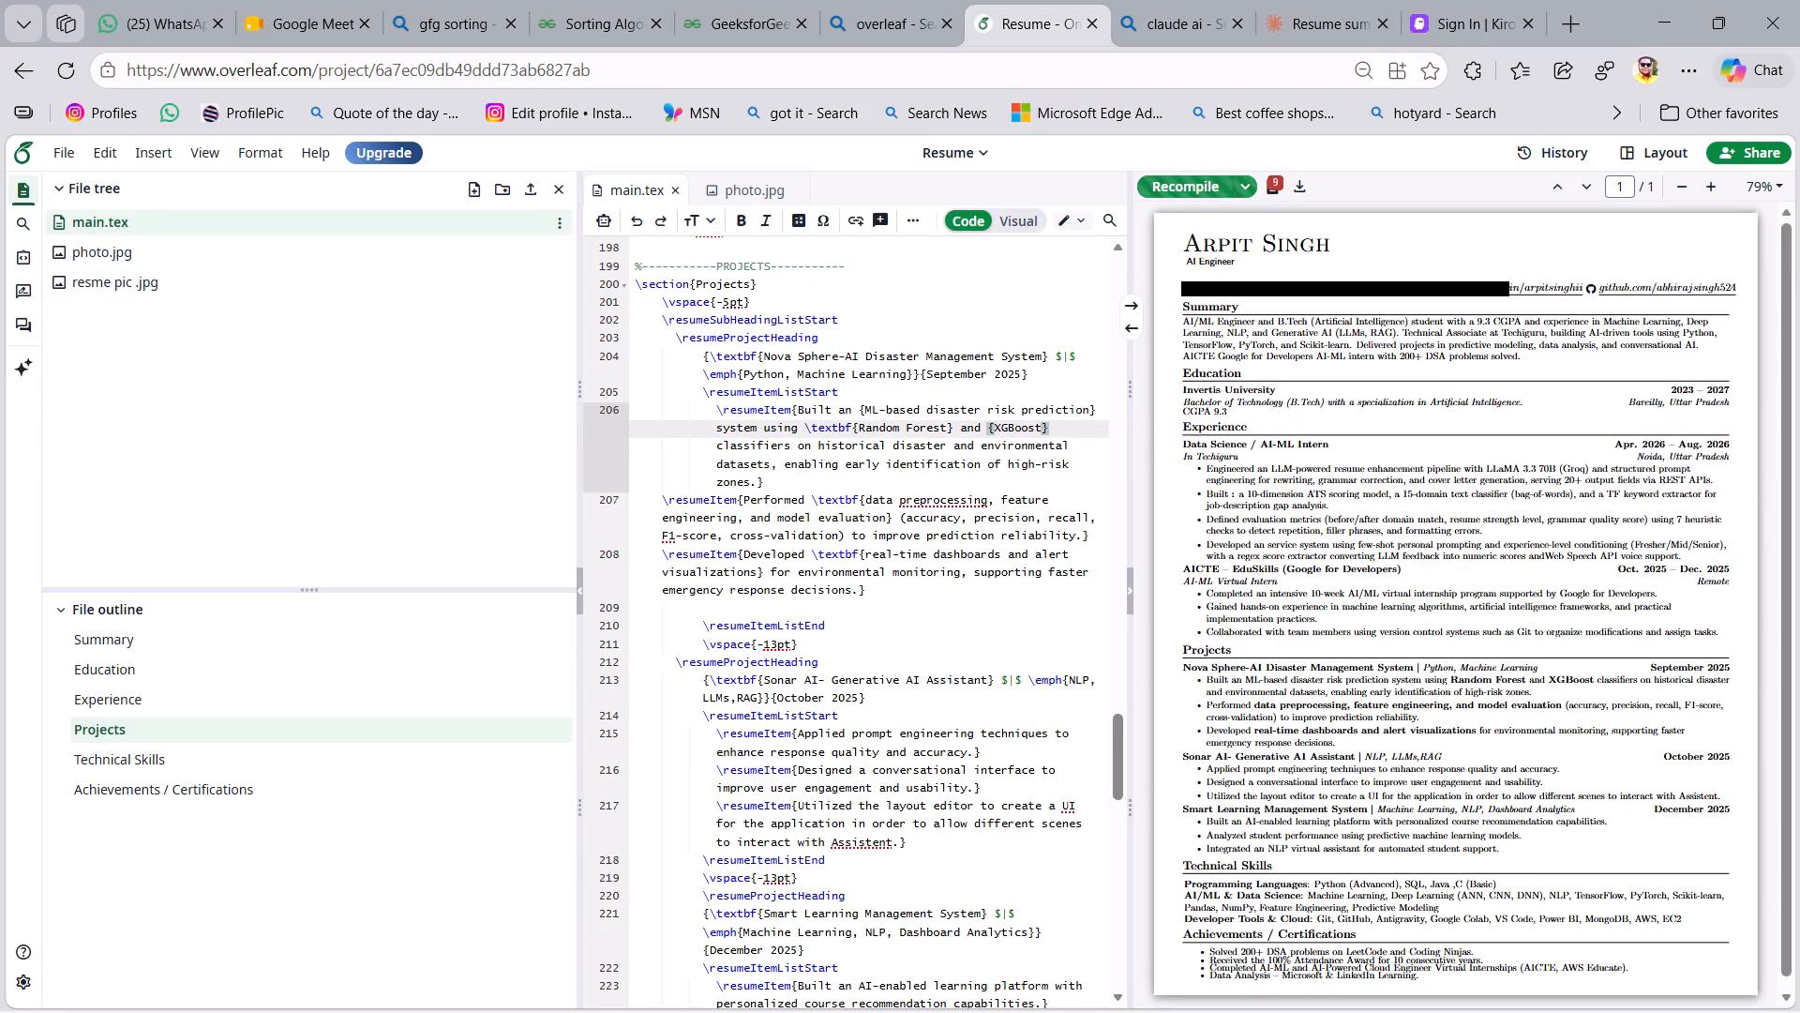
left_click_drag(850, 429, 803, 430)
key("BackSpace")
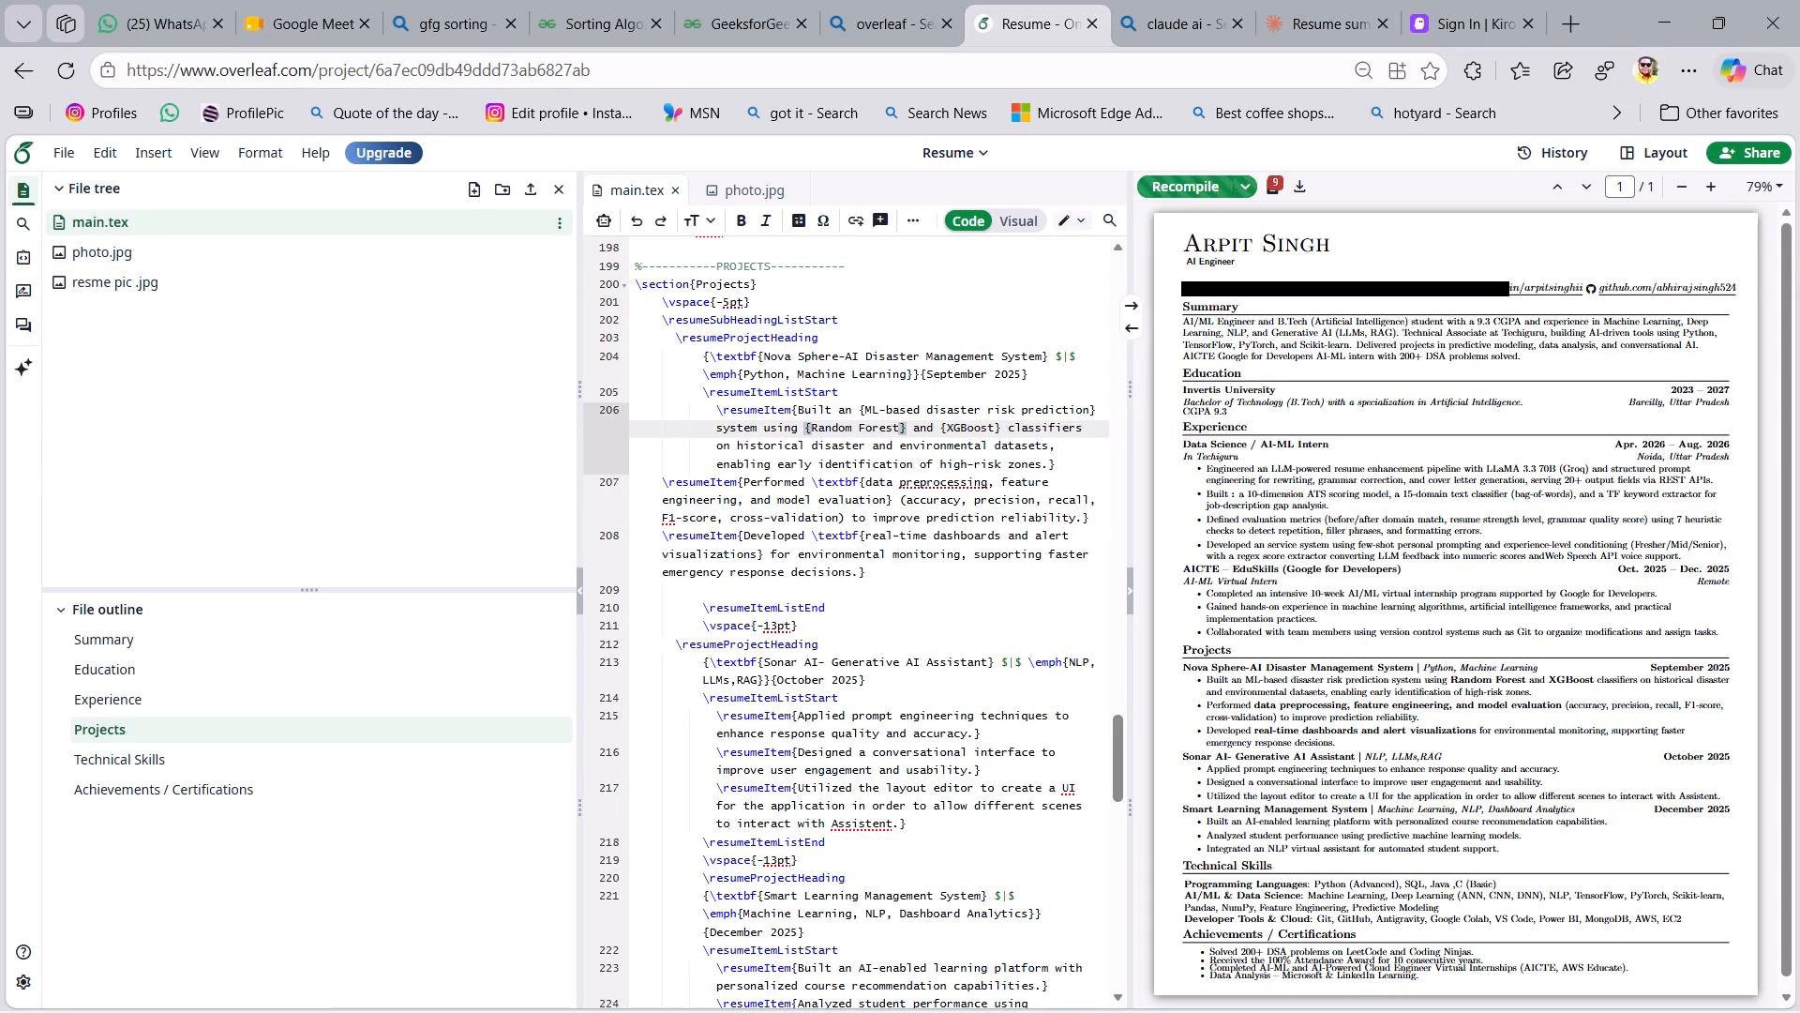
Remove the \textbf commands from the second and third Nova Sphere-AI bullets, keeping the braces.
left_click_drag(811, 482, 856, 482)
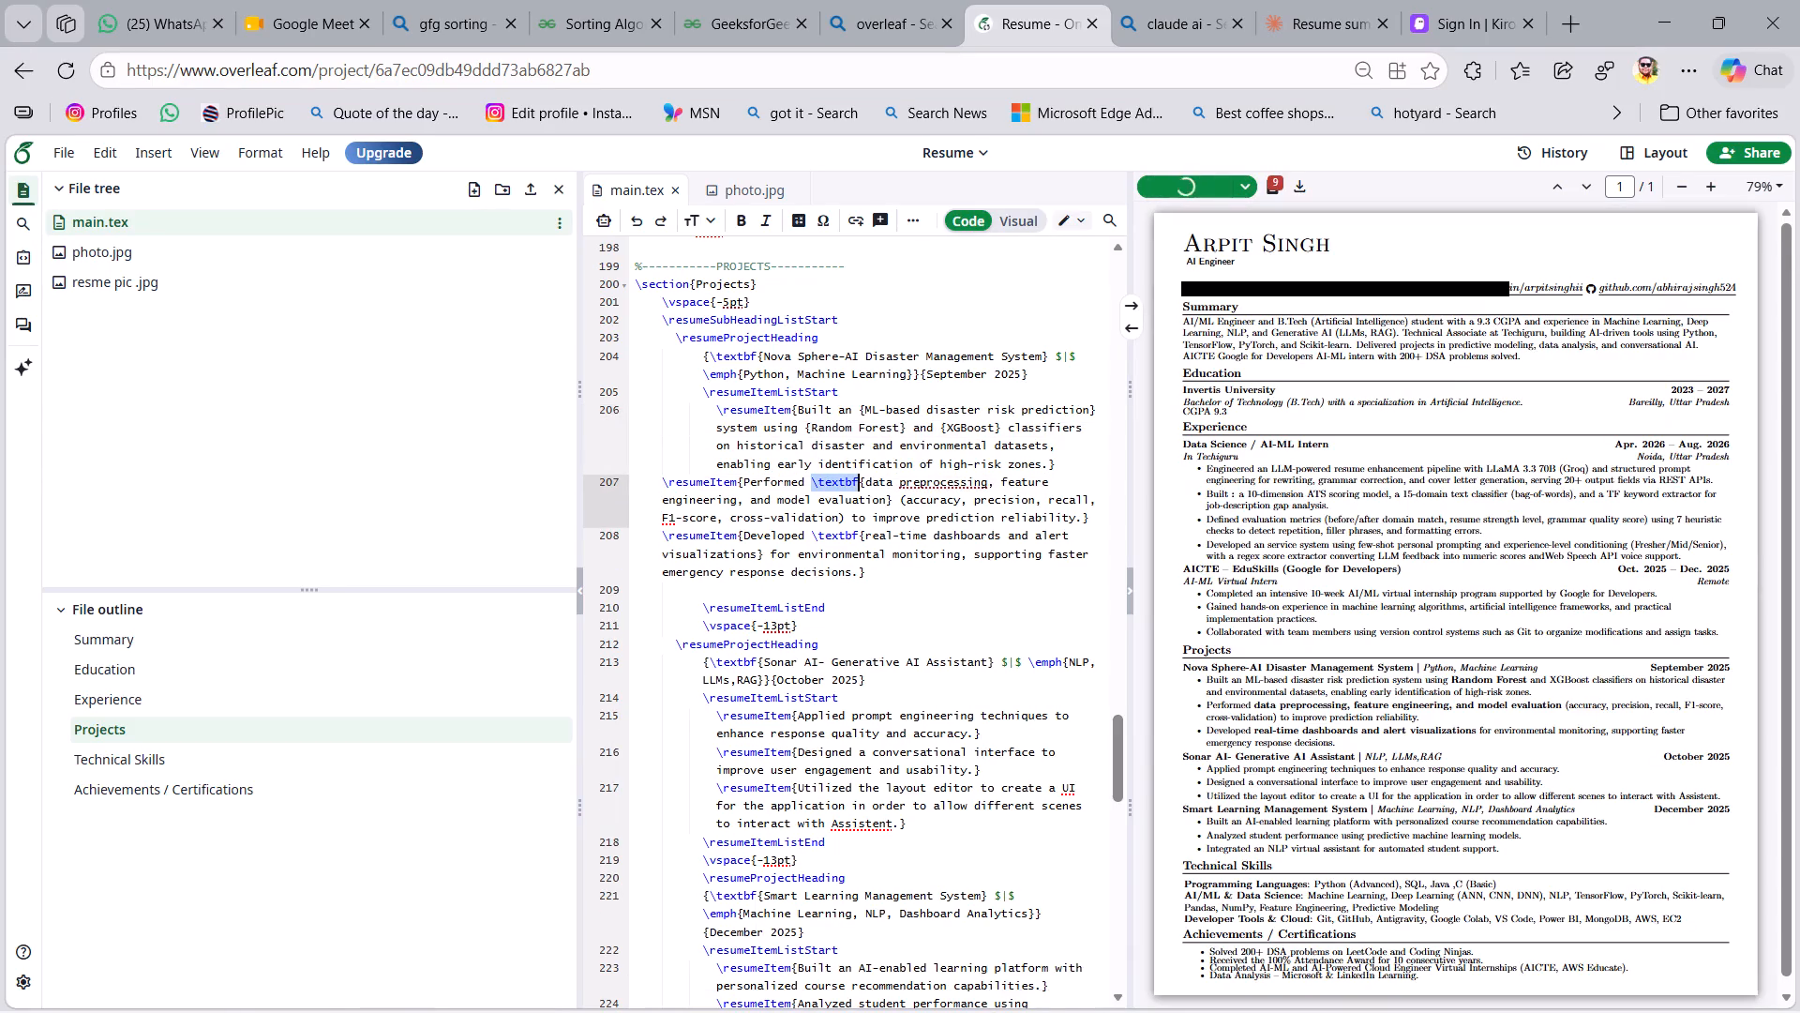
left_click_drag(856, 482, 857, 482)
key("BackSpace")
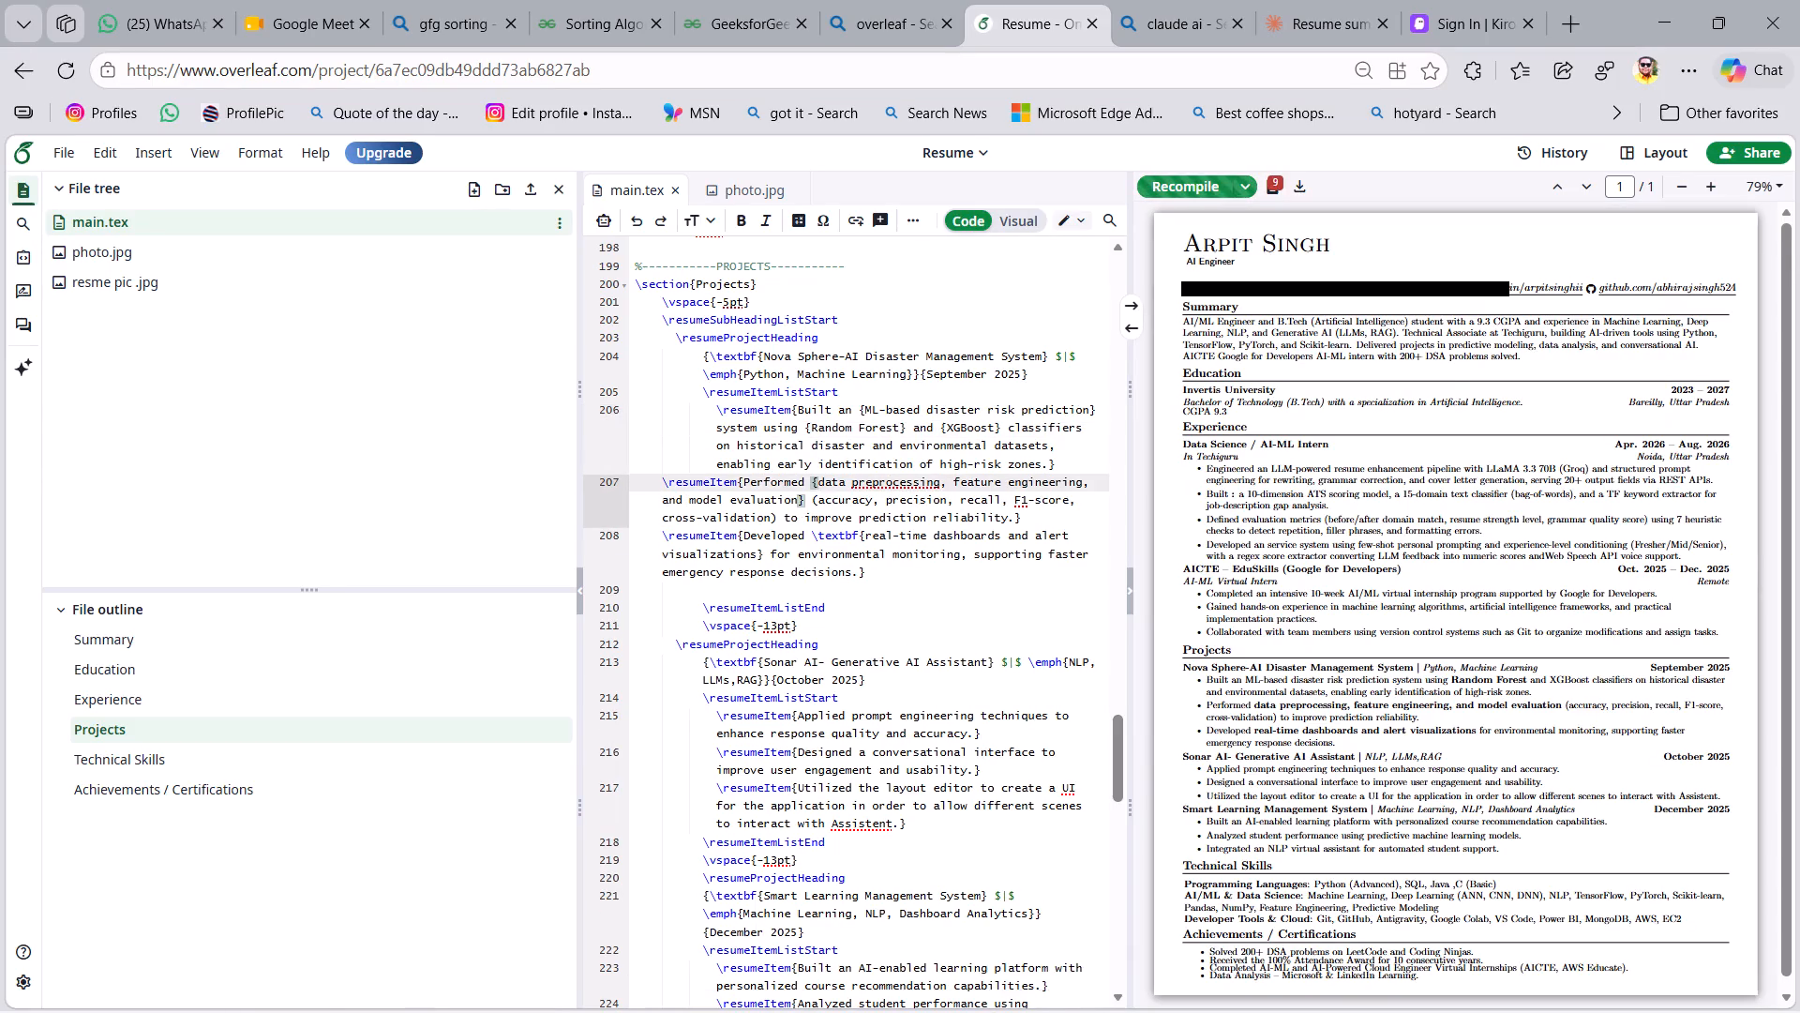
left_click_drag(859, 534, 817, 536)
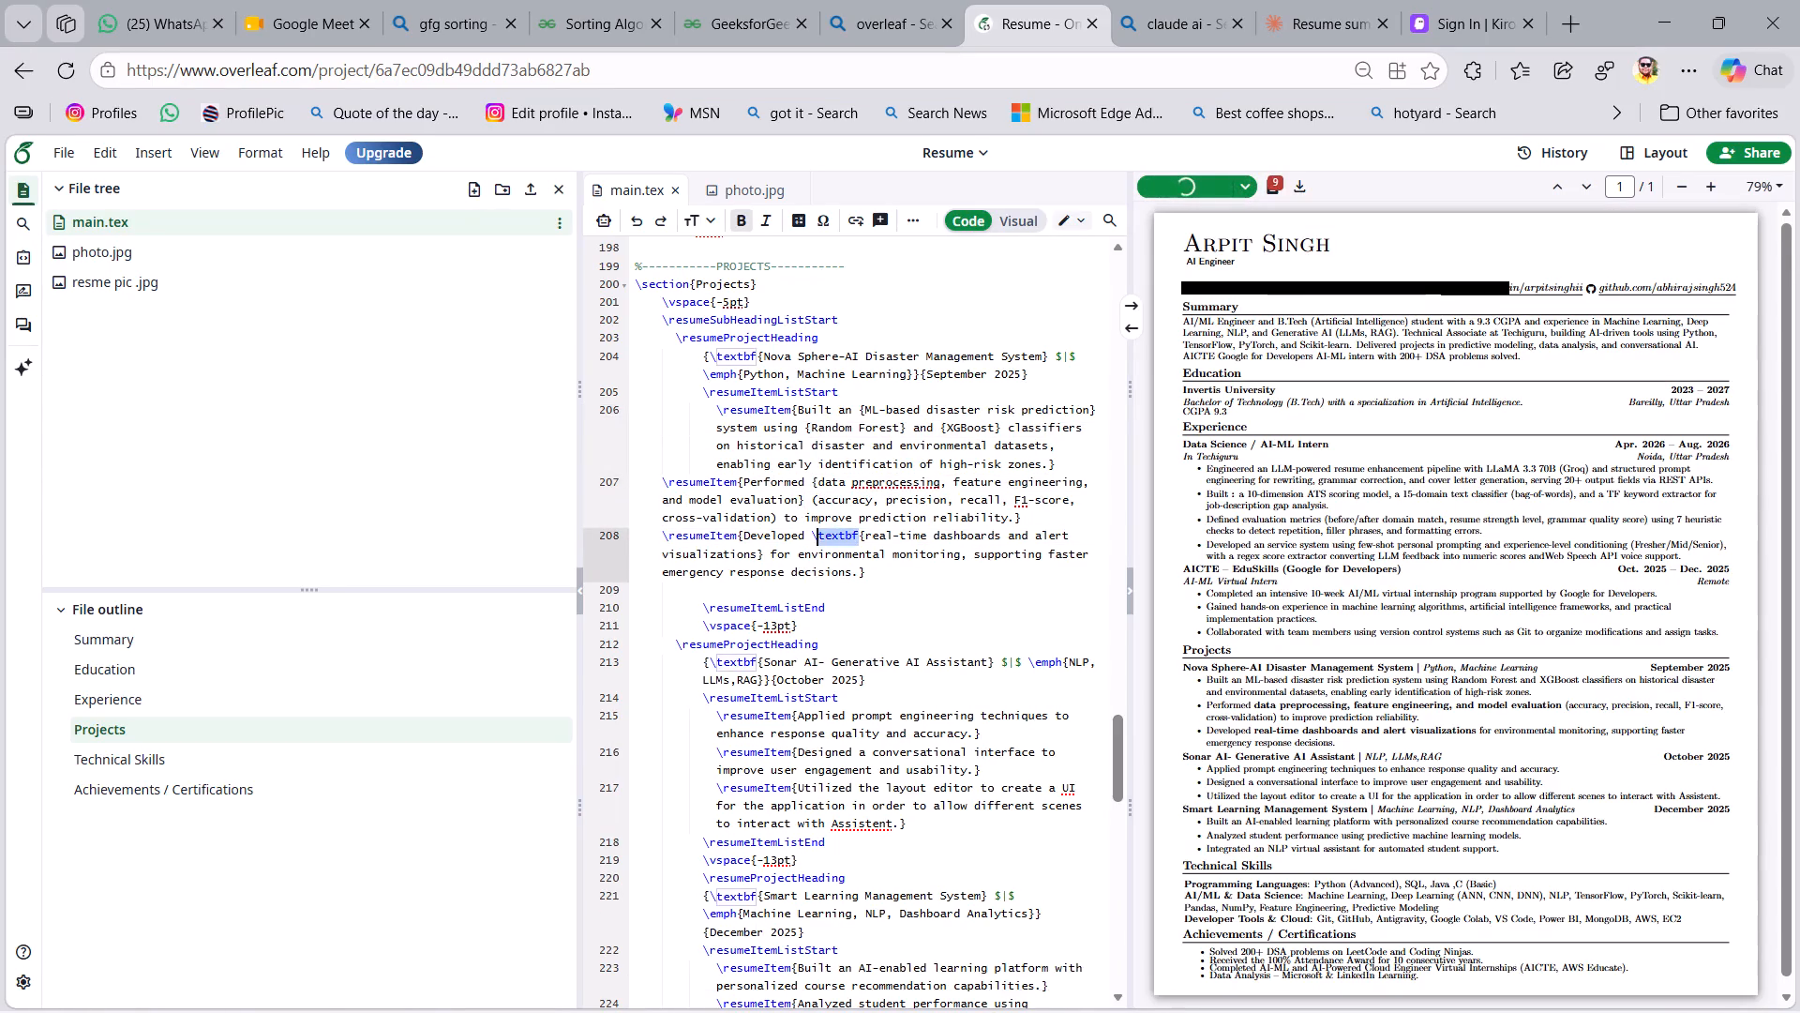
left_click_drag(817, 536, 812, 535)
key("BackSpace")
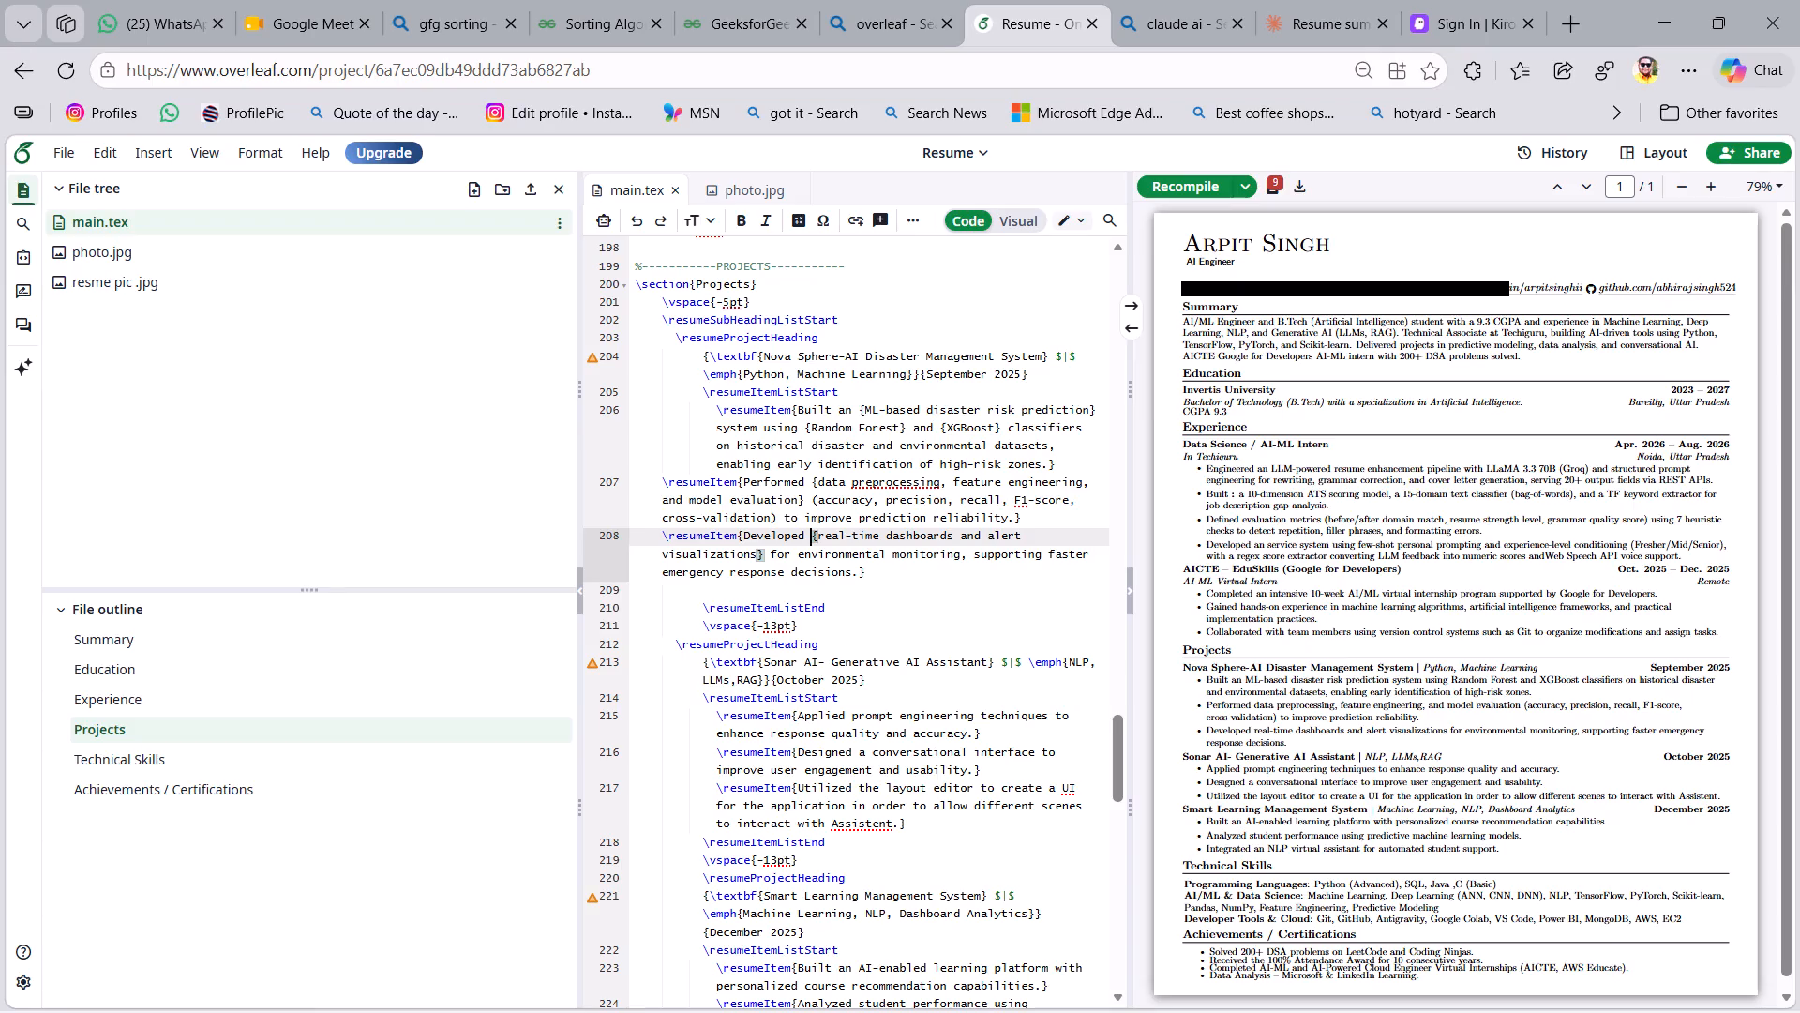
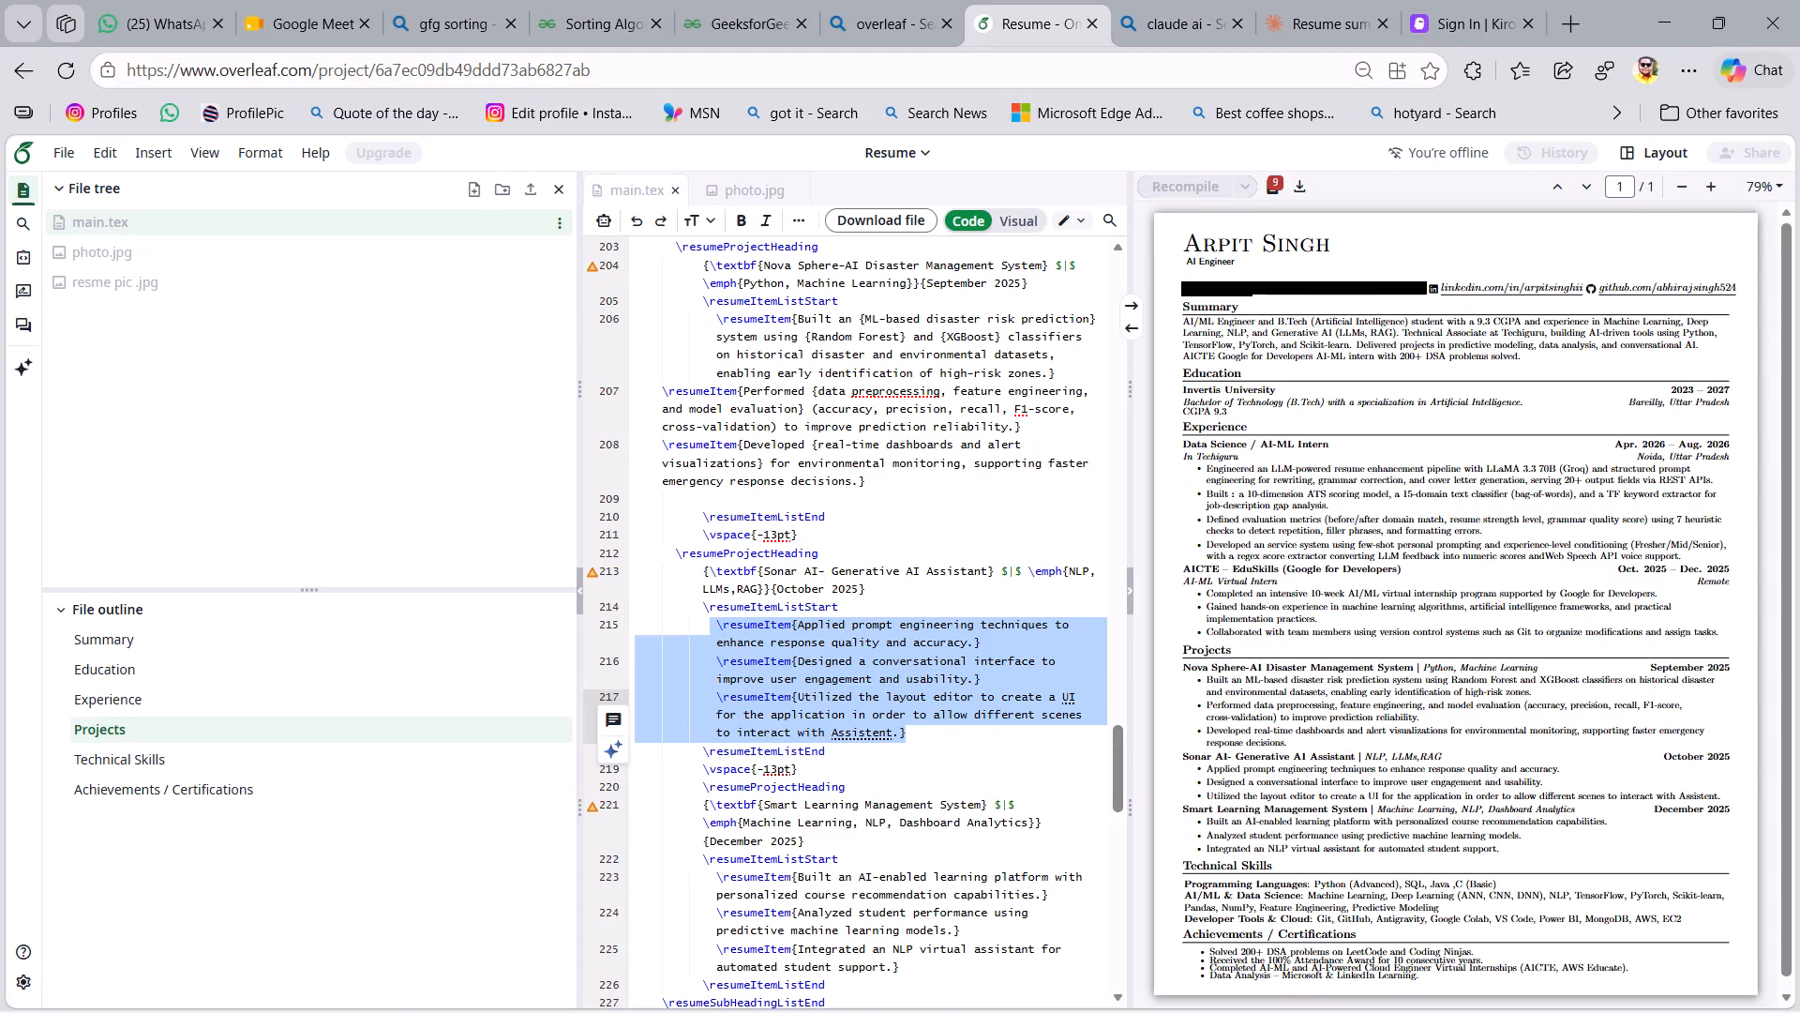
key("ctrl+v")
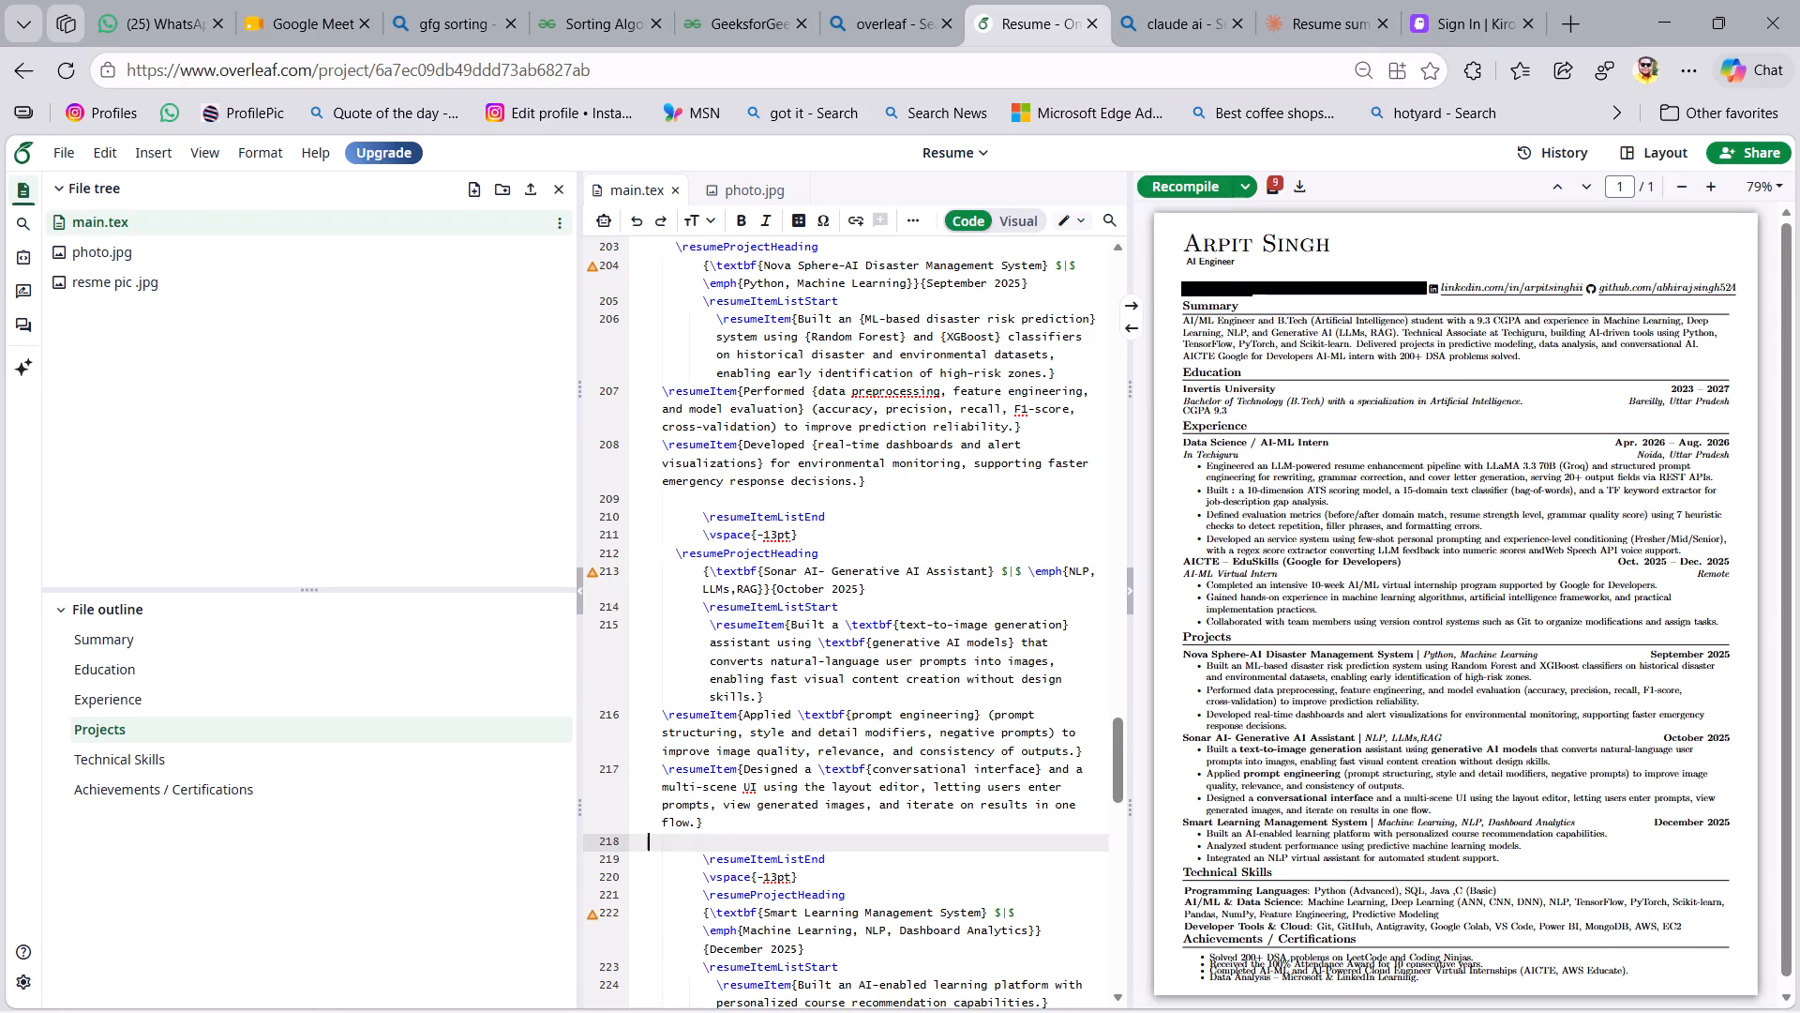
Replace "RAG" in the Sonar AI project heading's technology list with text beginning "Integrated Mo".
left_click_drag(736, 589, 749, 589)
left_click_drag(749, 589, 755, 589)
key("BackSpace")
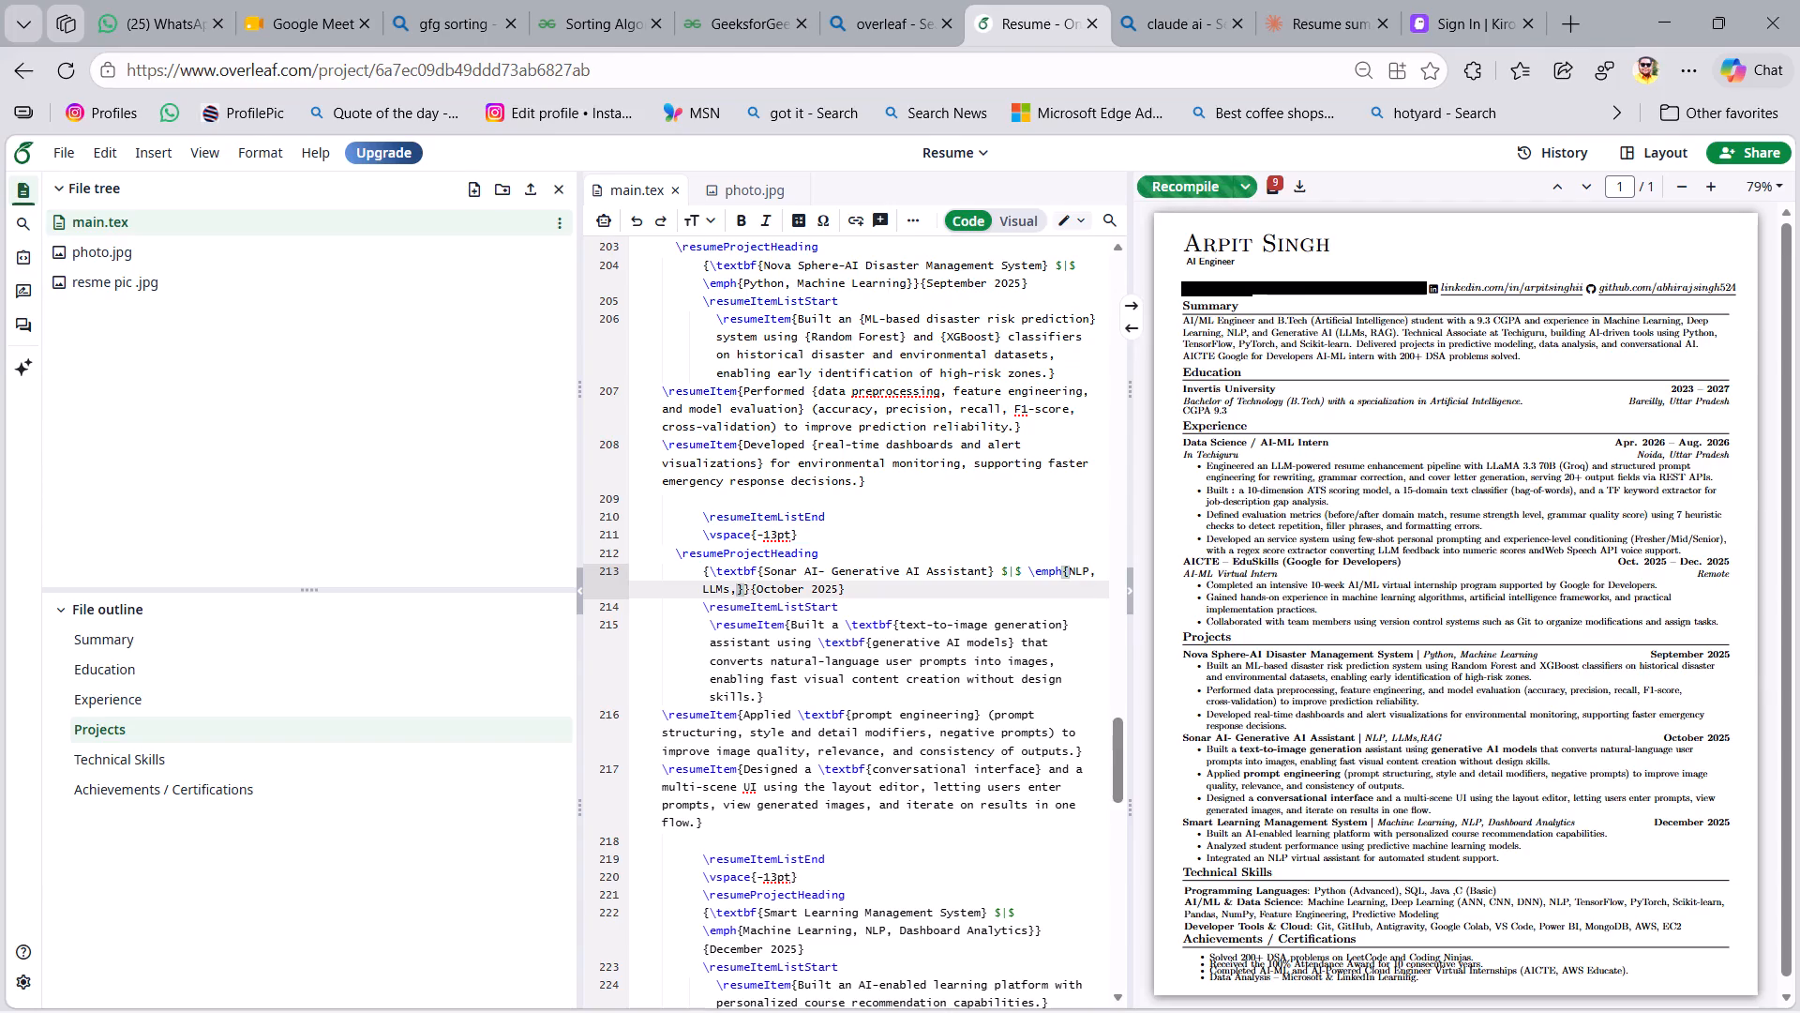
key("i")
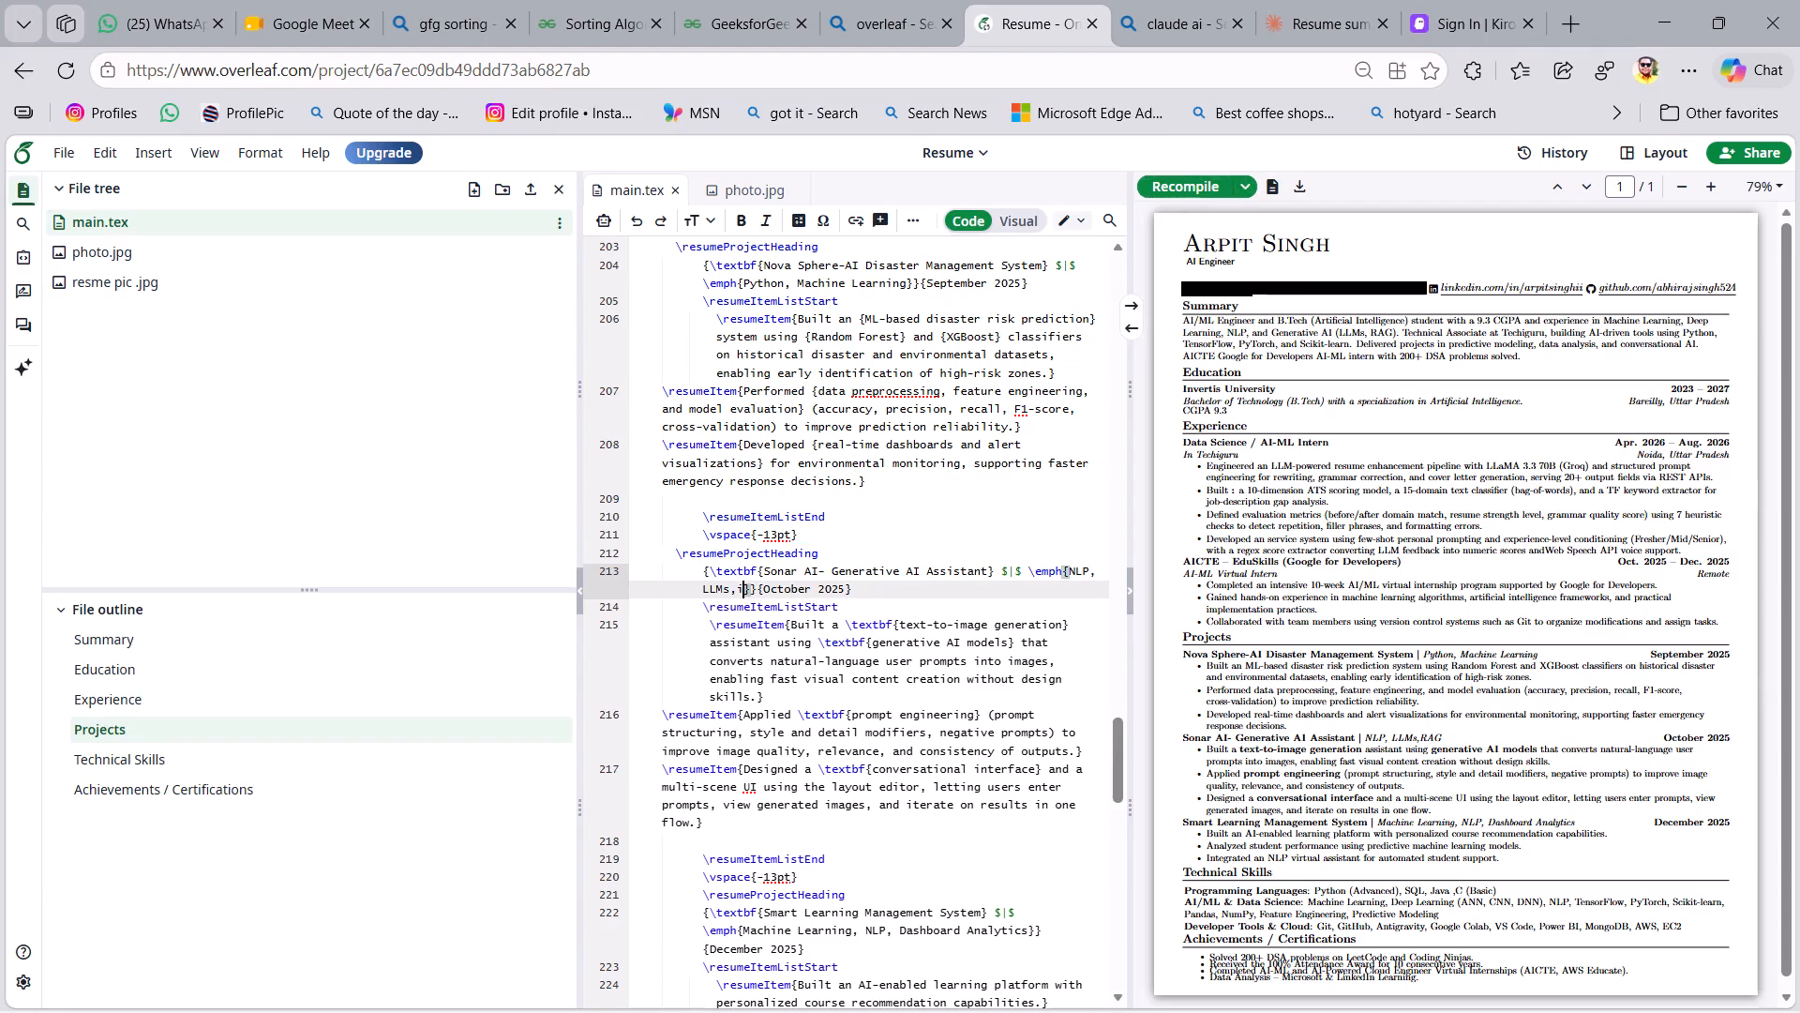
key("BackSpace")
type("In")
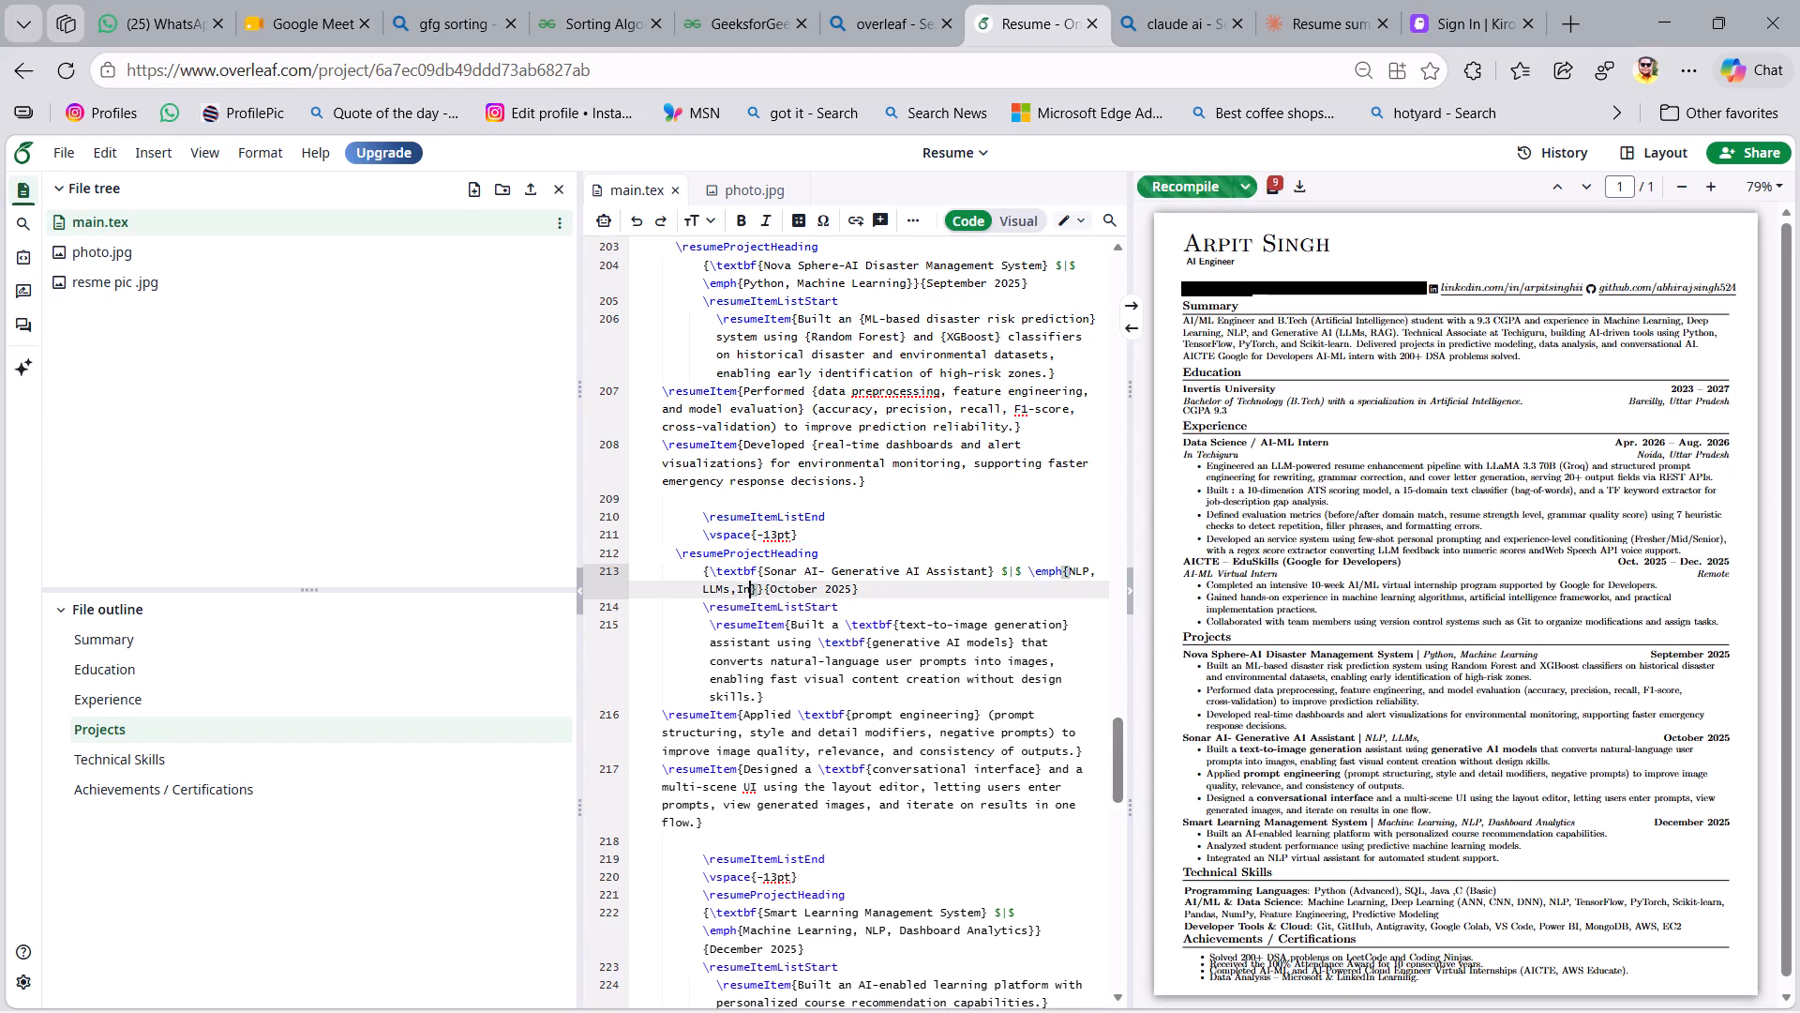
type("ter")
key("BackSpace")
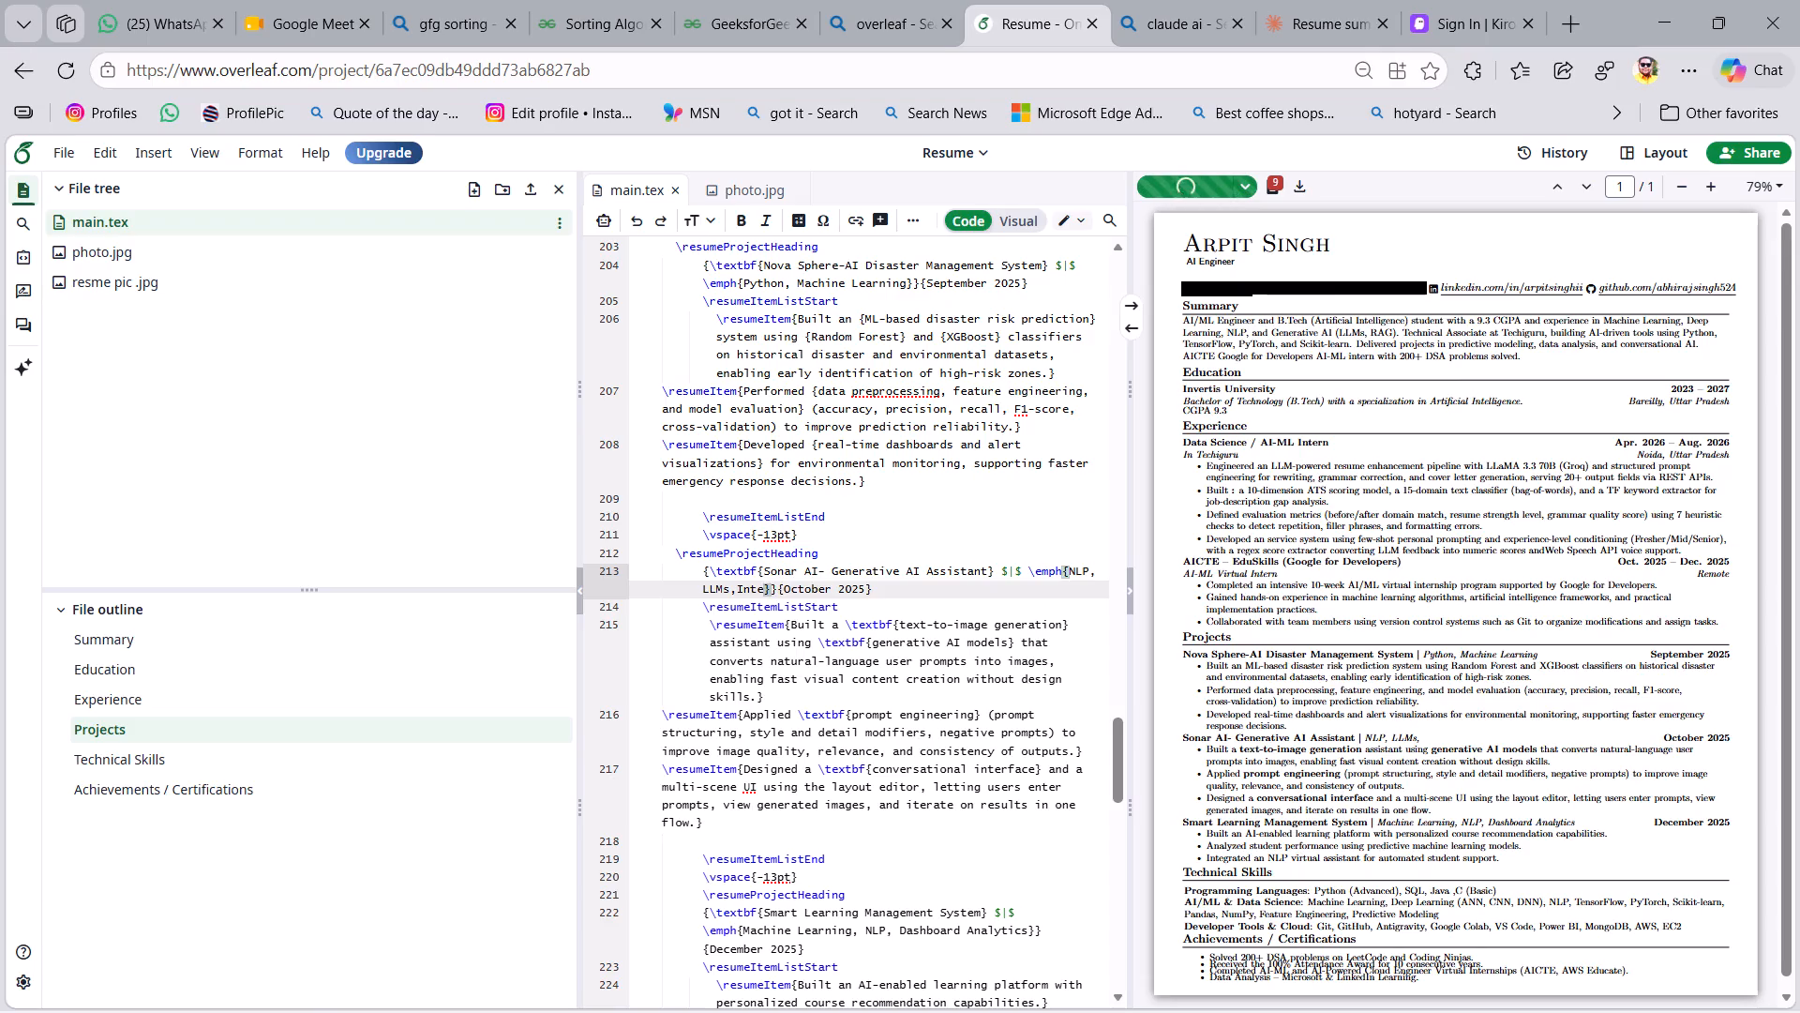
type("grated")
key("space")
type("Mo")
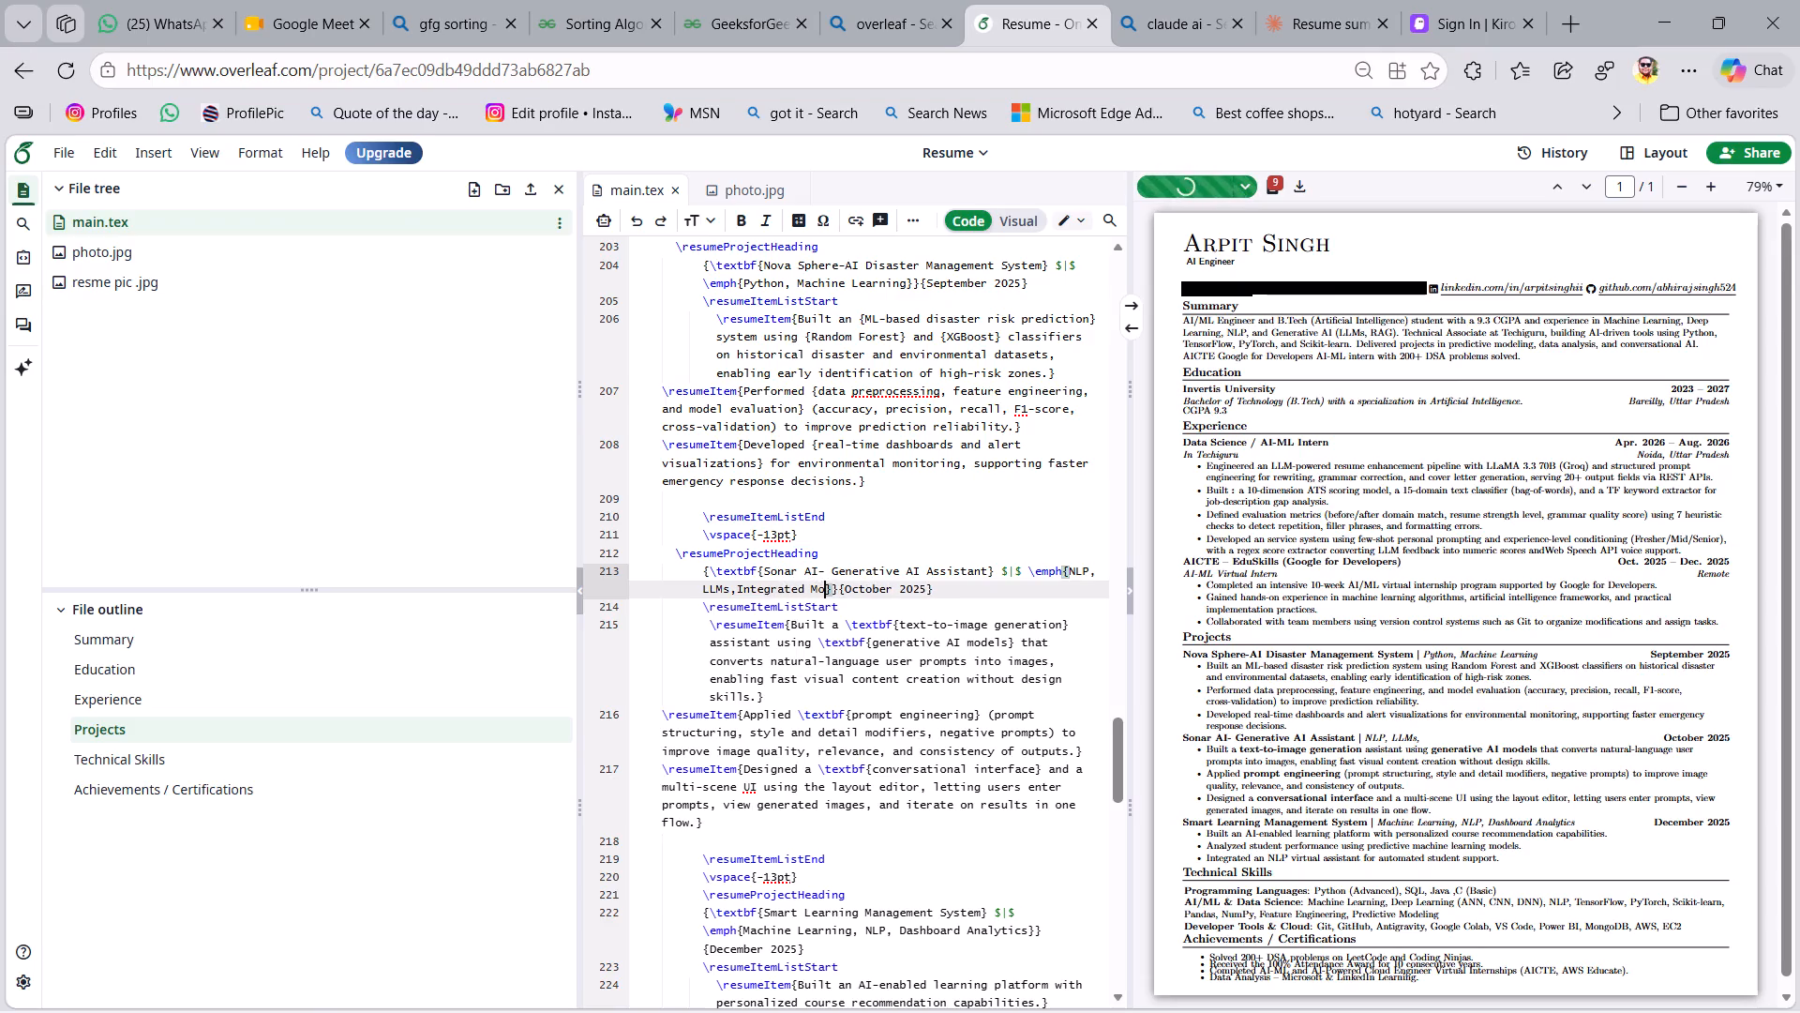
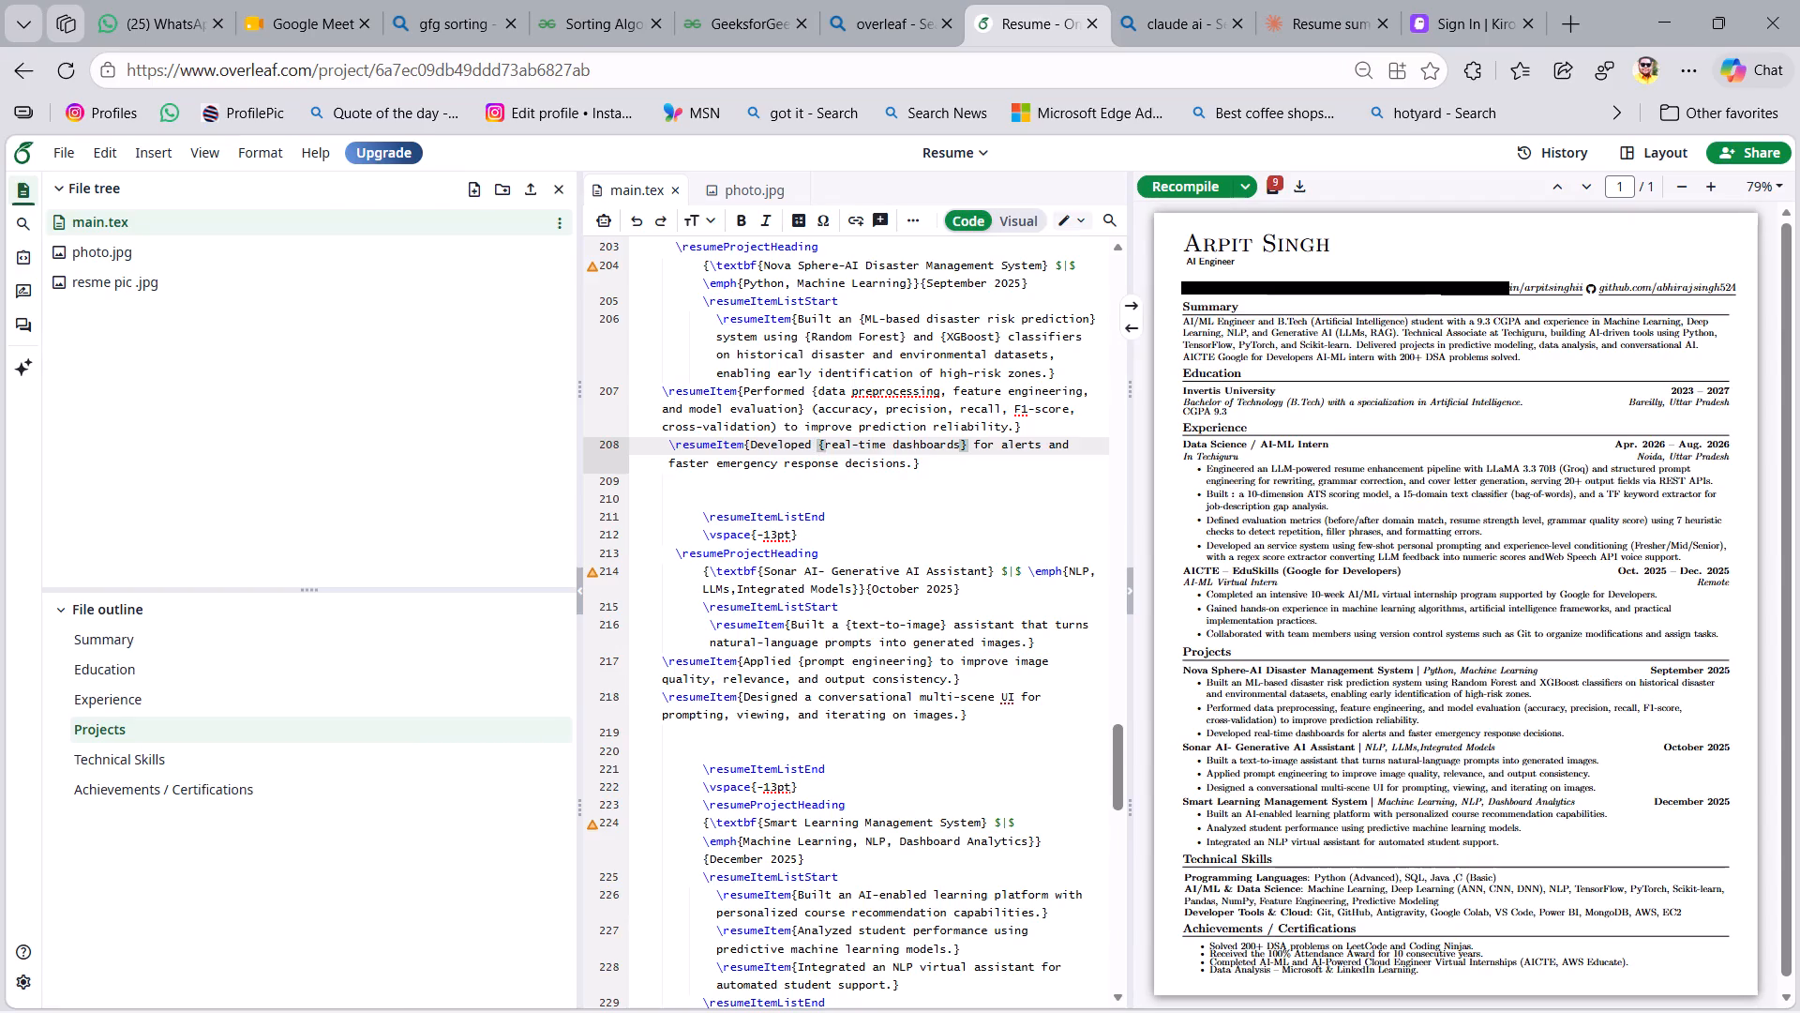
left_click_drag(659, 386, 861, 376)
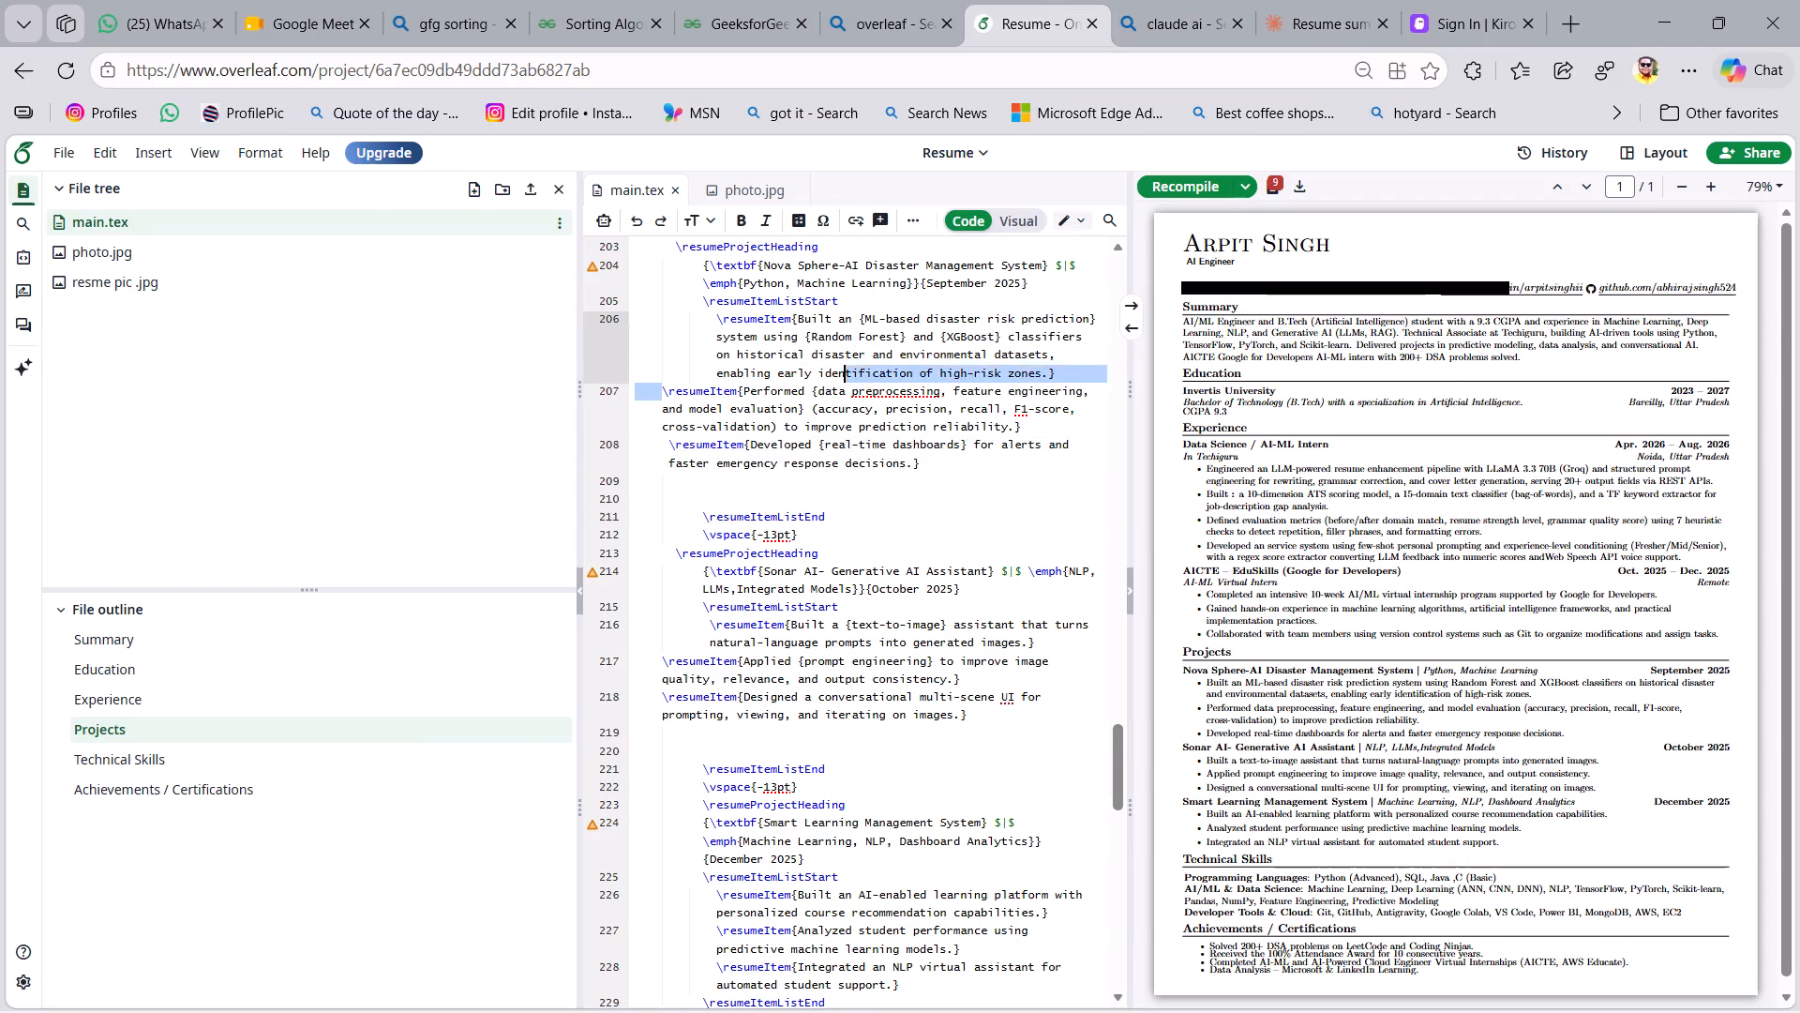
left_click_drag(861, 376, 656, 436)
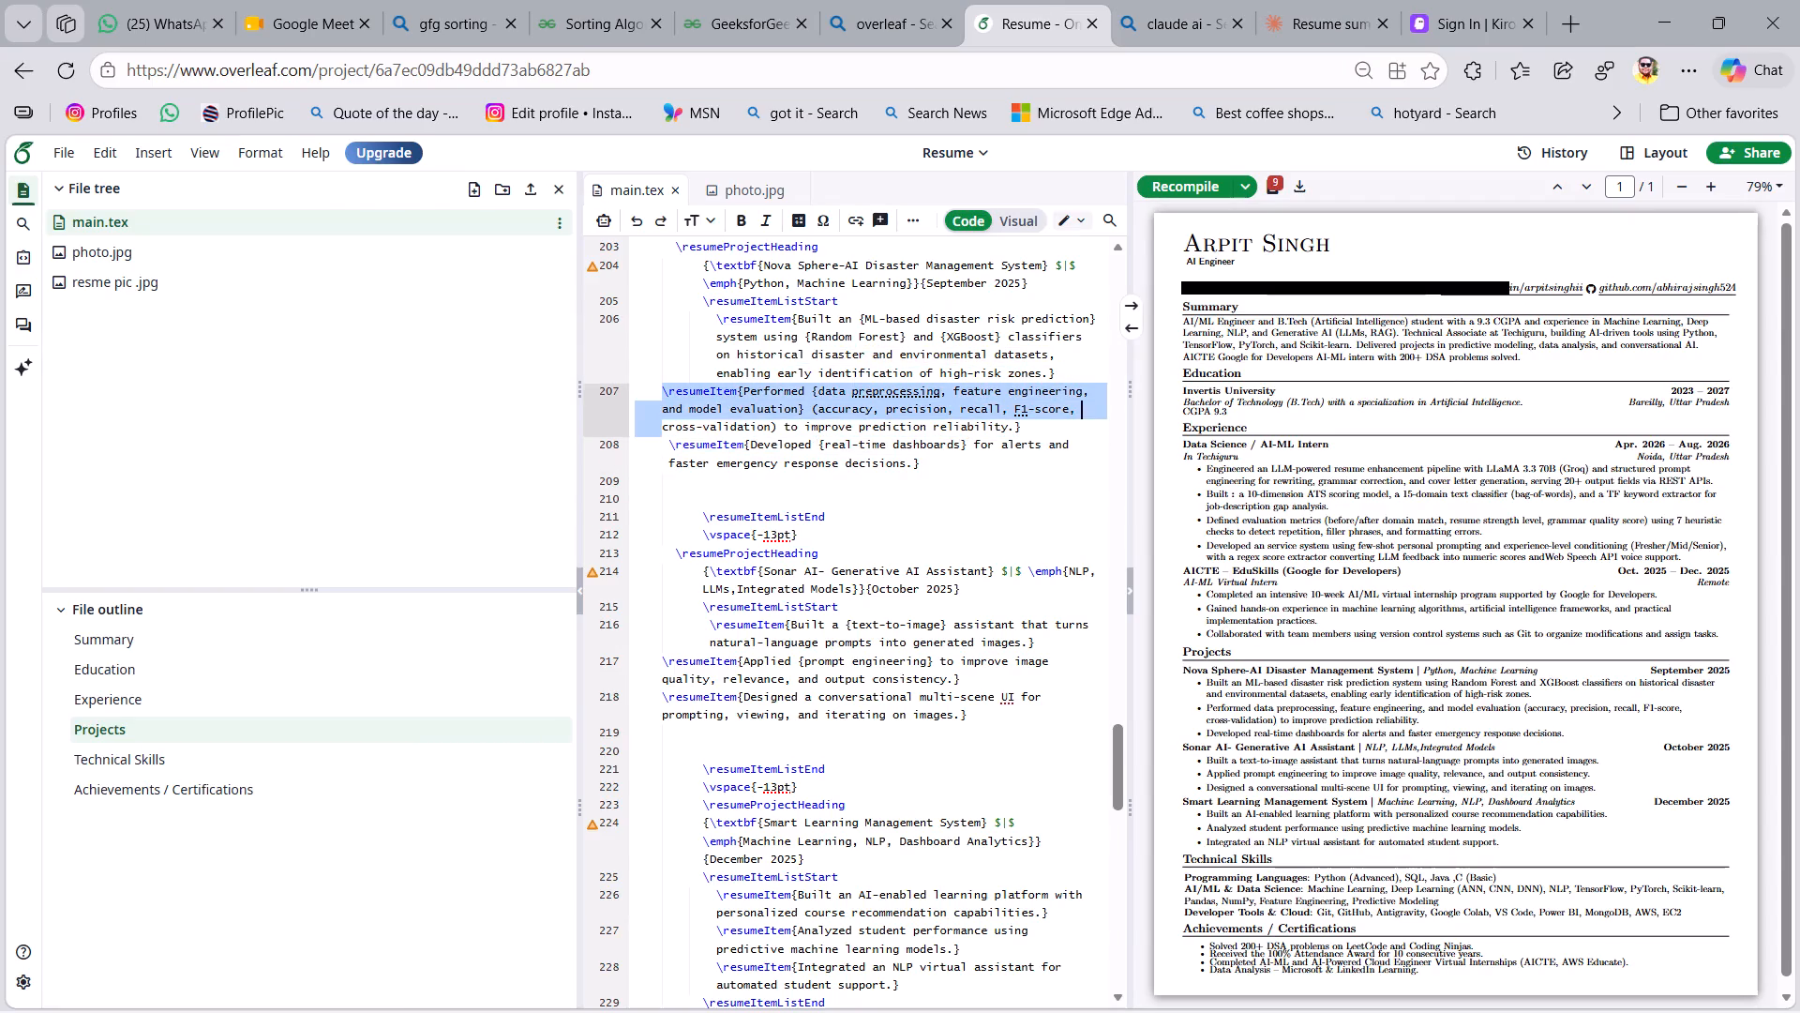
left_click_drag(656, 436, 656, 442)
key("ctrl+v")
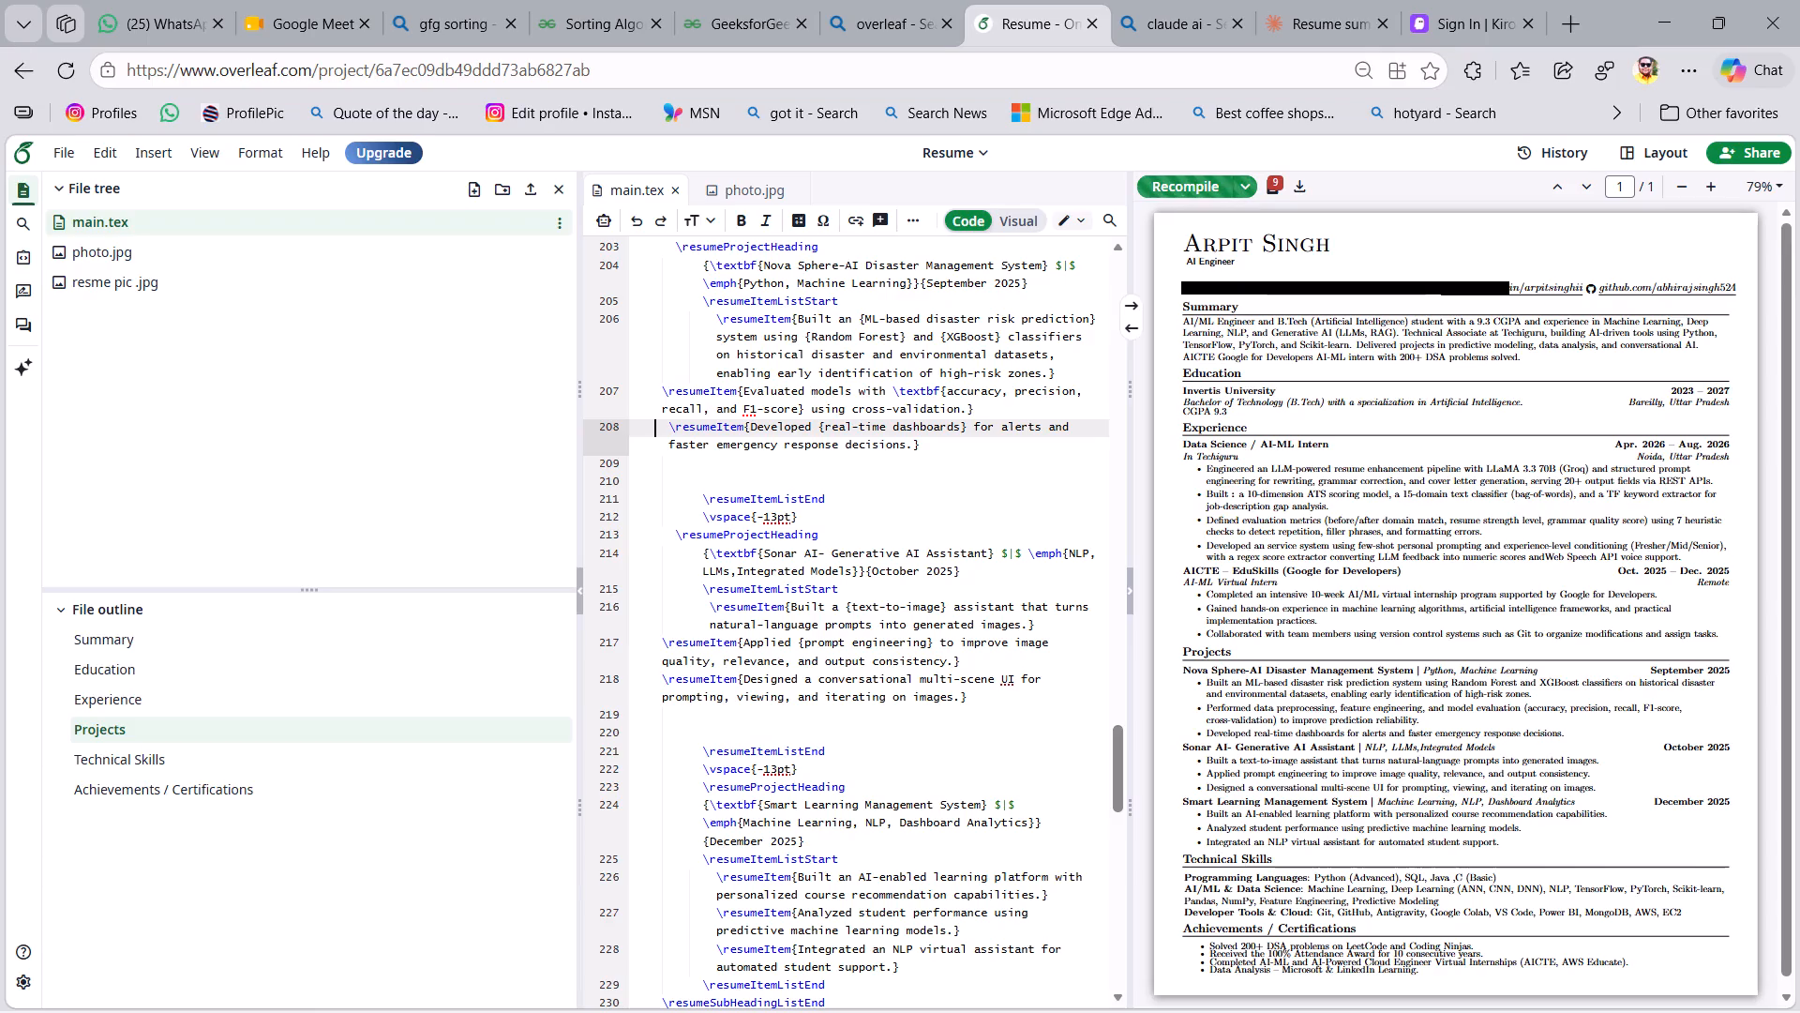
Remove the \textbf command before "accuracy, precision, recall, and F1-score" in the second Nova Sphere bullet.
left_click_drag(892, 386, 937, 383)
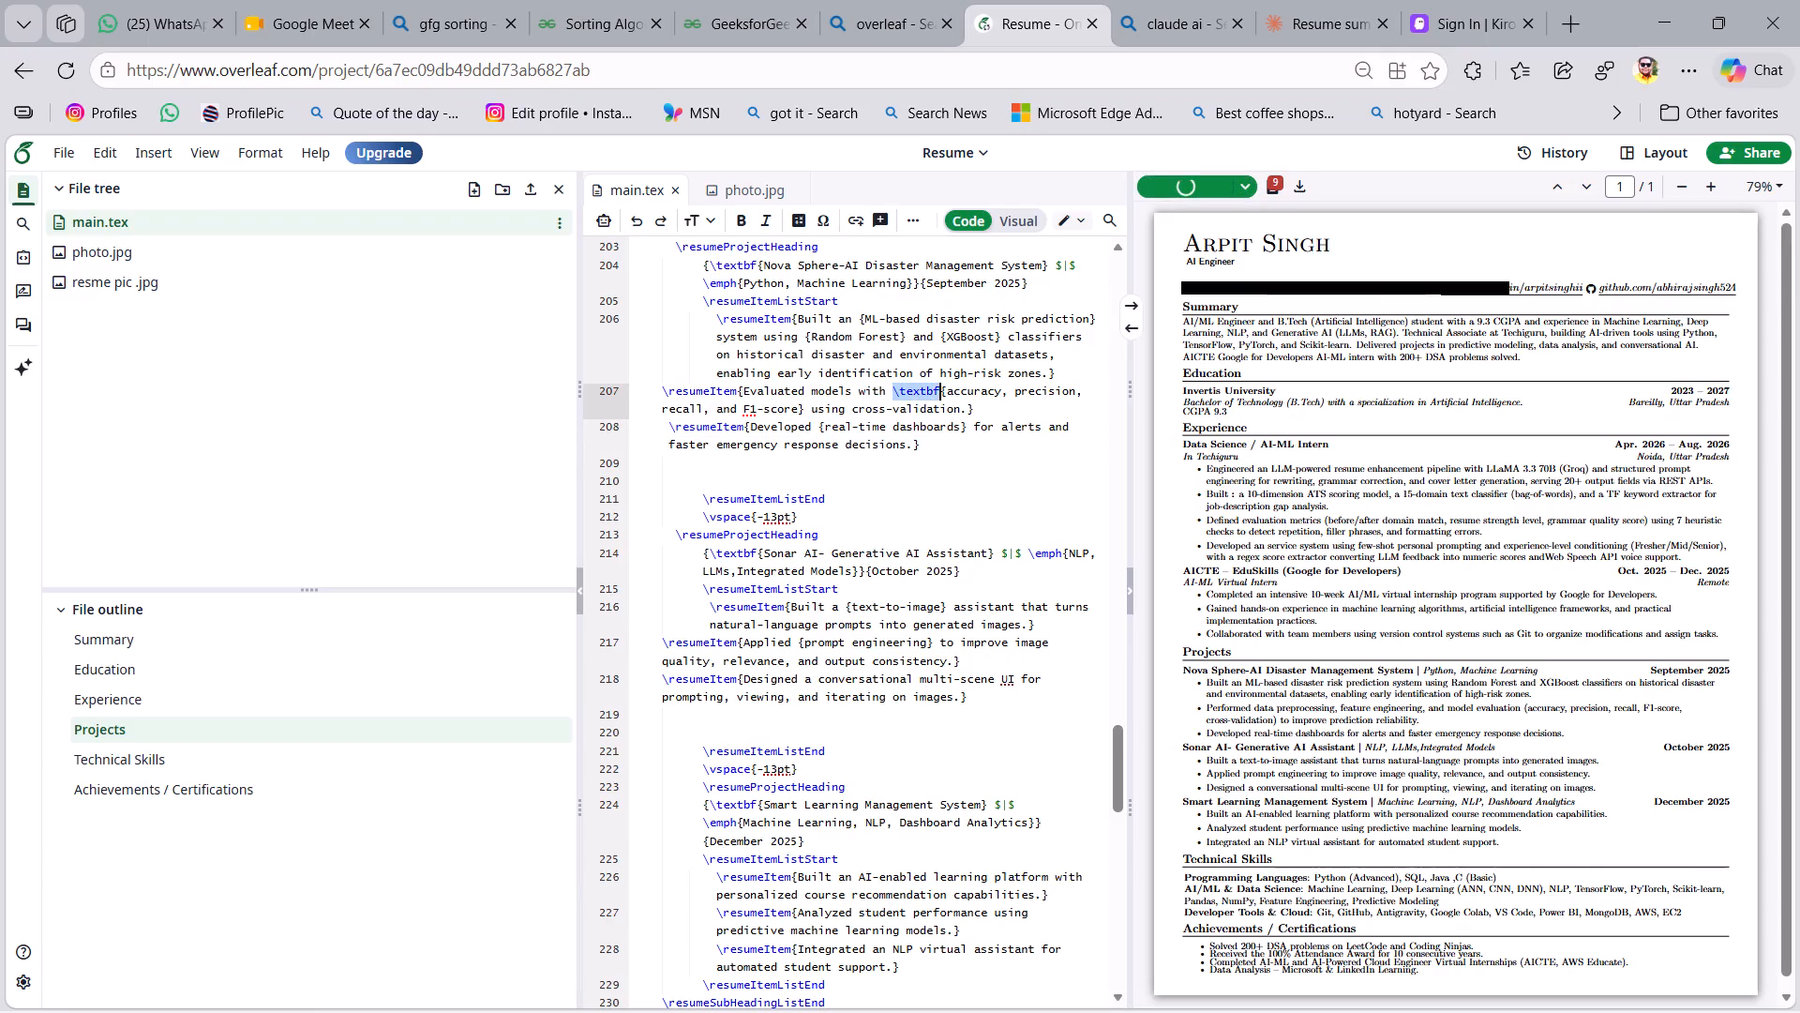
key("BackSpace")
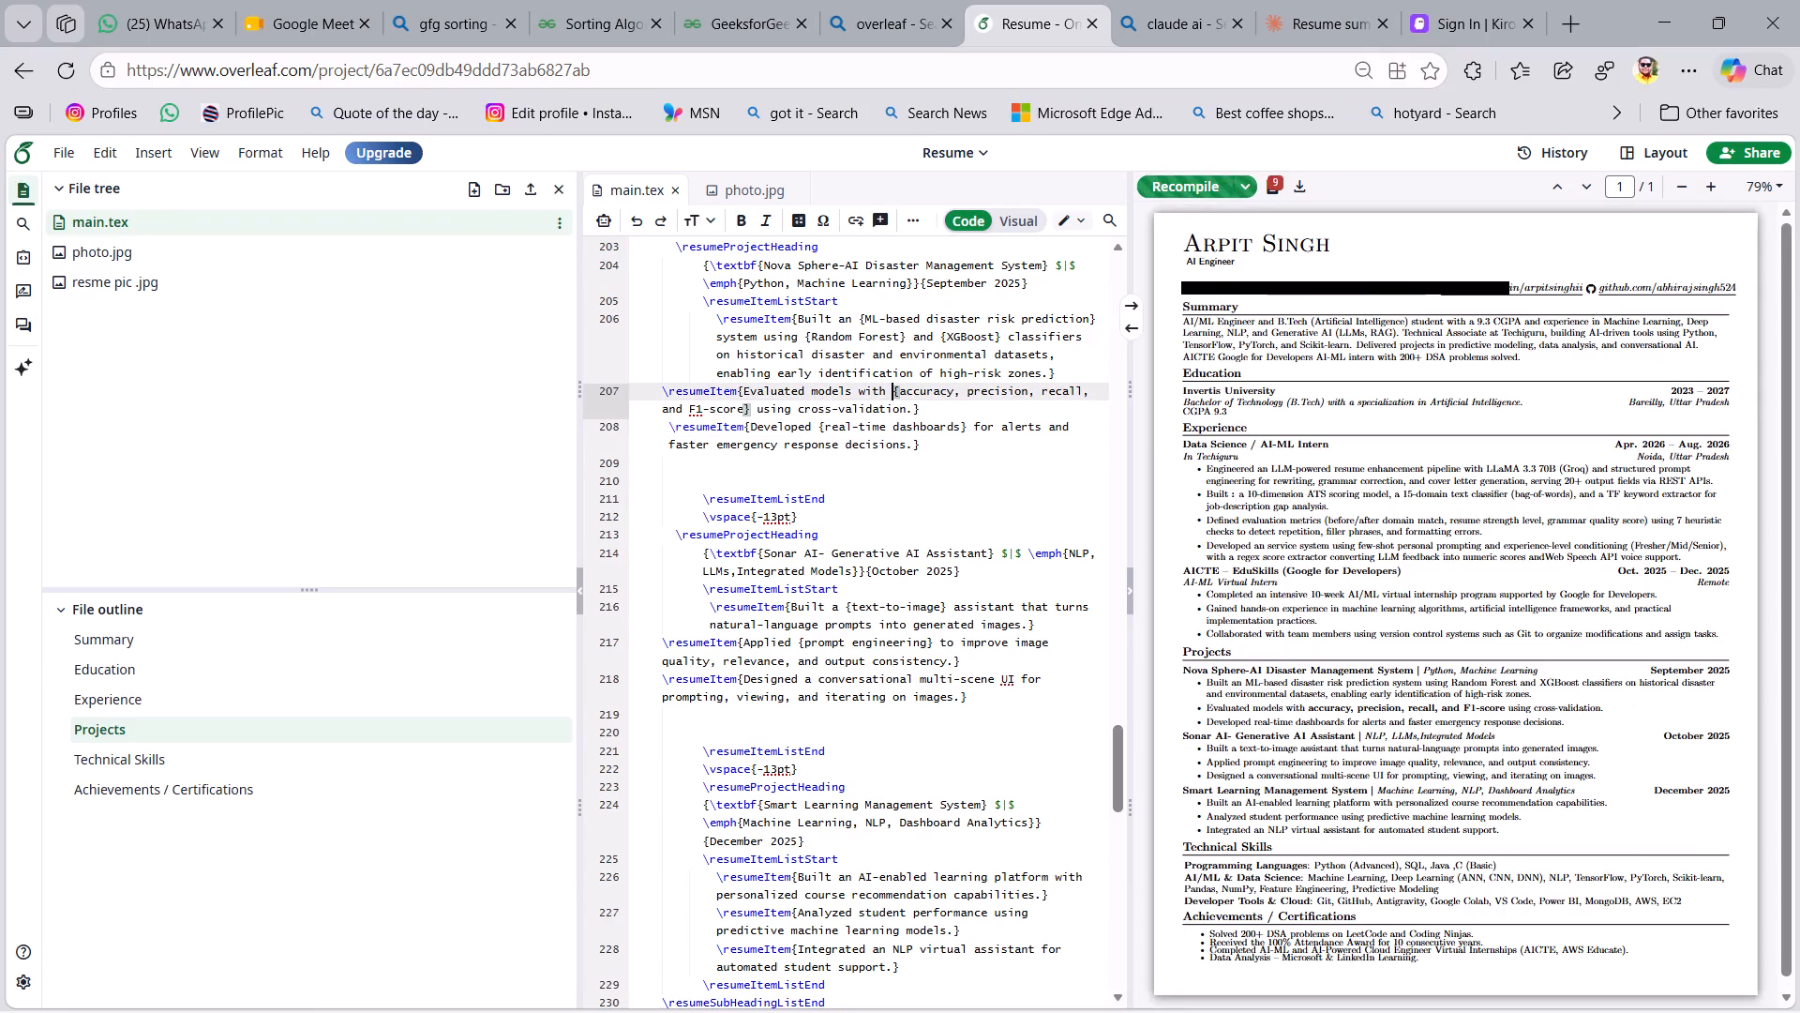